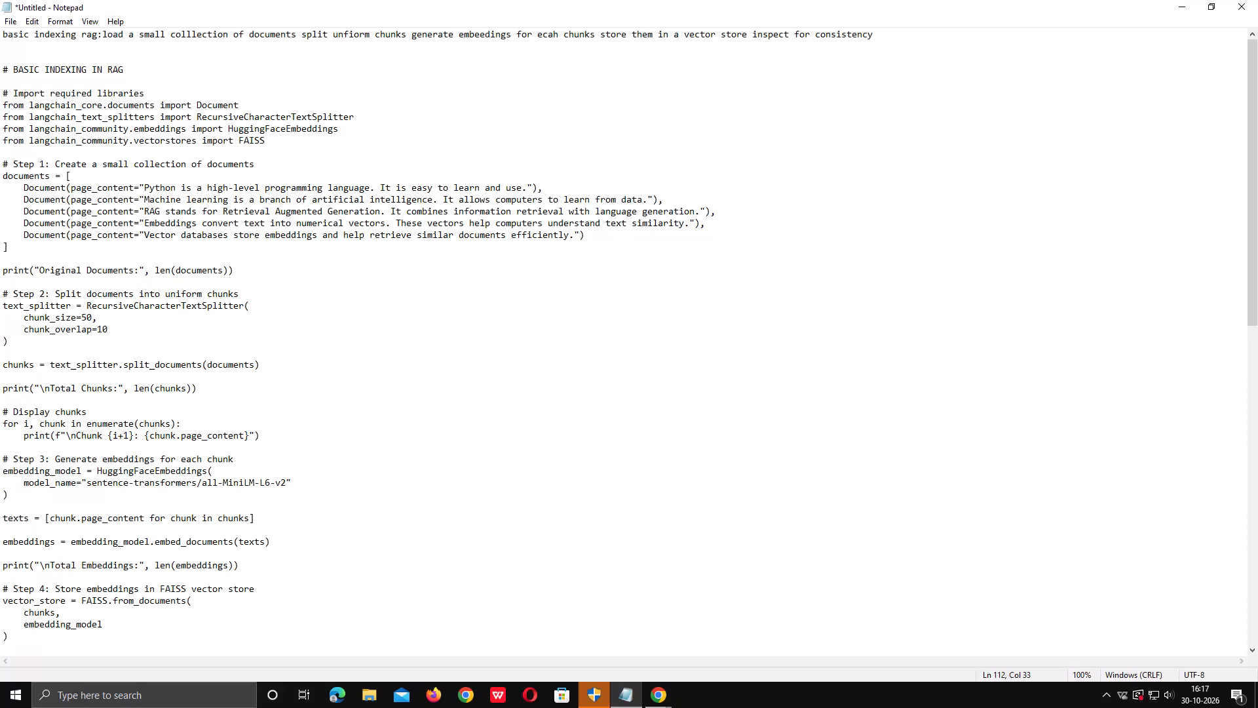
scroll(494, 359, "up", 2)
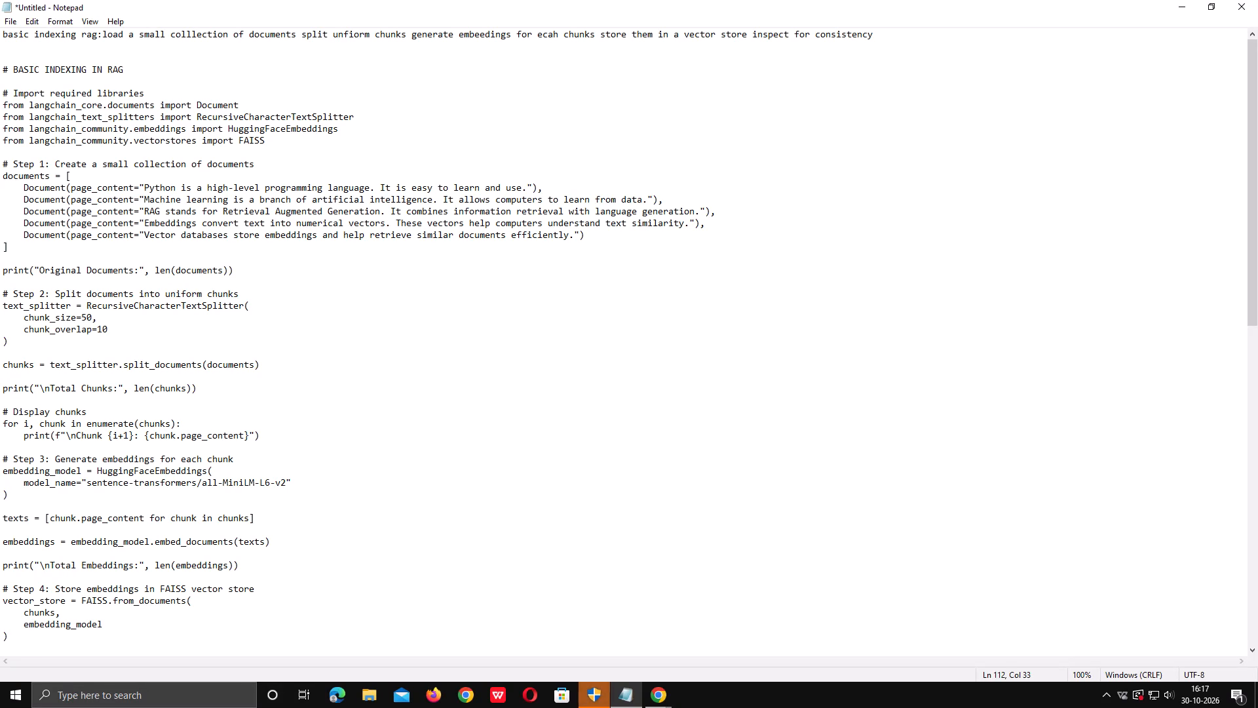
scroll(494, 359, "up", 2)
left_click(653, 690)
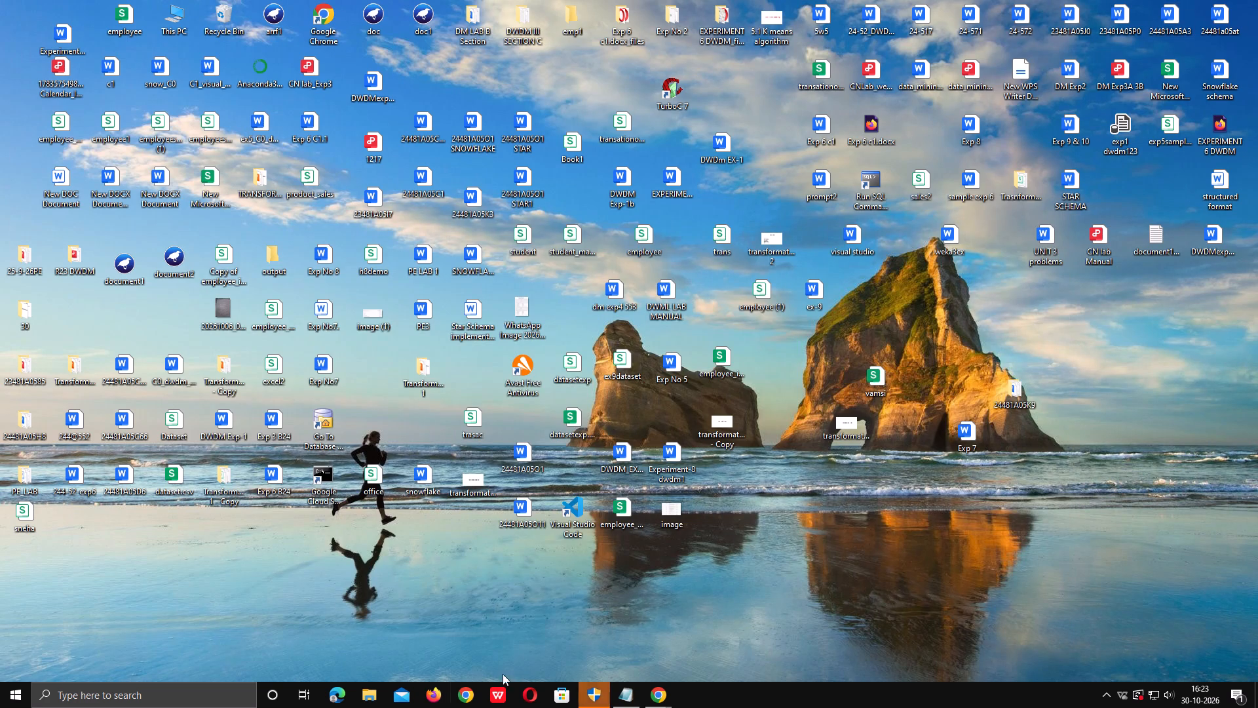
left_click(232, 707)
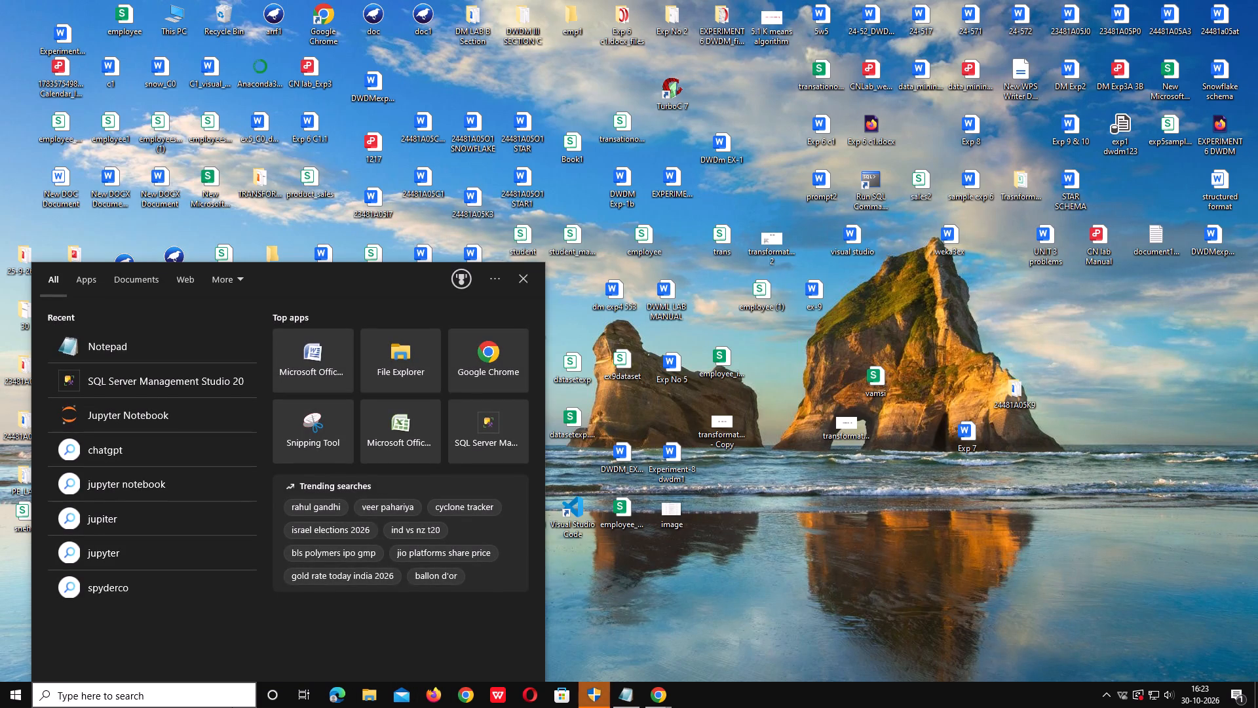
left_click(315, 323)
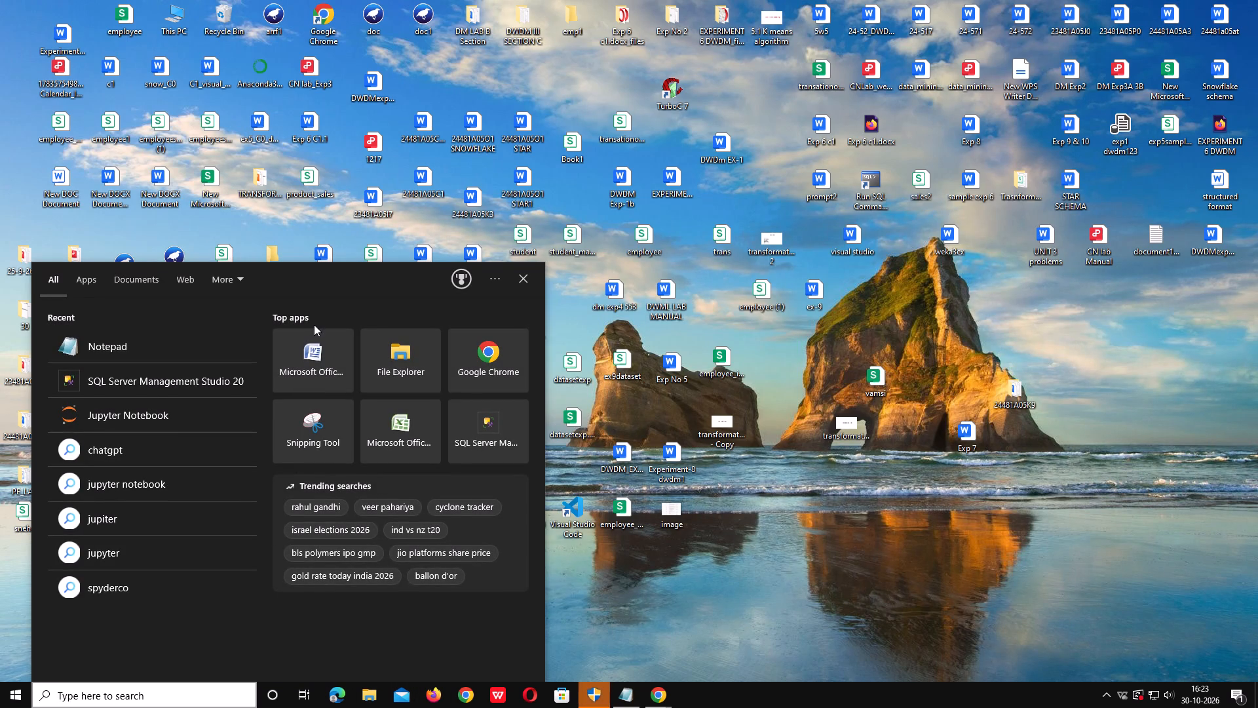
left_click(315, 342)
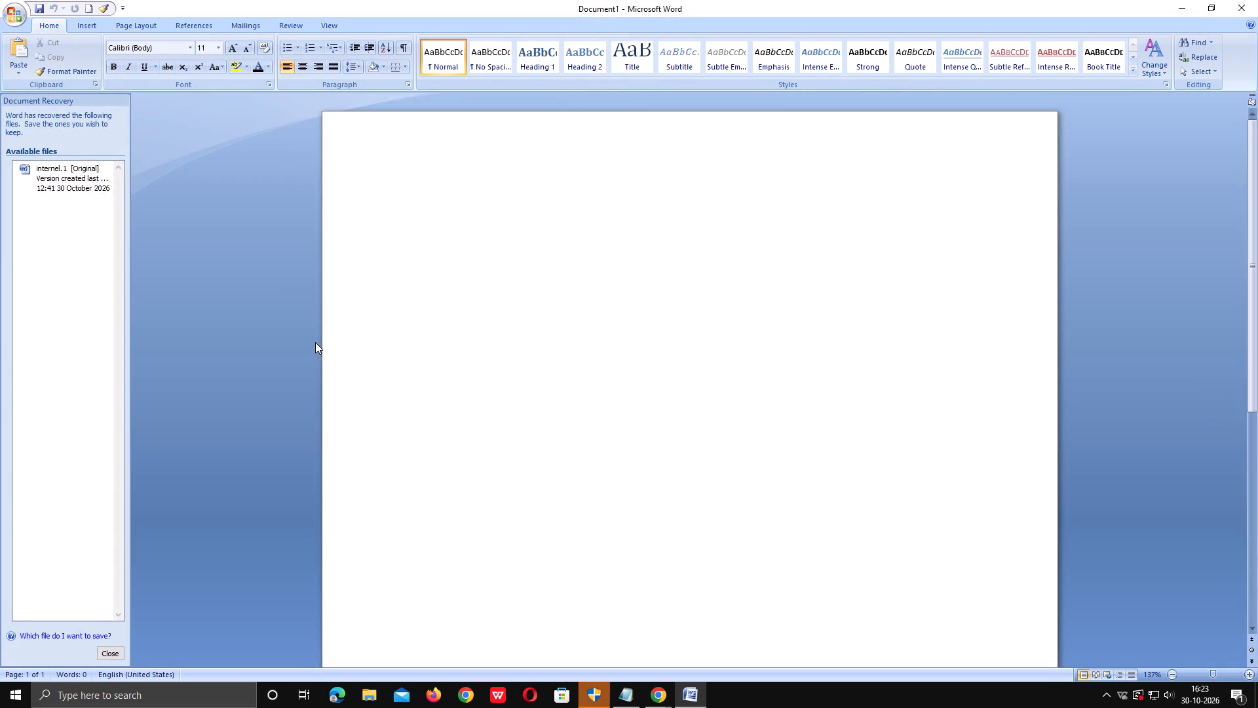
Begin the blank Word document with the question number "1.".
key("1")
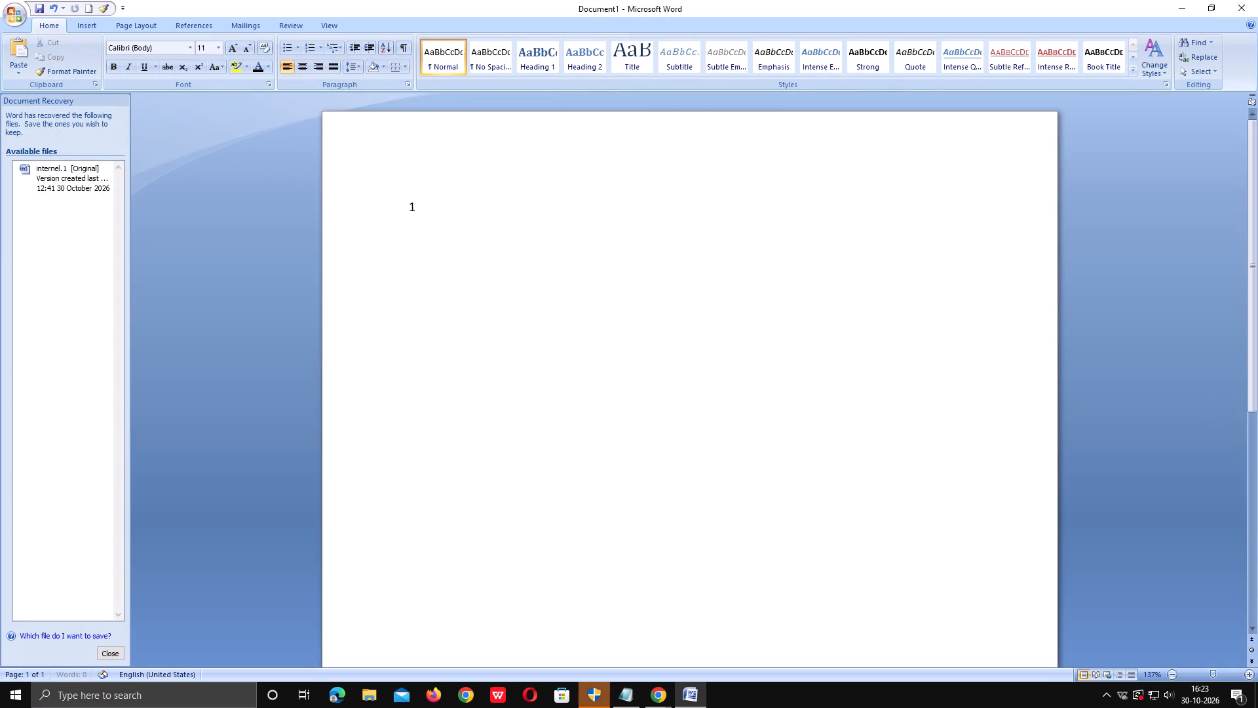
key("period")
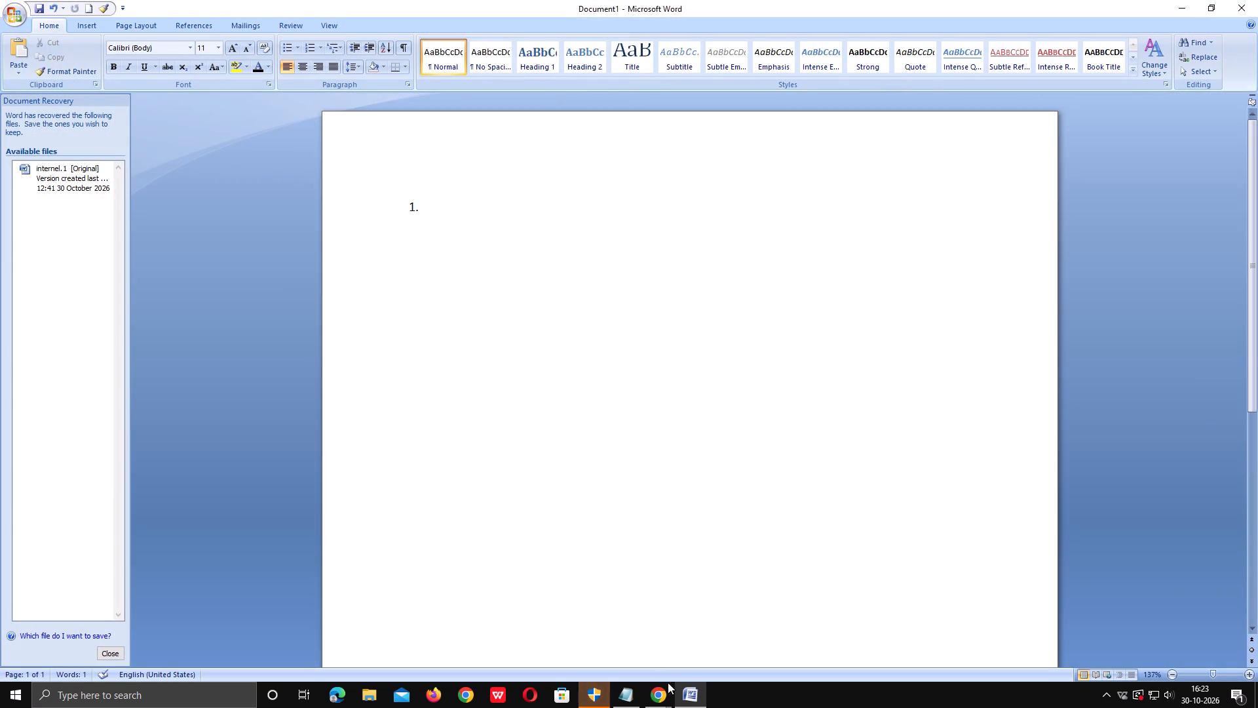
left_click(686, 700)
left_click(693, 686)
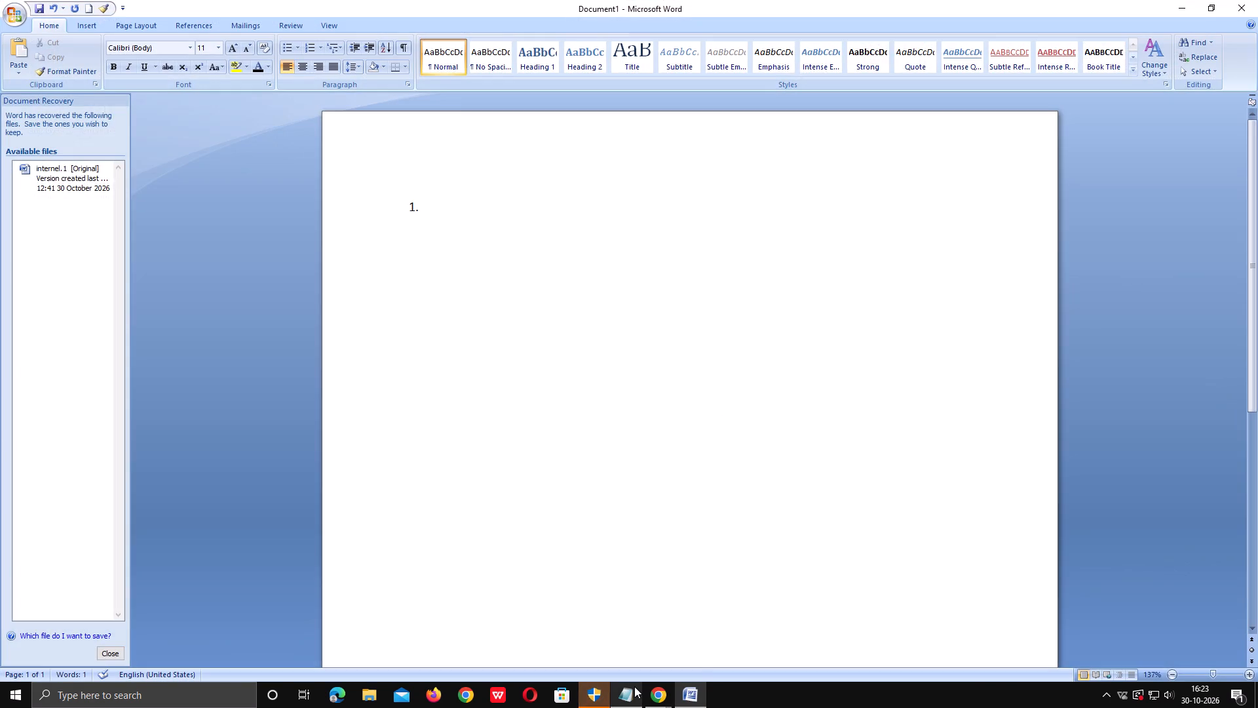
Switch to Notepad and try to copy the constraint specification question from the document's last line.
left_click(634, 686)
scroll(501, 545, "down", 5)
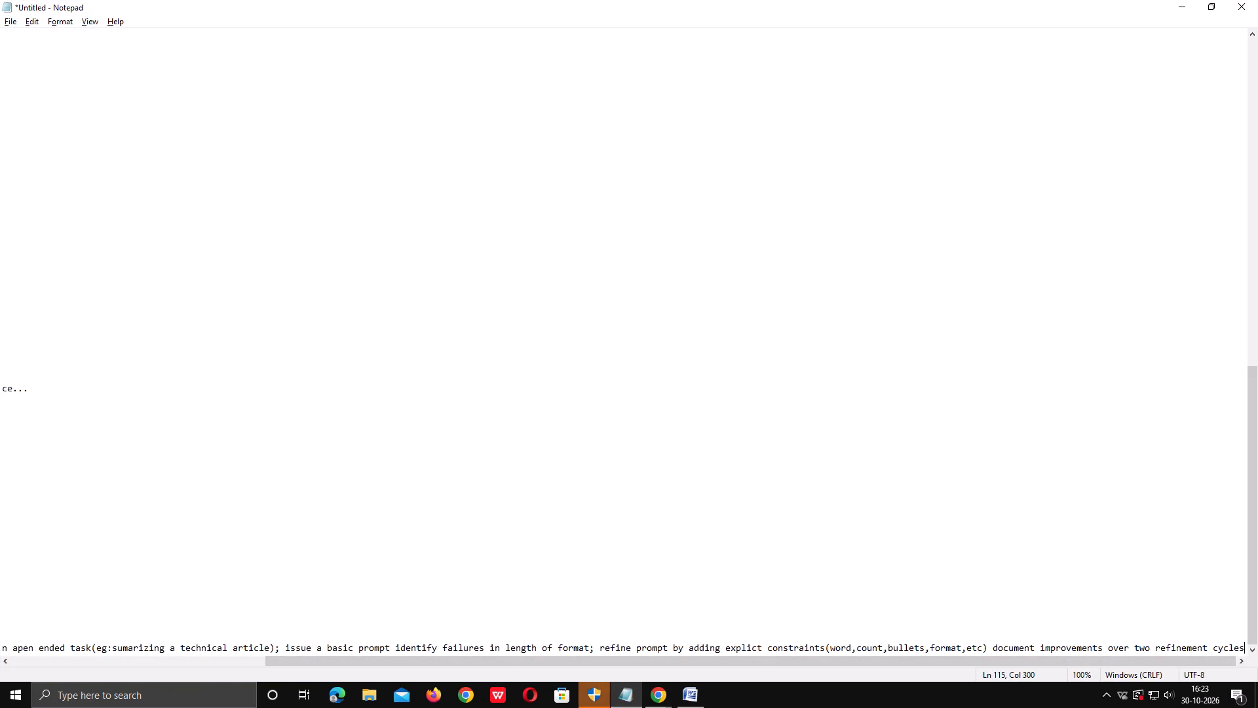
left_click(491, 648)
key("Left")
key("Left")
key("Left")
key("Left")
key("Left")
key("Left")
key("Left")
key("Left")
key("Left")
key("Left")
key("Left")
key("Left")
key("Left")
key("Left")
key("Left")
key("Left")
key("Left")
key("Left")
key("Left")
key("Left")
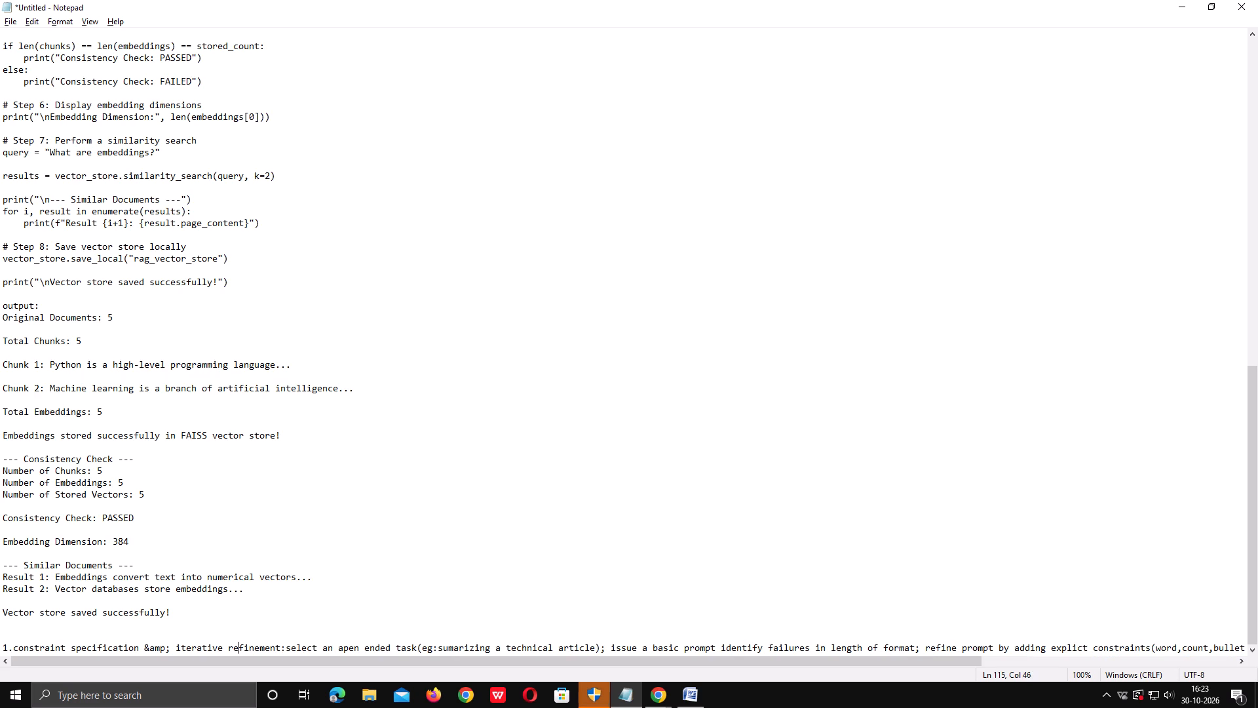
key("Left")
key("Left")
key("Left")
key("Left")
key("Left")
key("Left")
key("Left")
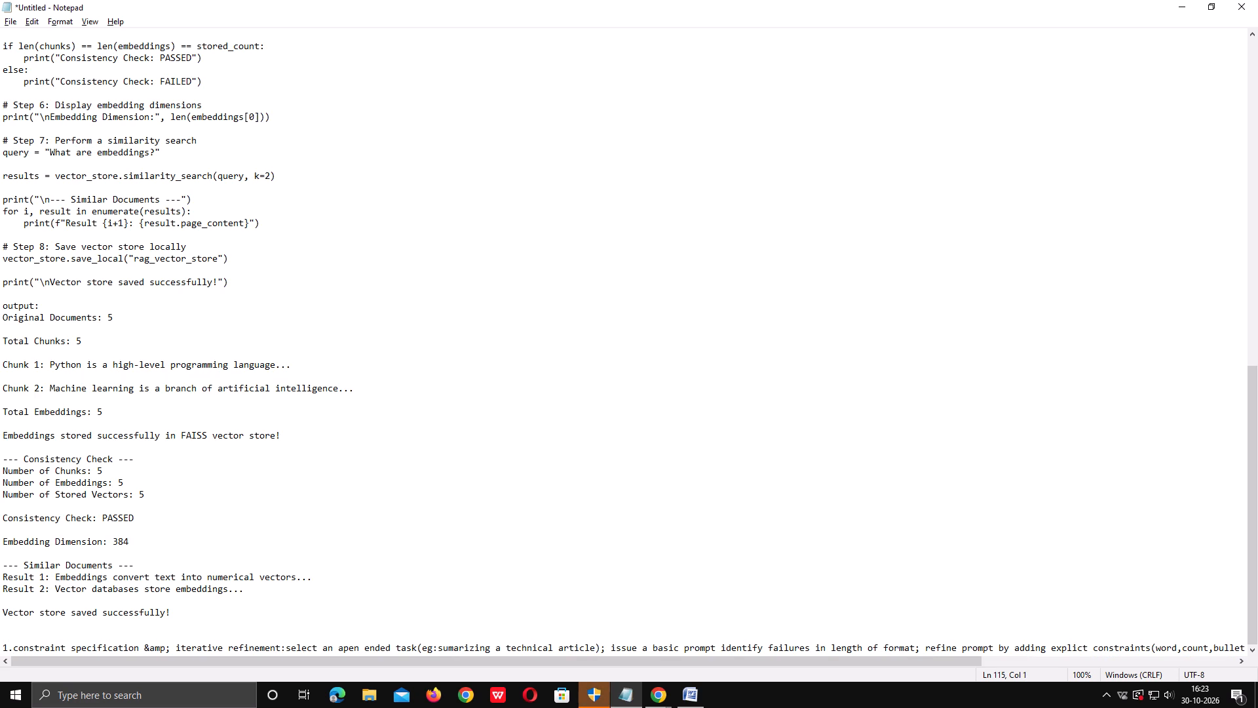
key("ctrl+c")
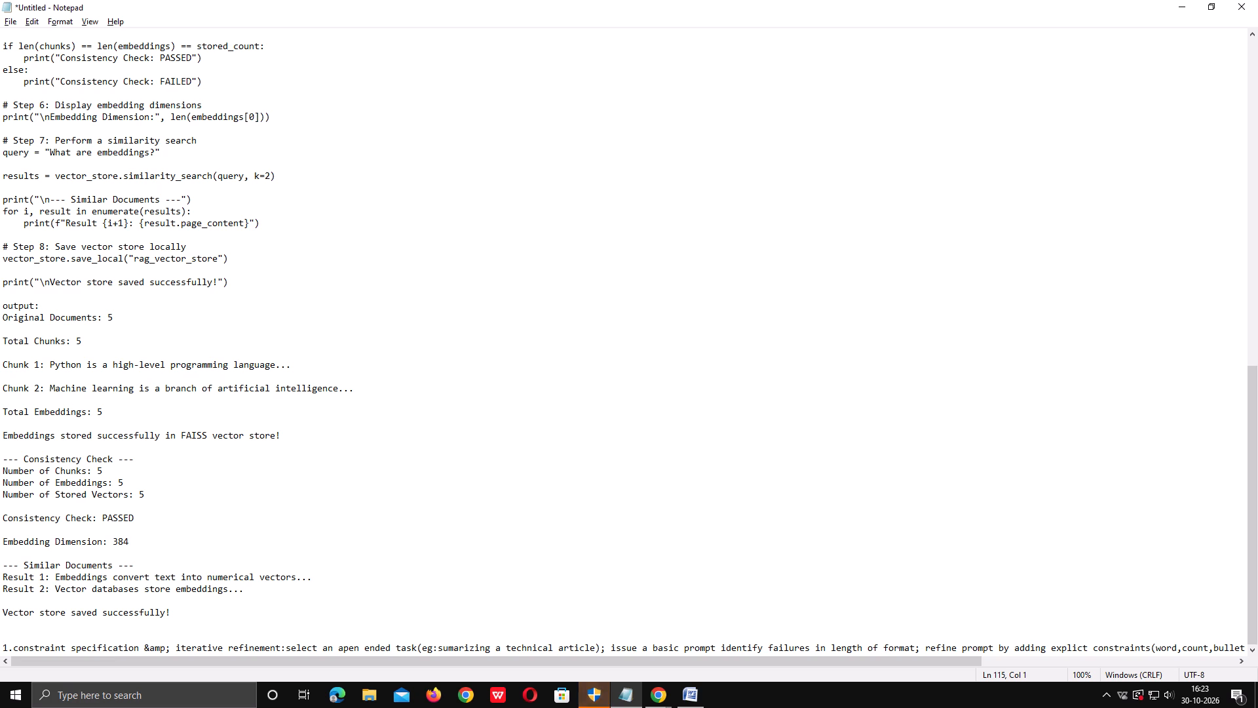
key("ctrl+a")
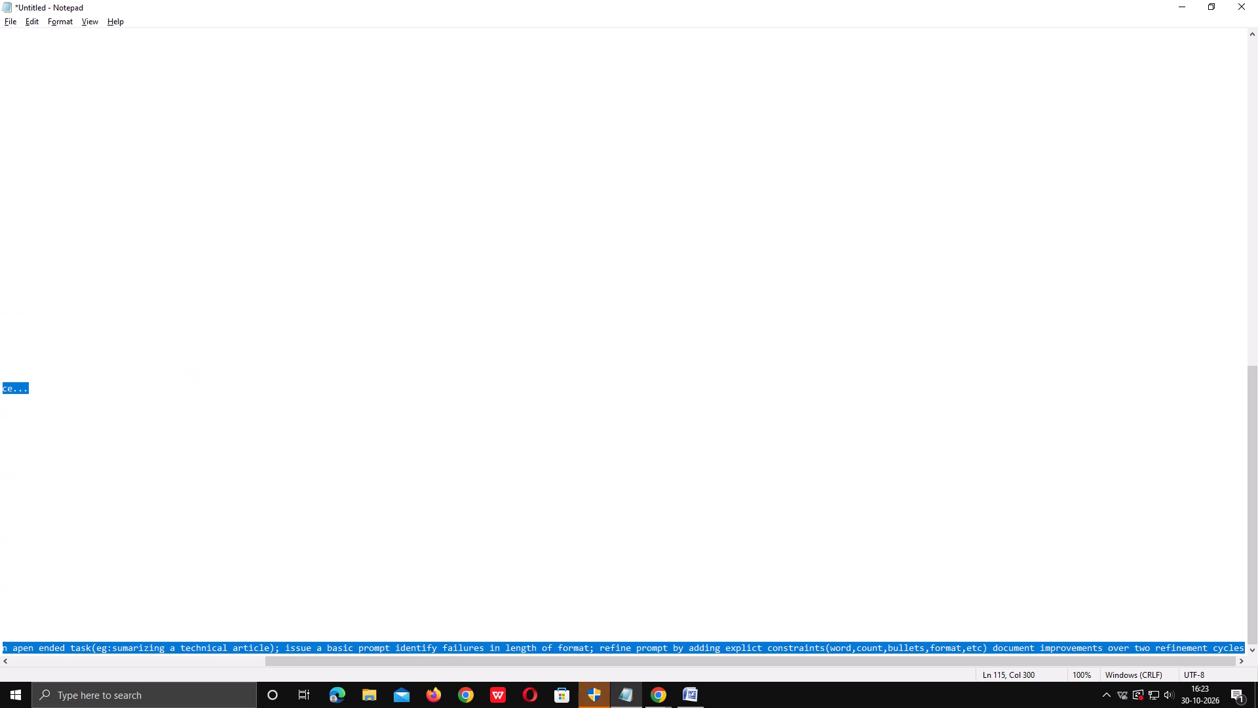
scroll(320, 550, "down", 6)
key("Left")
Copy only the last line of the Notepad document, the full constraint specification and iterative refinement question.
scroll(325, 560, "down", 4)
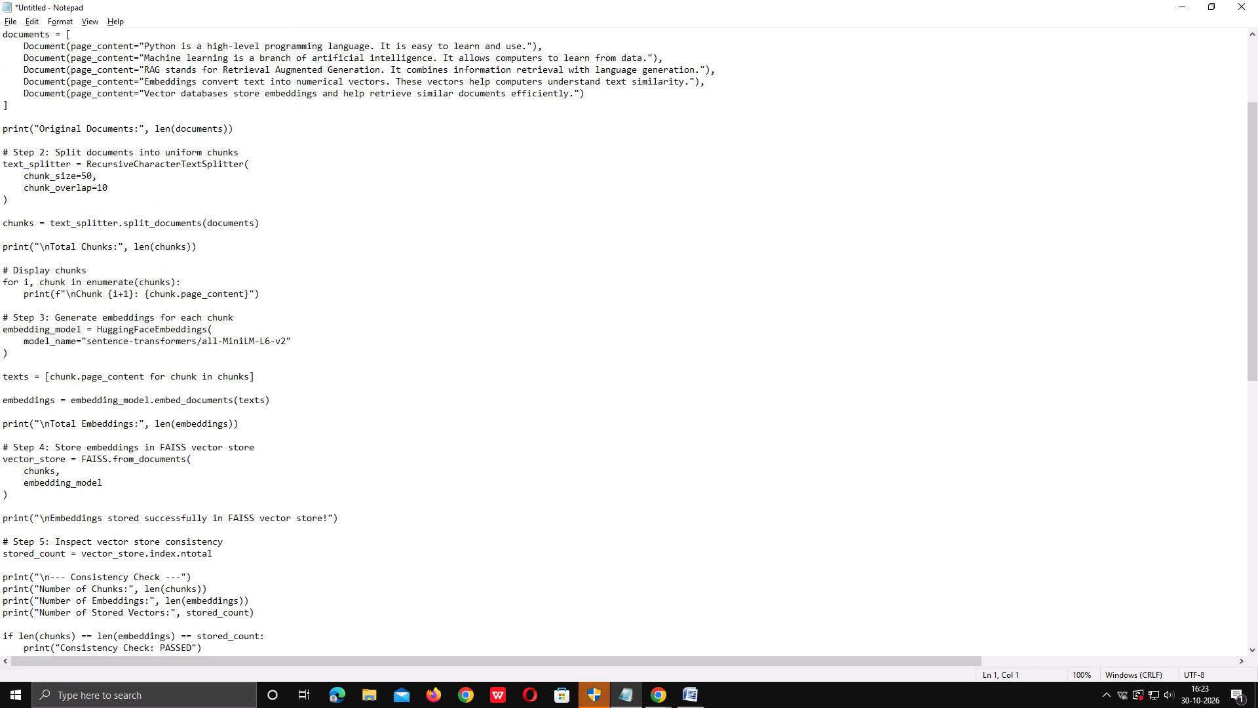
scroll(325, 560, "down", 20)
scroll(325, 560, "down", 17)
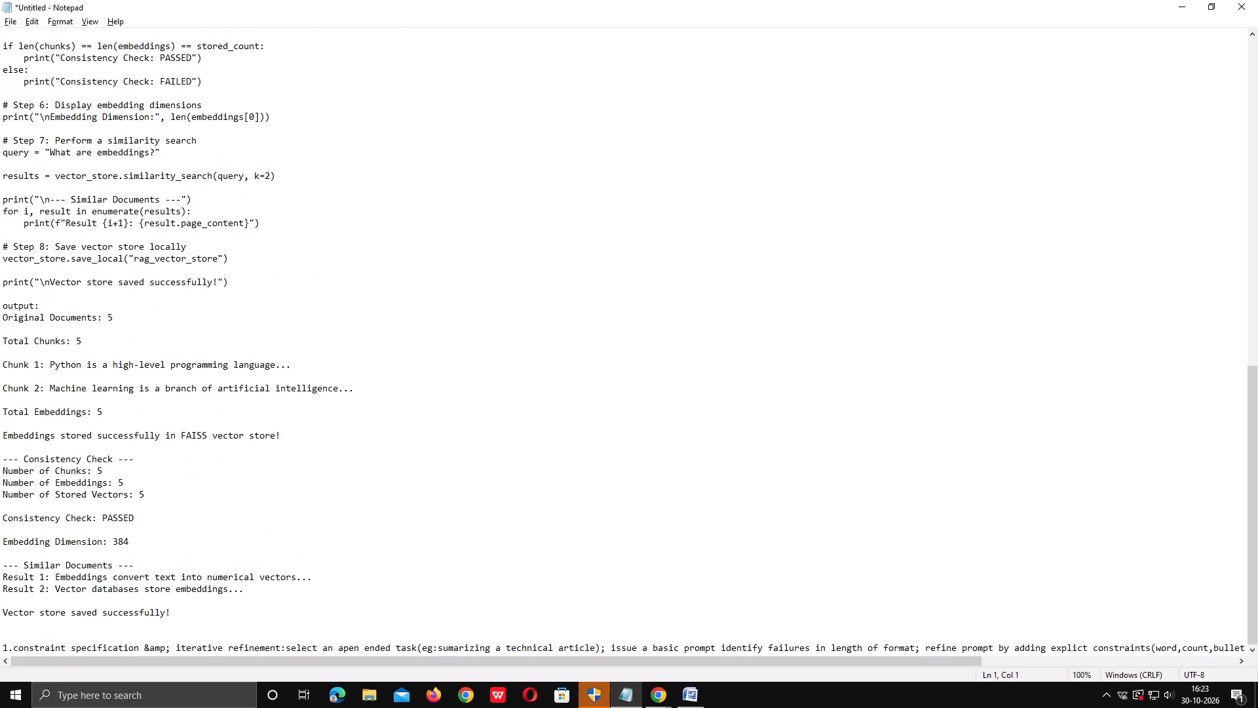
left_click(0, 645)
left_click_drag(0, 645, 18, 646)
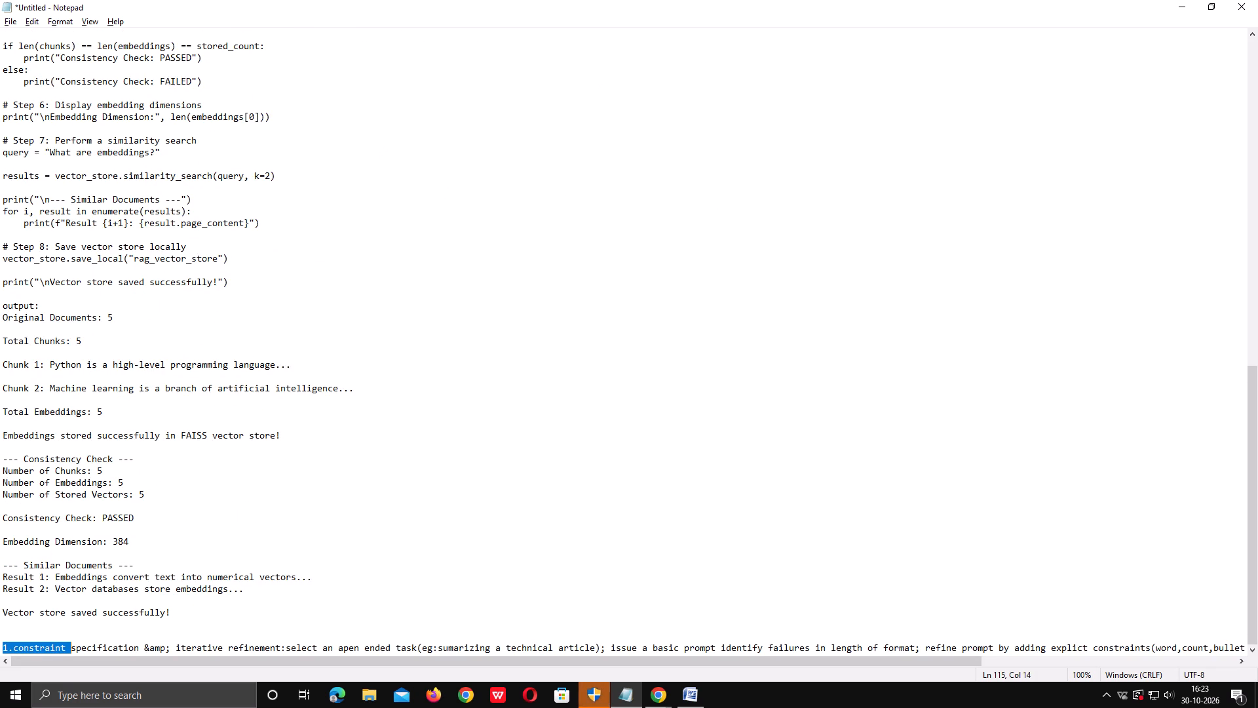
left_click_drag(18, 646, 1255, 673)
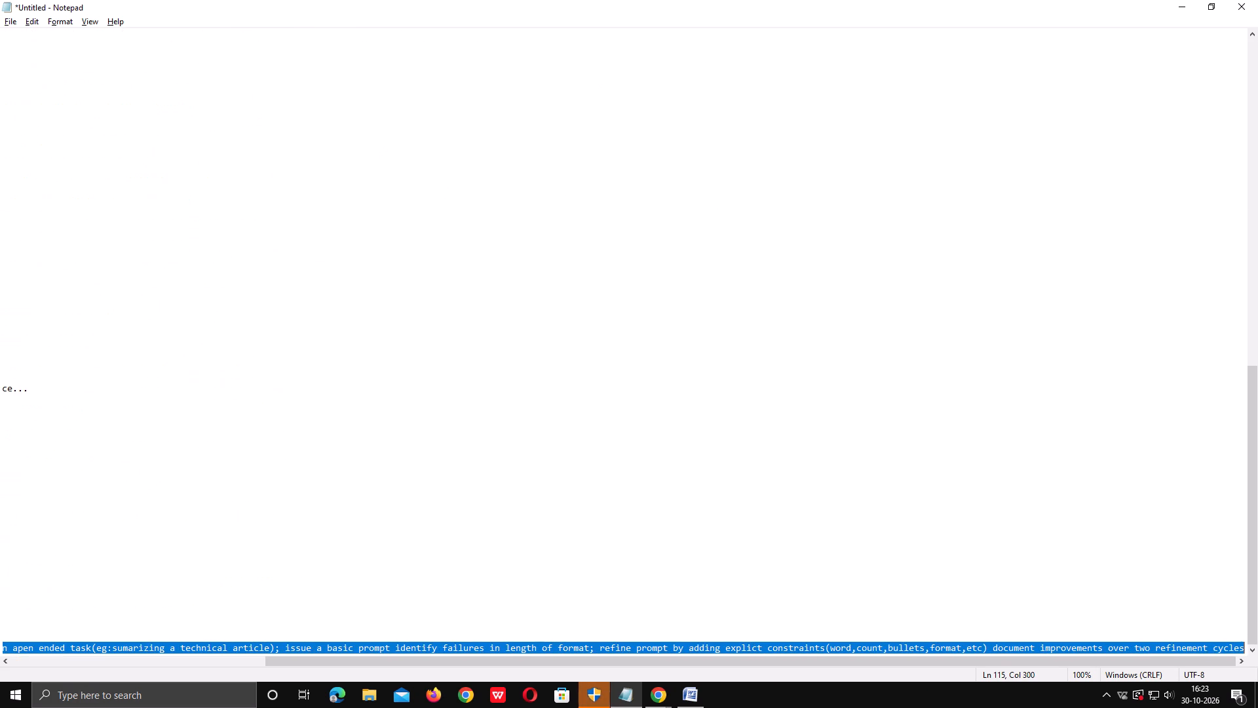
left_click_drag(1255, 673, 1257, 673)
key("ctrl+c")
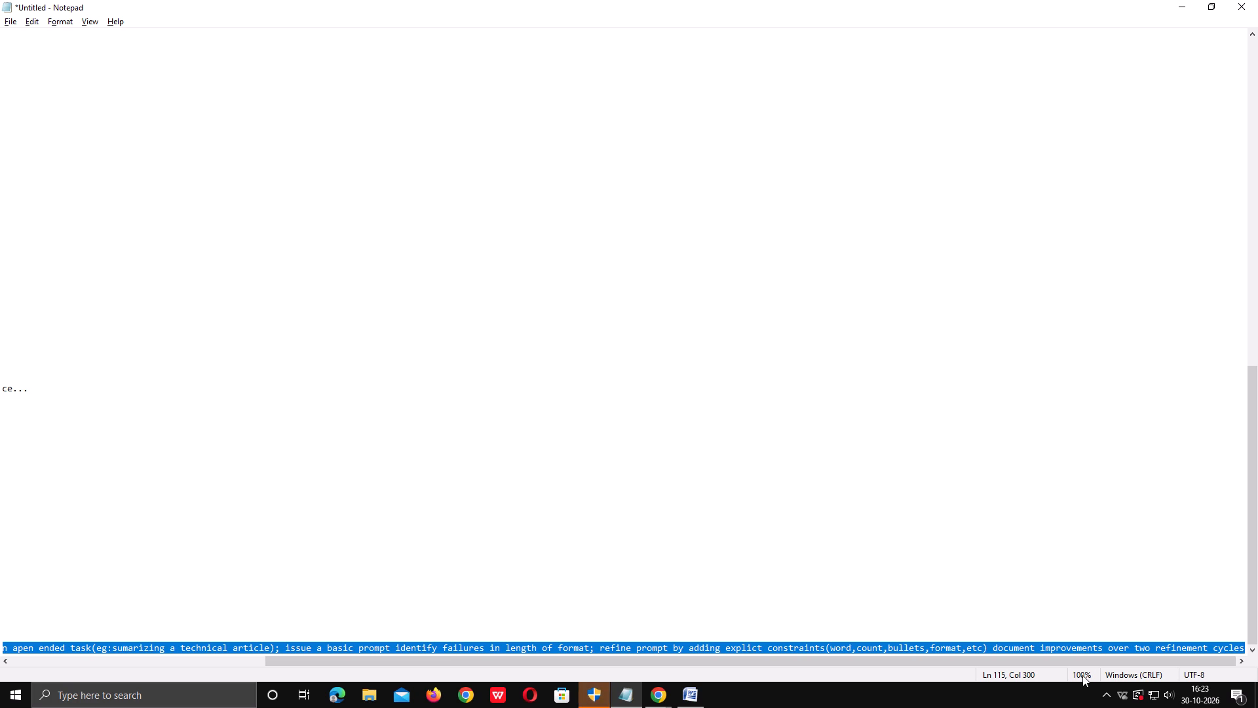
Switch to Word, add "aim:" after the question number and paste the copied question behind it.
key("alt+Tab")
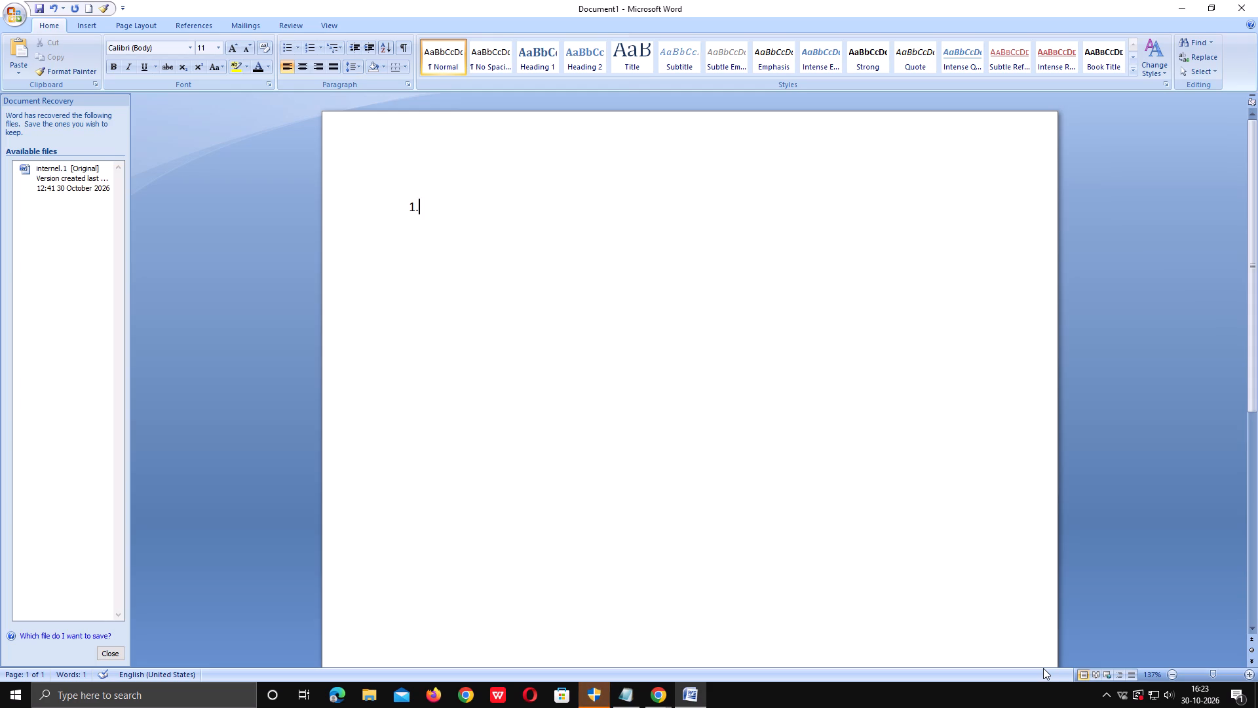
type("aim")
key("shift+colon")
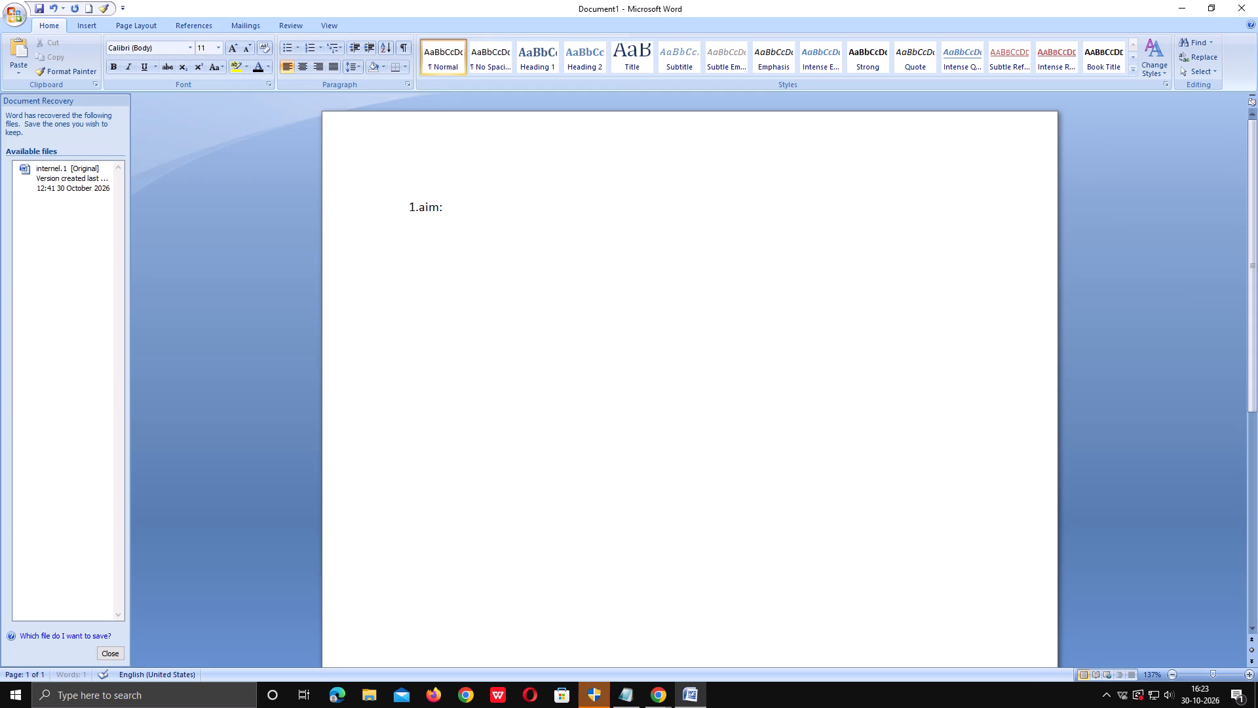
key("shift+v")
key("BackSpace")
key("ctrl+v")
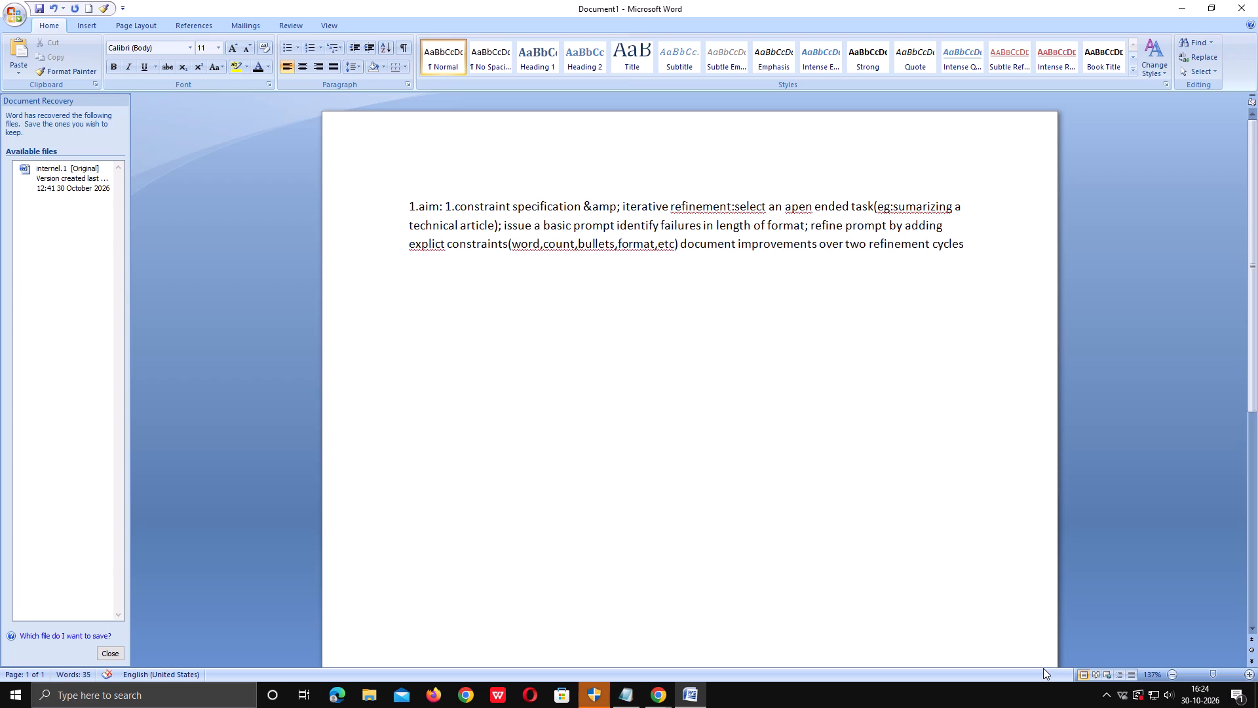
Delete the duplicate "1." in front of "constraint specification" in the aim line.
left_click(451, 205)
key("Right")
key("BackSpace")
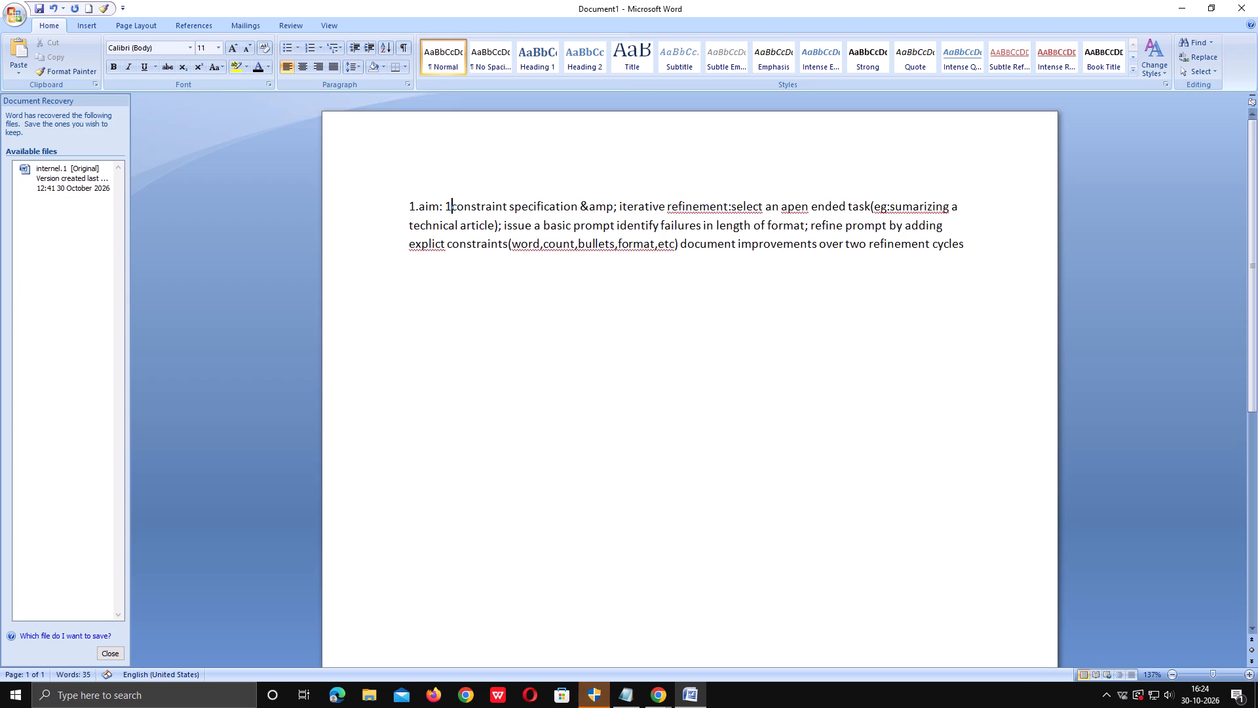
key("BackSpace")
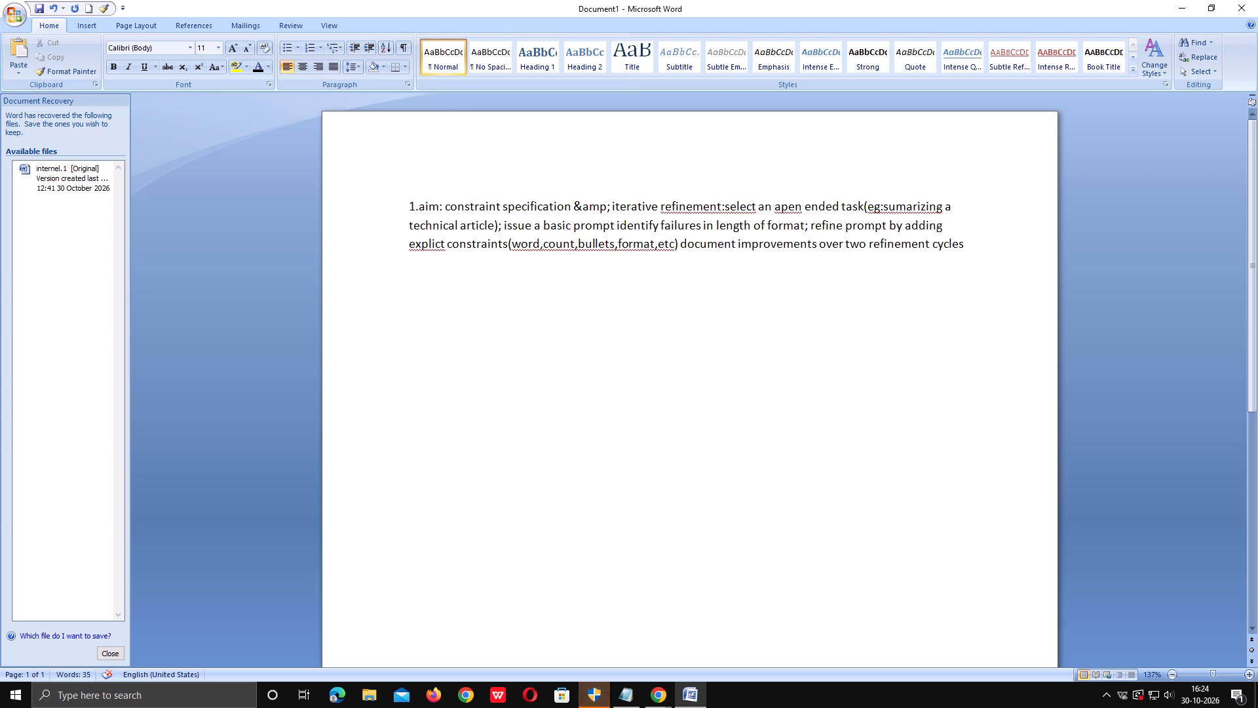
scroll(487, 219, "up", 1)
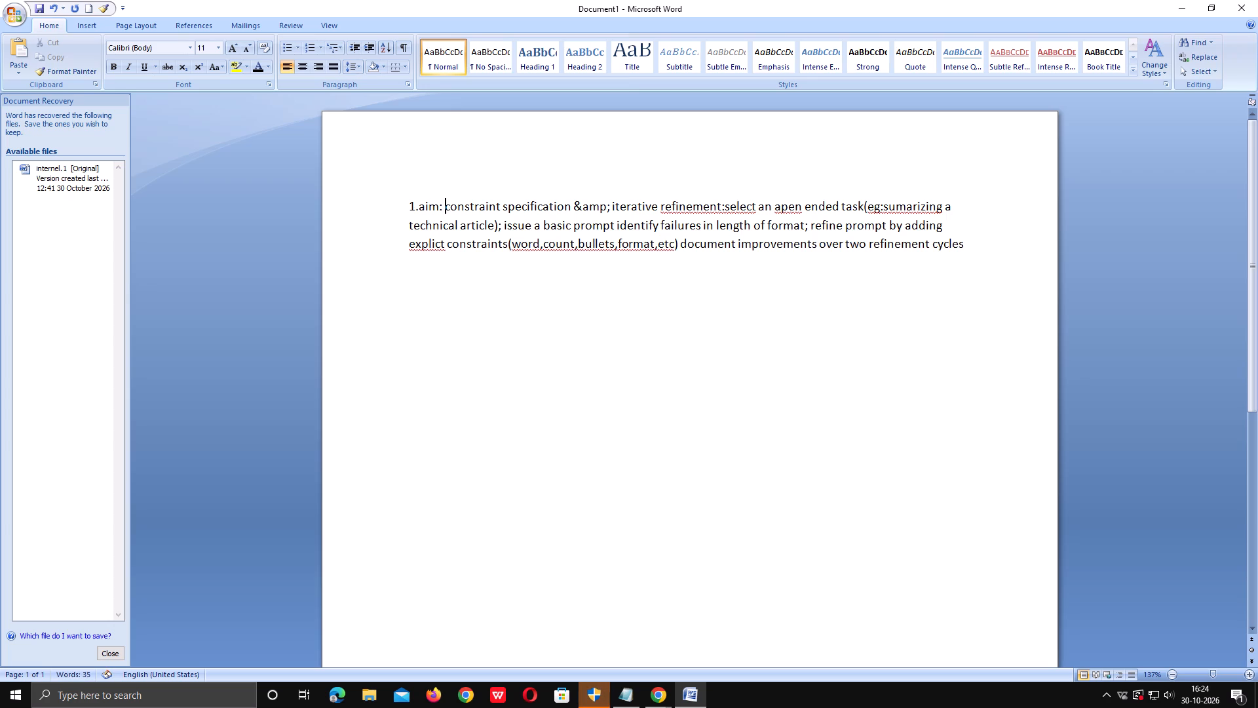
Start a new paragraph below the aim text with the heading "Output:".
left_click(410, 274)
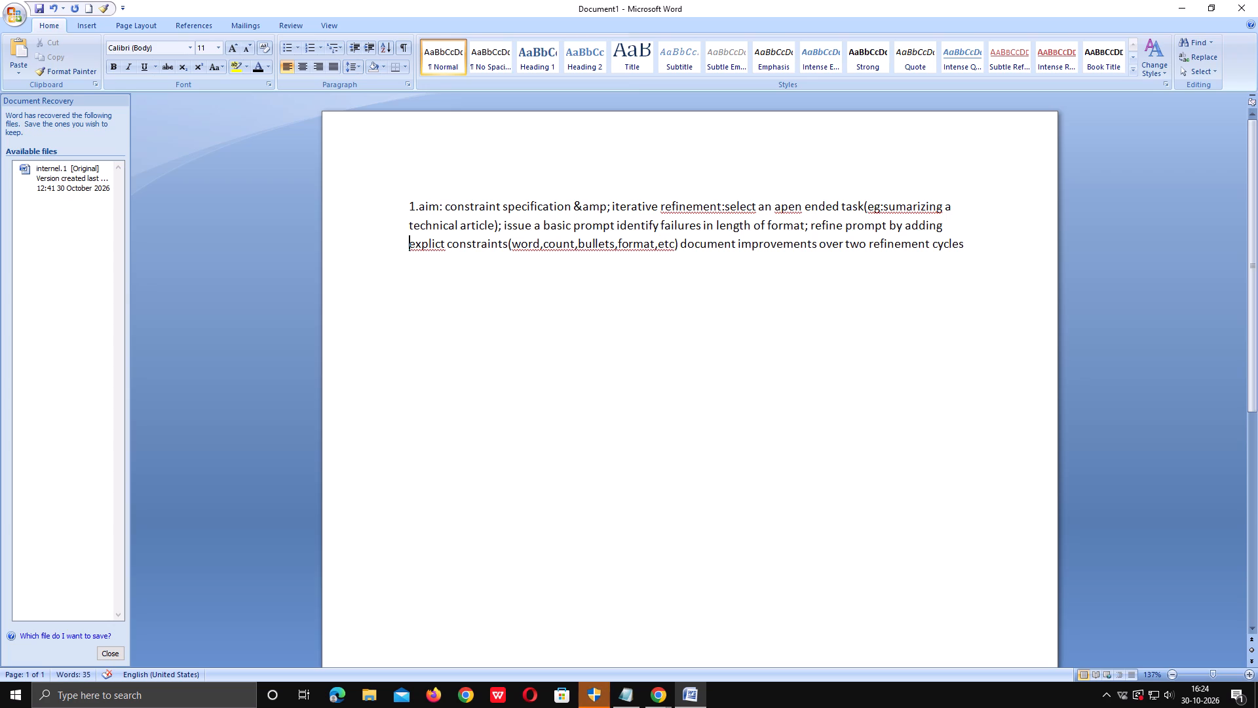
left_click(966, 248)
key("Down")
key("Left")
key("Down")
key("Right")
key("Return")
type("output")
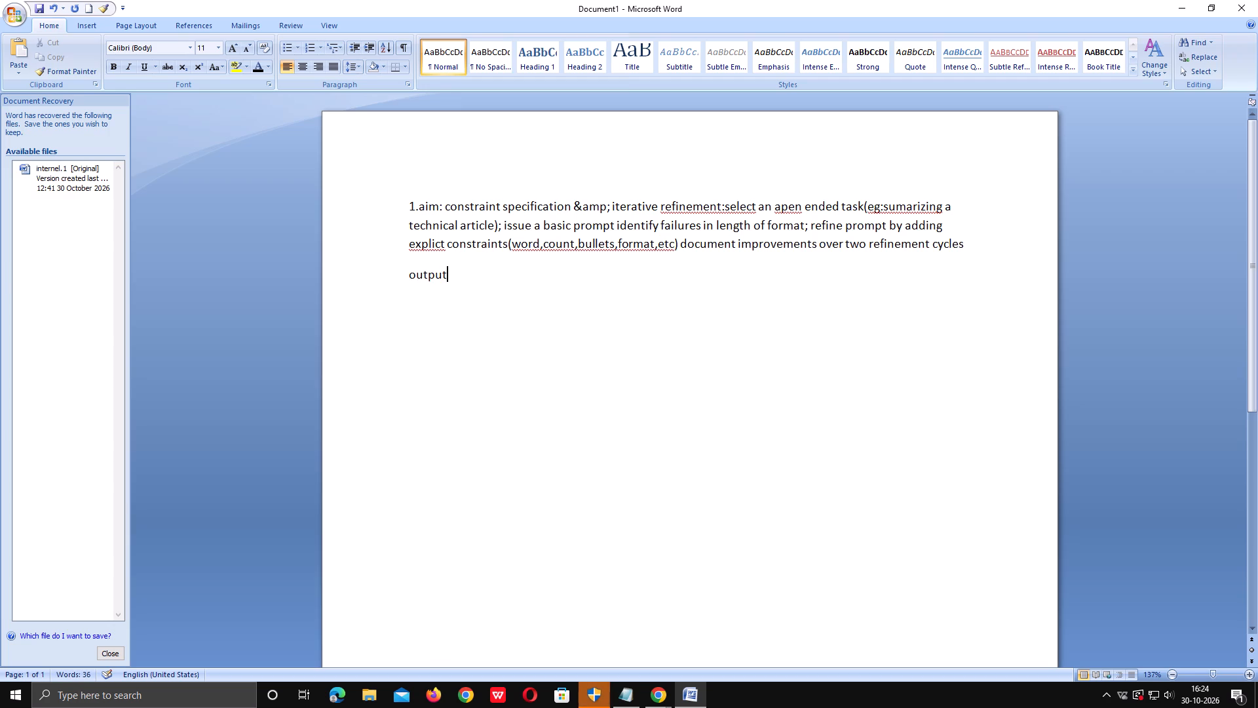
key("shift+colon")
left_click(665, 692)
left_click(673, 667)
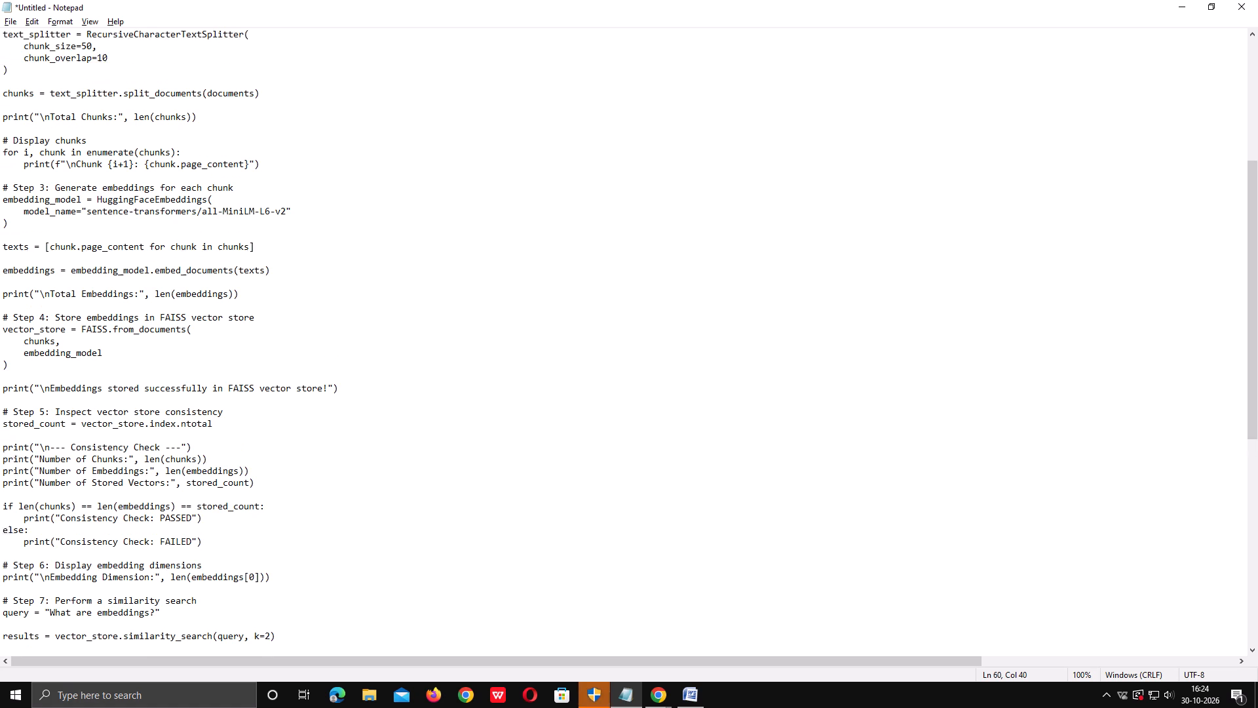
scroll(545, 423, "up", 1)
scroll(545, 423, "down", 20)
scroll(545, 423, "down", 9)
scroll(545, 423, "up", 3)
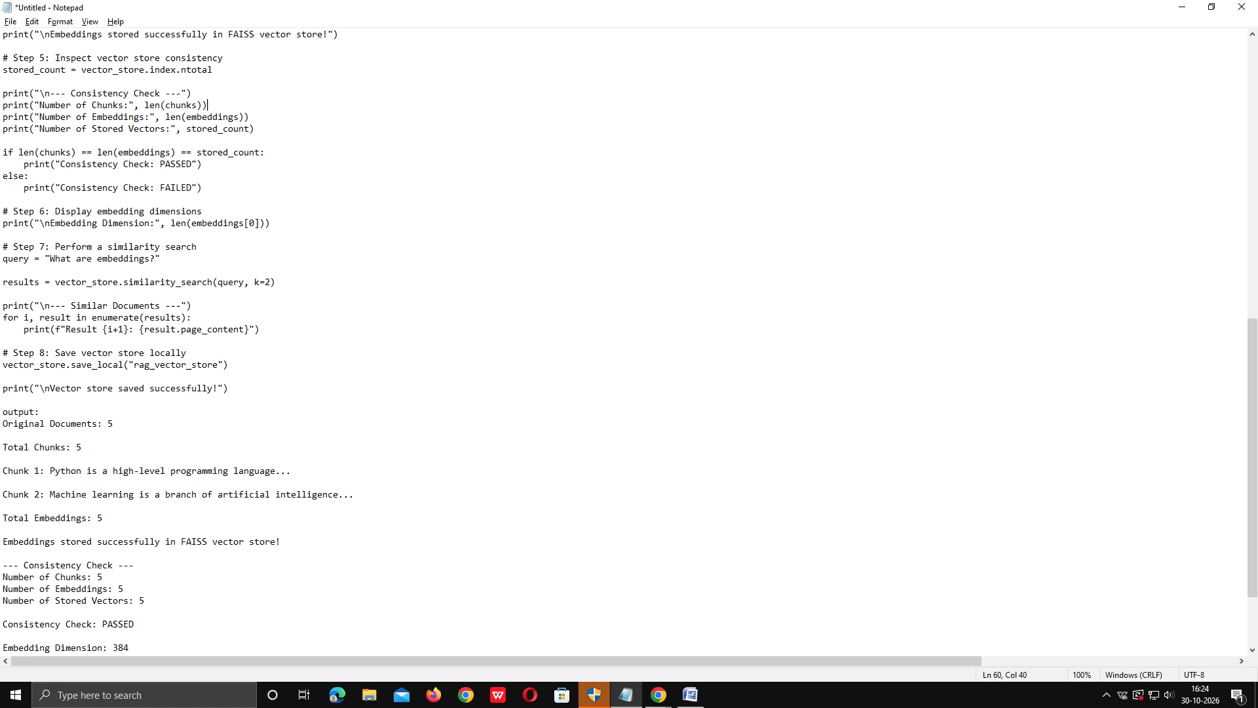
scroll(545, 423, "down", 3)
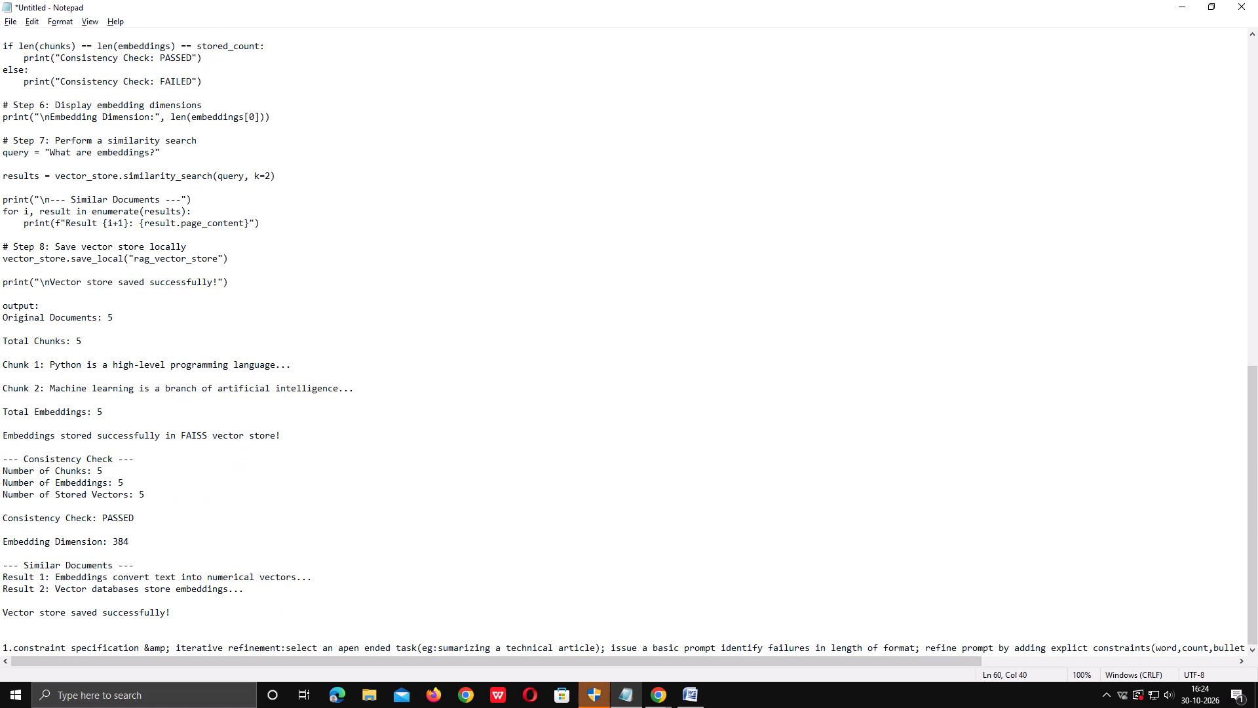
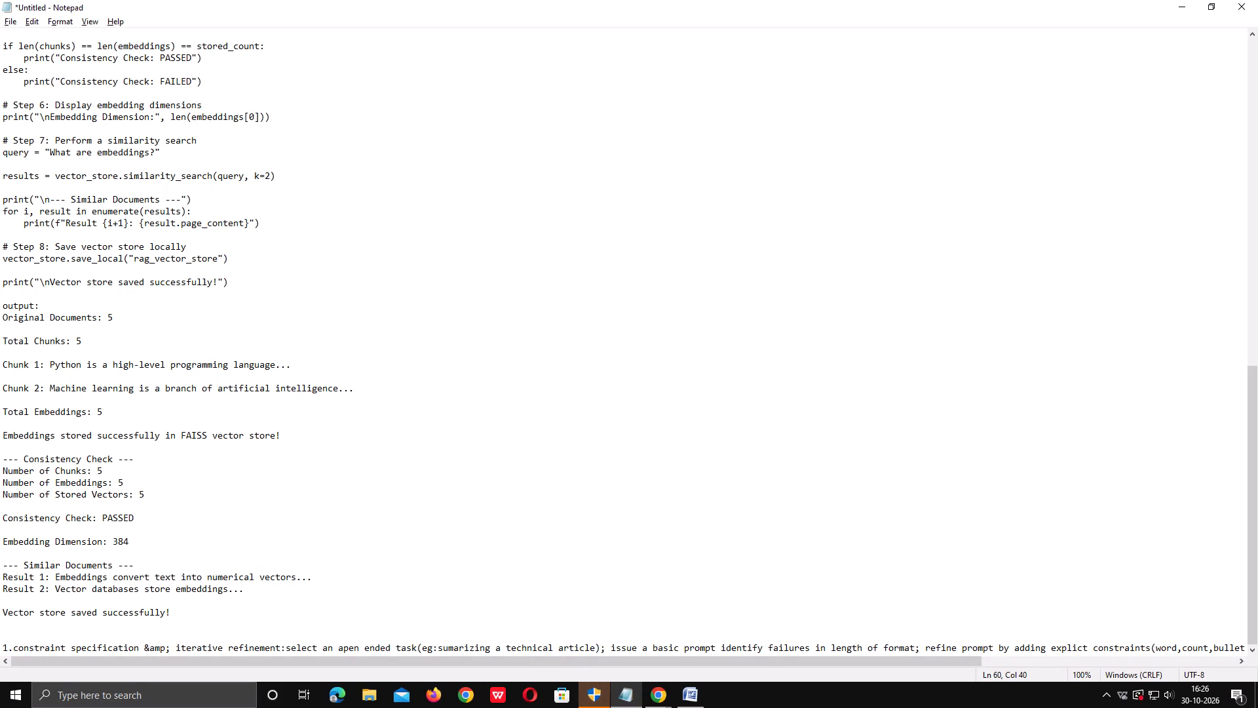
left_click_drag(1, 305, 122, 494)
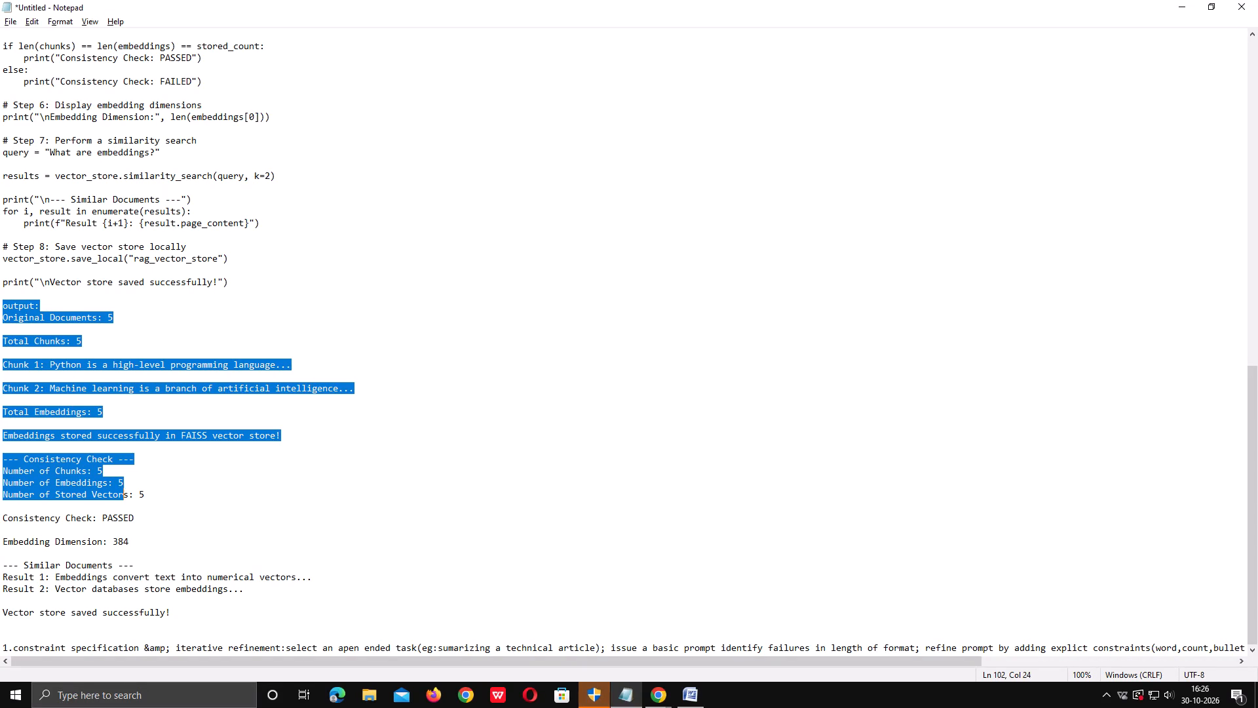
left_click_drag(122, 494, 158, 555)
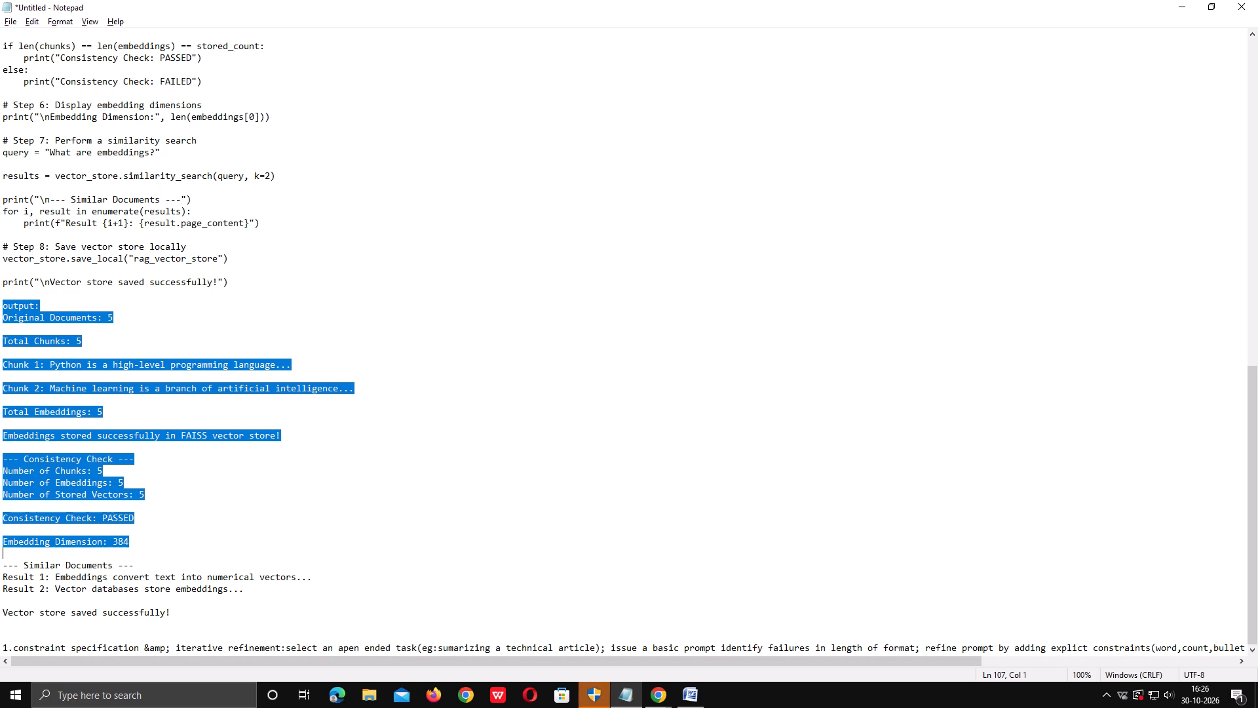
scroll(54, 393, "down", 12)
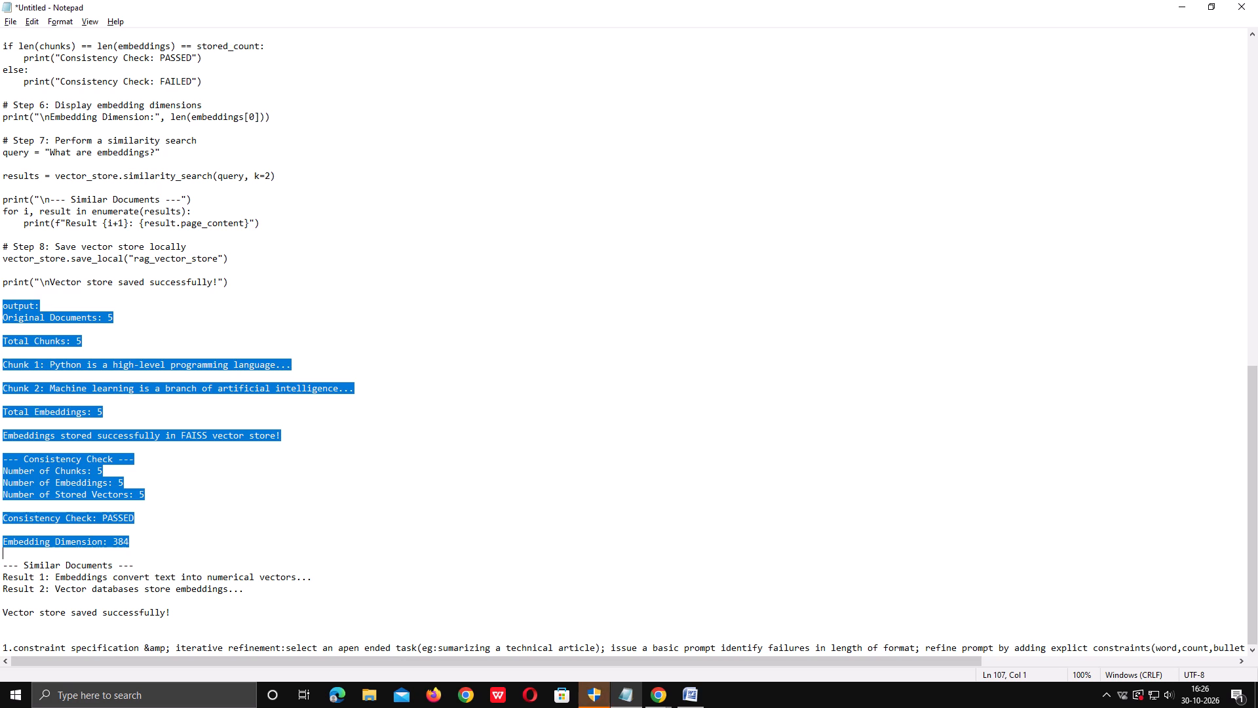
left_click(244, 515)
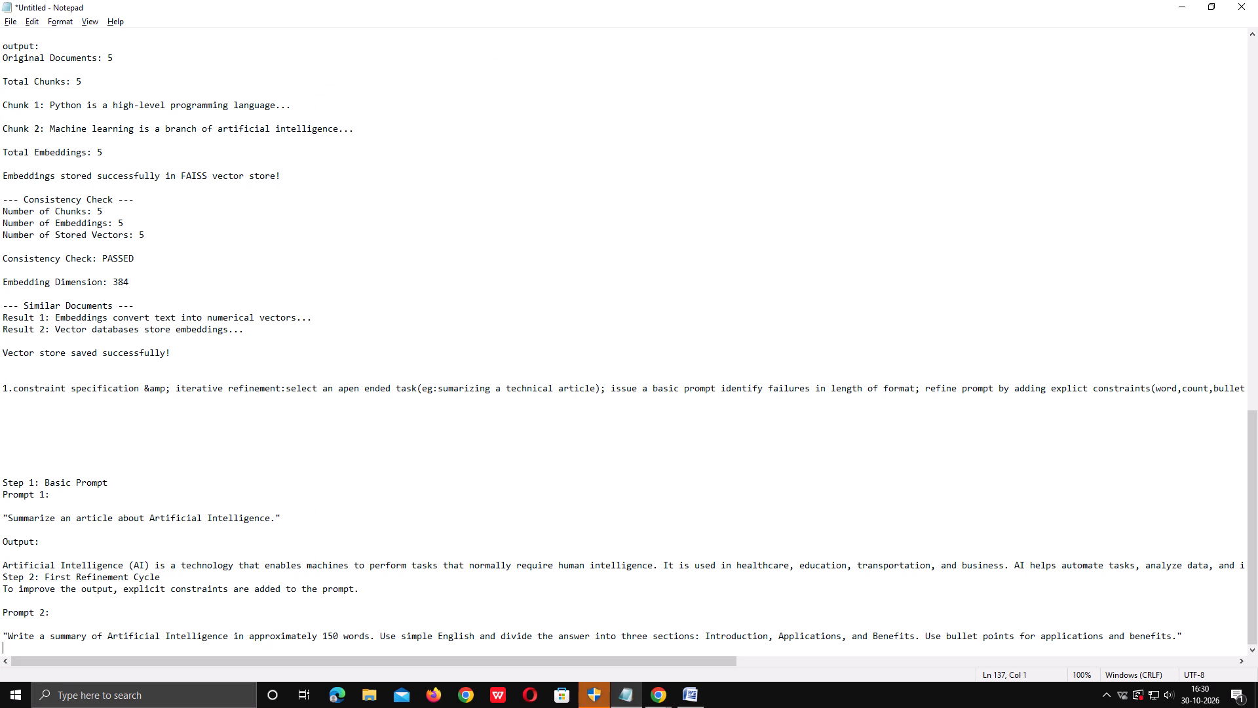
key("ctrl+v")
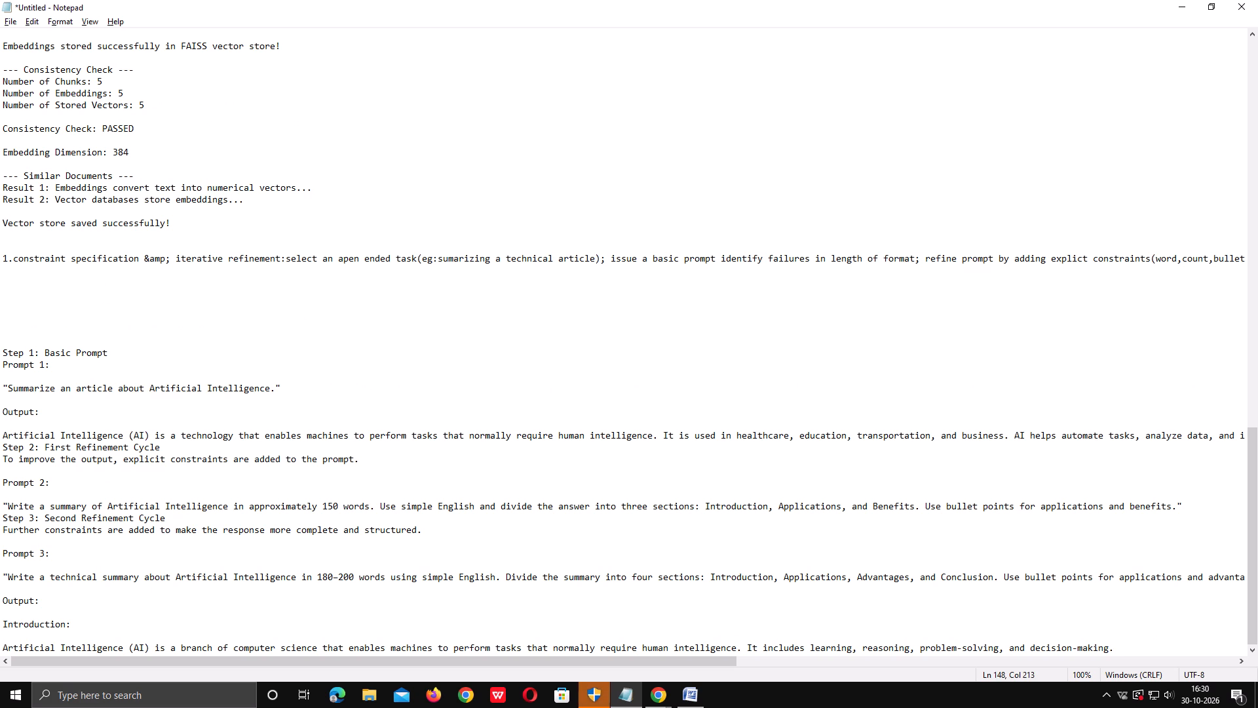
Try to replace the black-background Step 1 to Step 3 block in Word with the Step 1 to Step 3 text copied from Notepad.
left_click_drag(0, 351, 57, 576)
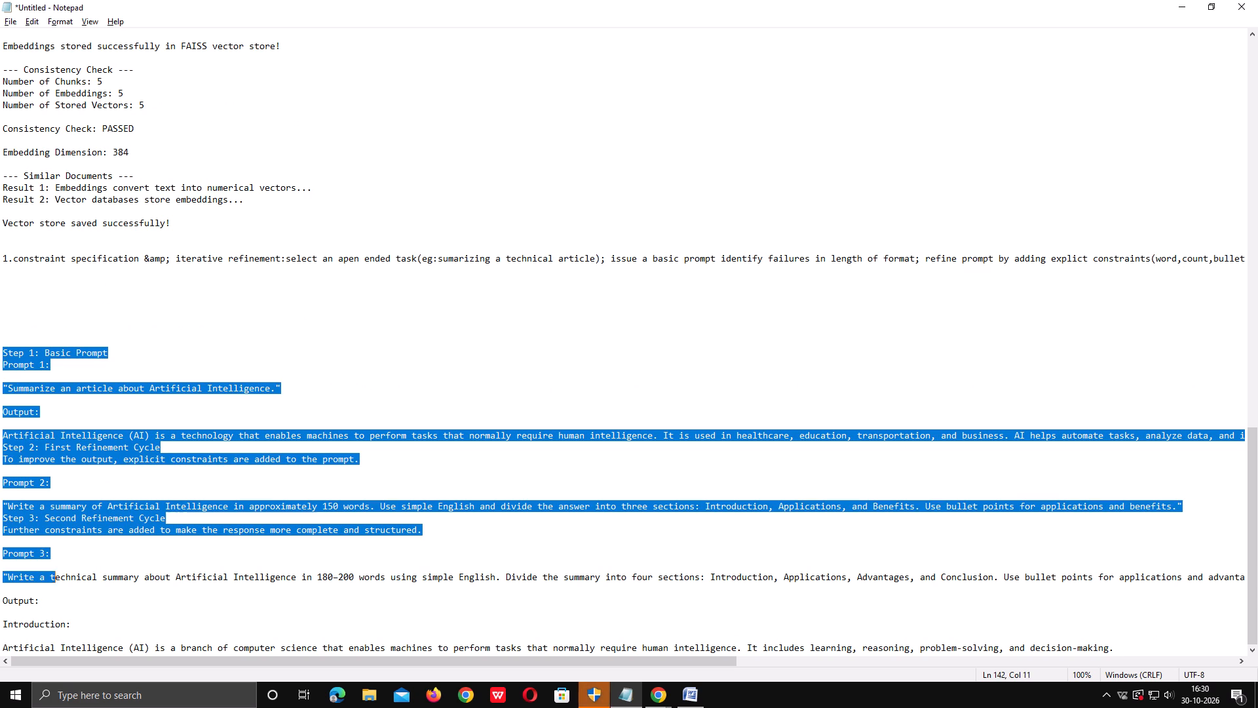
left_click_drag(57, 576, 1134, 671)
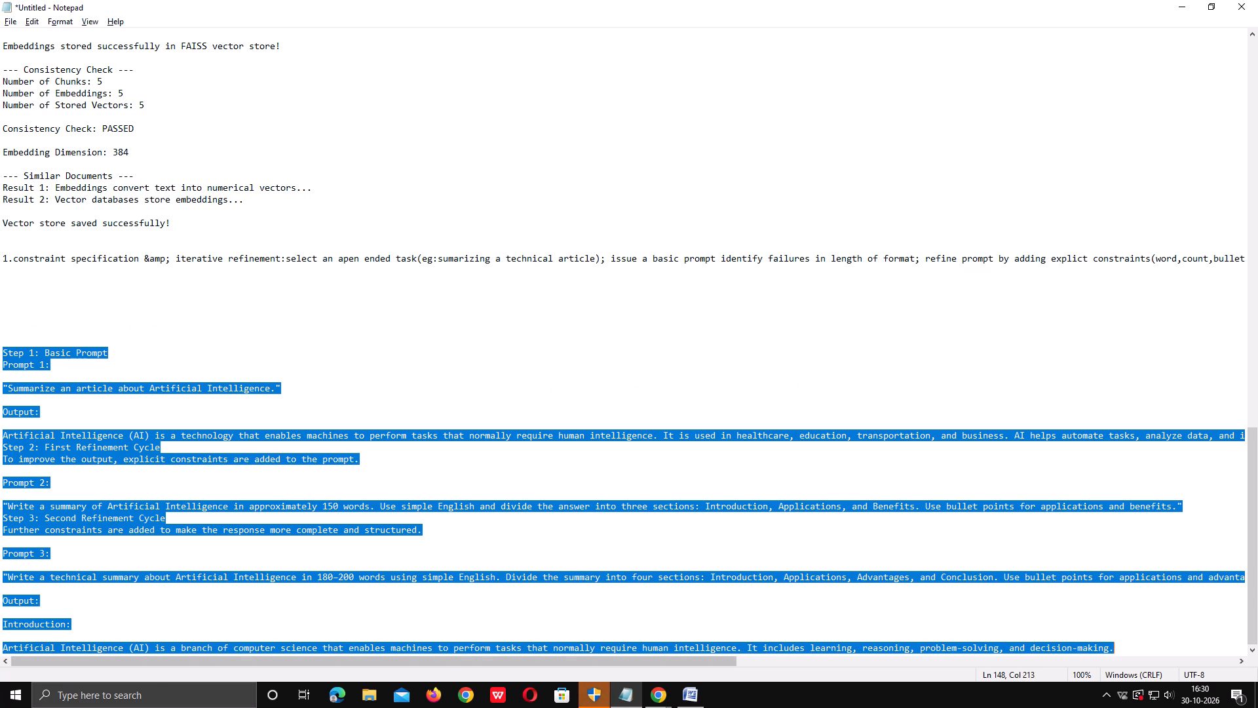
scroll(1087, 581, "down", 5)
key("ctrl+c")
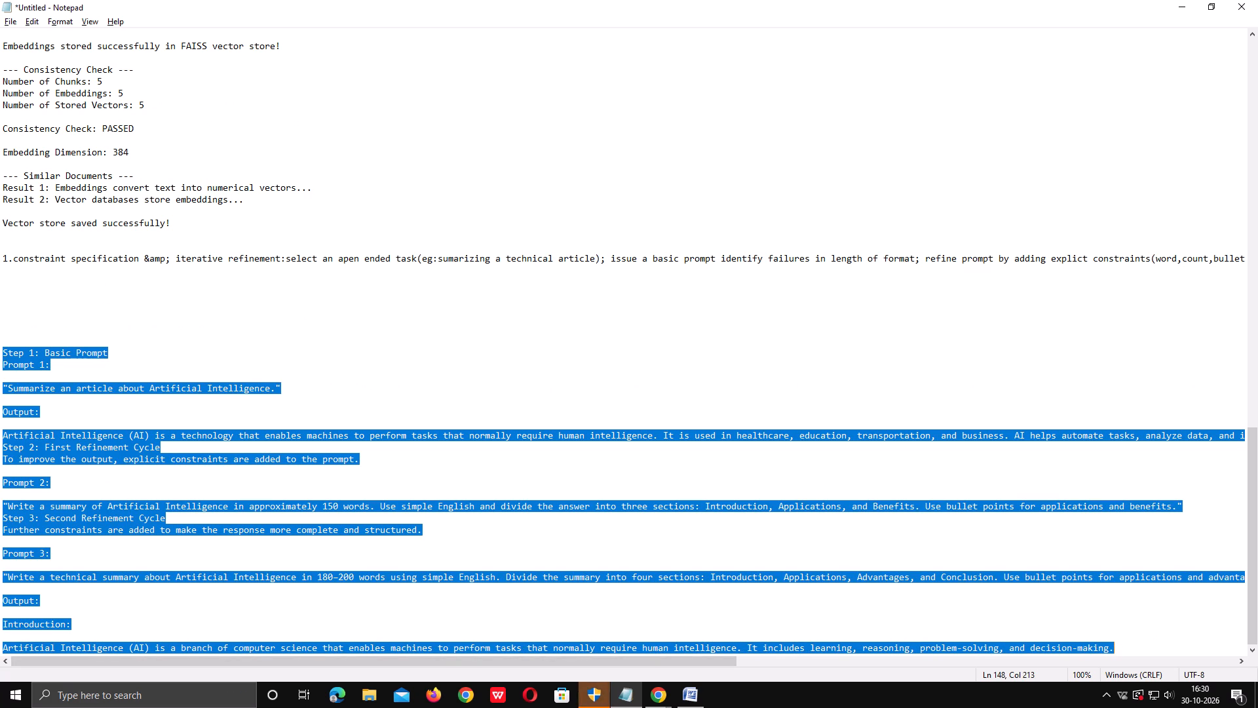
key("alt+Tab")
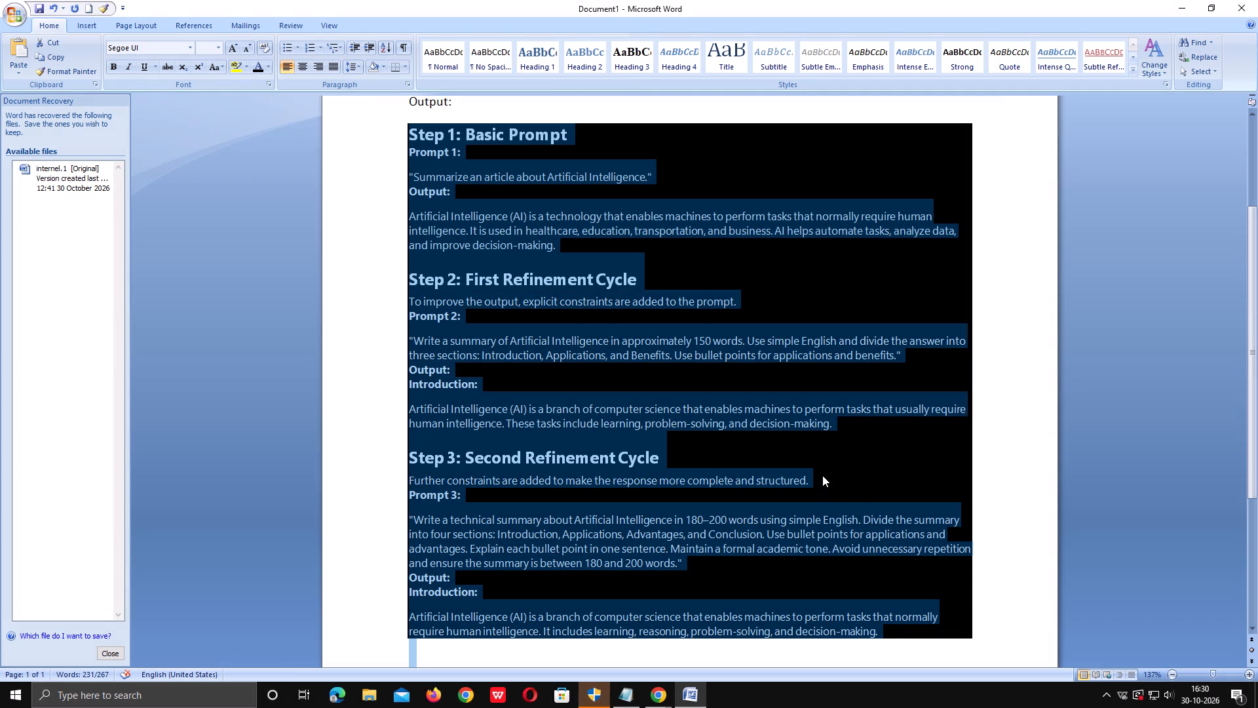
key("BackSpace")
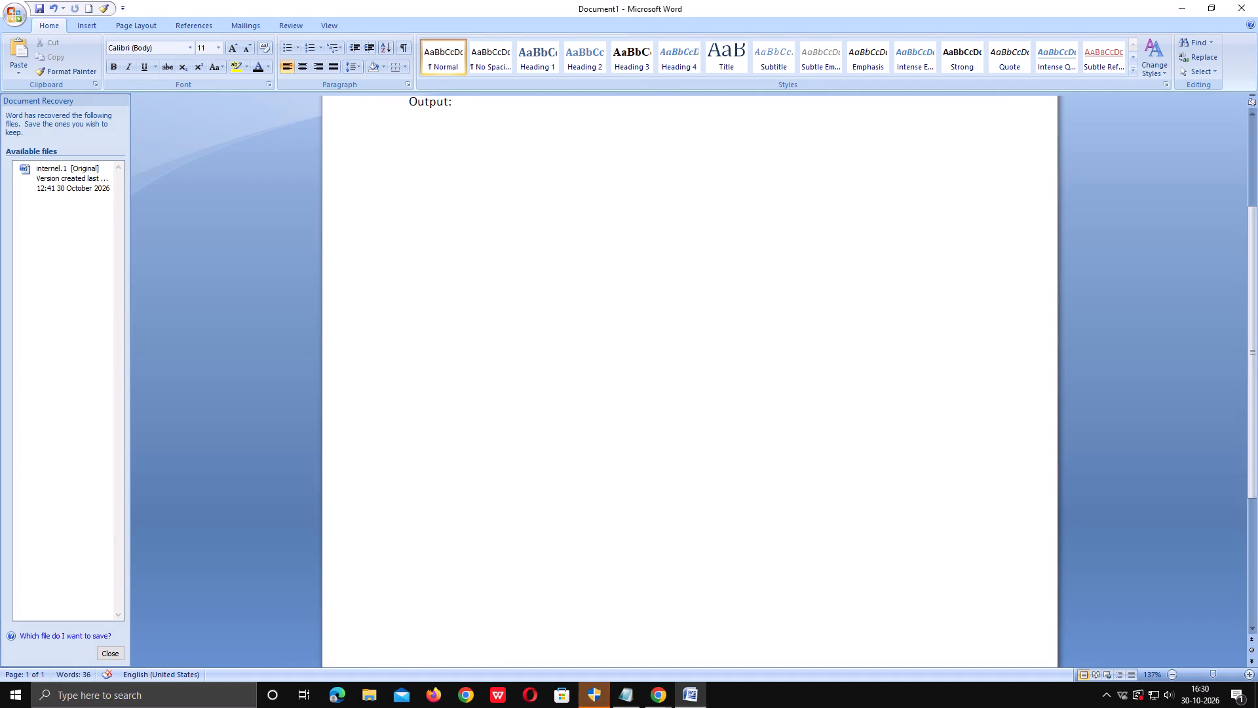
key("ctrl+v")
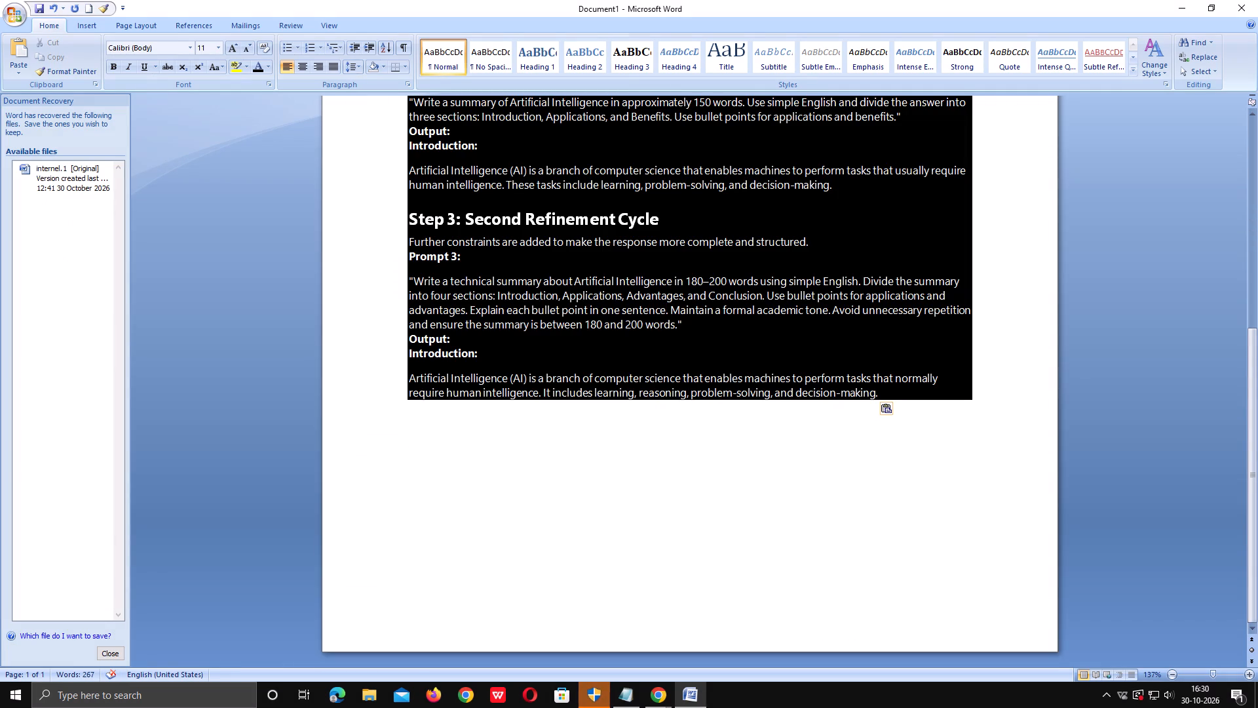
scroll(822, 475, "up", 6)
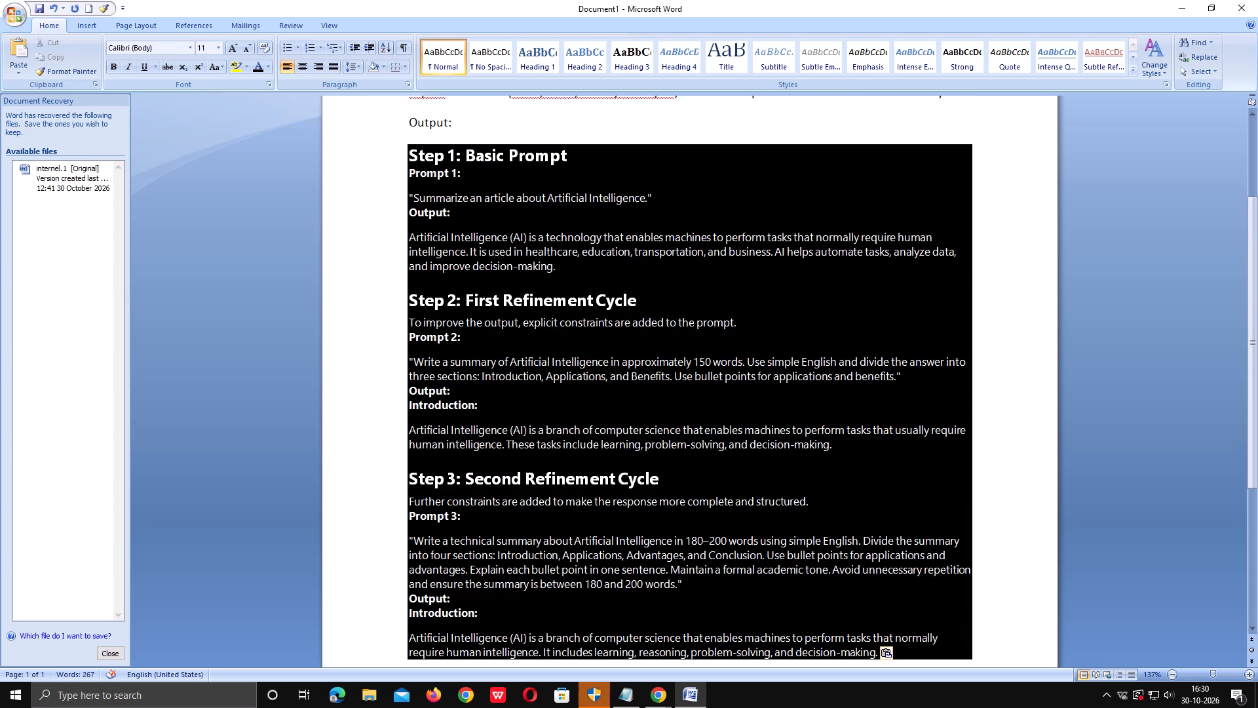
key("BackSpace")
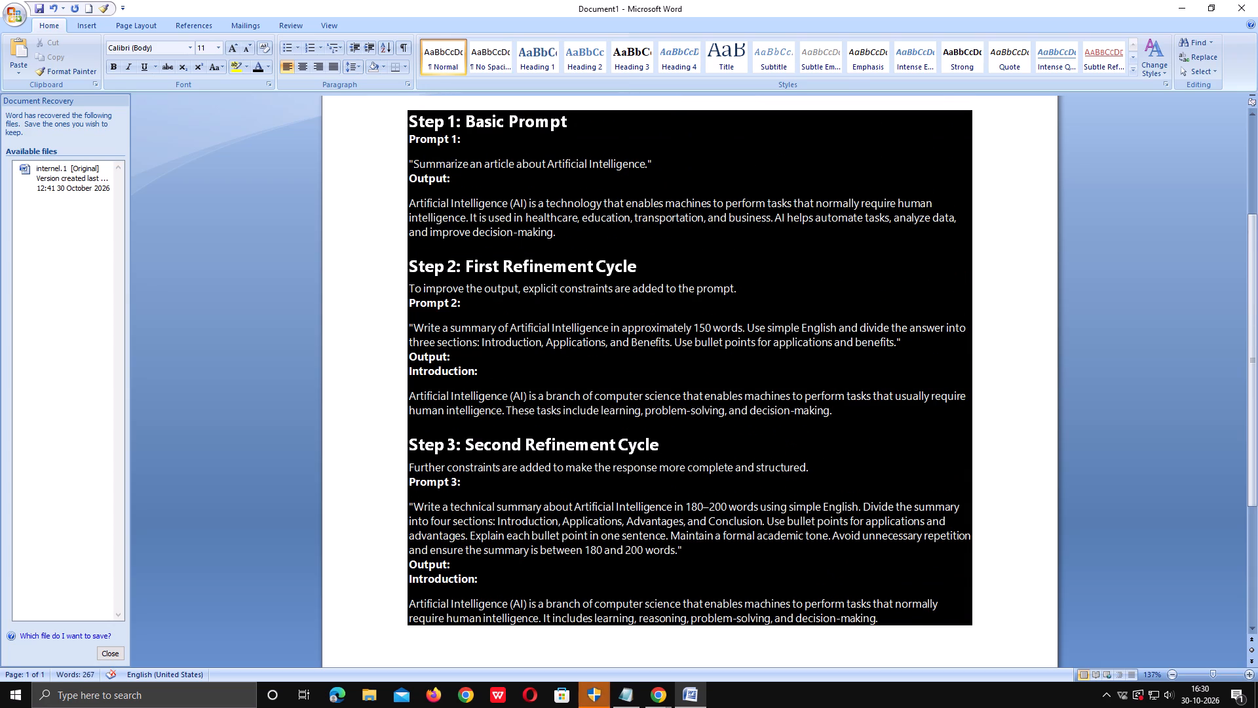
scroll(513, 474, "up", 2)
Copy the text from "Step 1: Basic Prompt" through the final Introduction paragraph in Notepad and return to the Word document.
left_click(615, 686)
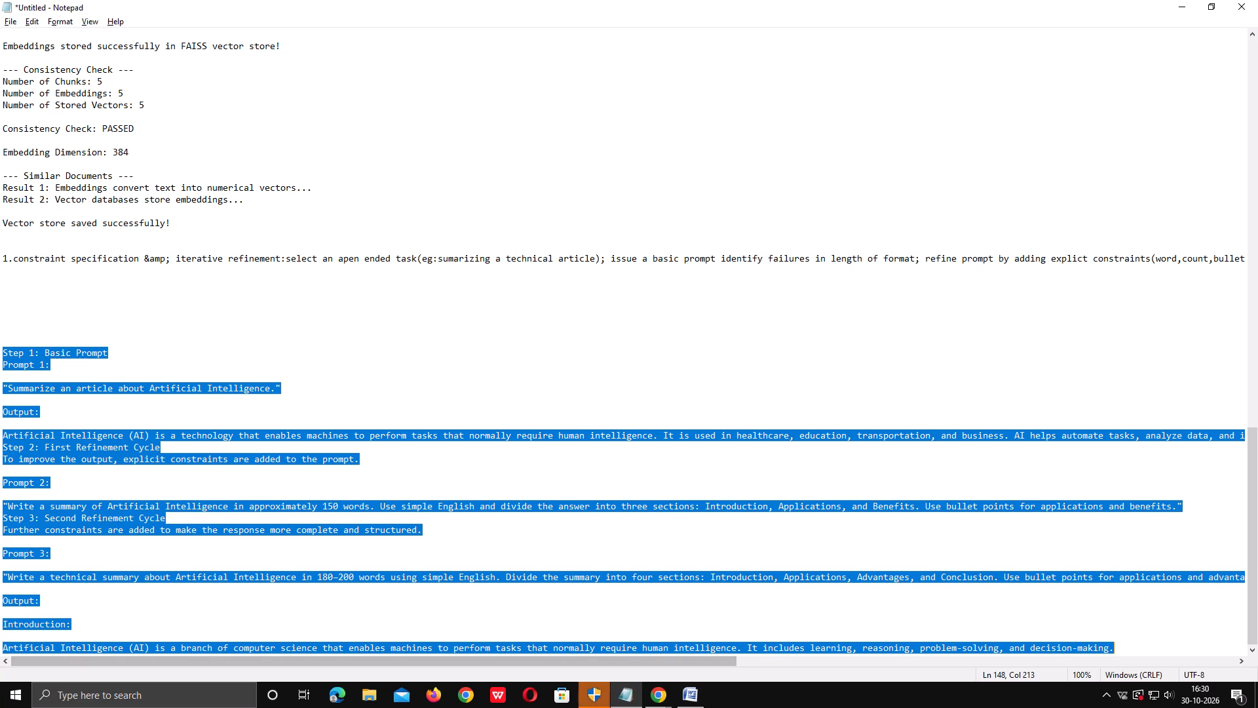
left_click(172, 344)
left_click_drag(0, 336, 0, 348)
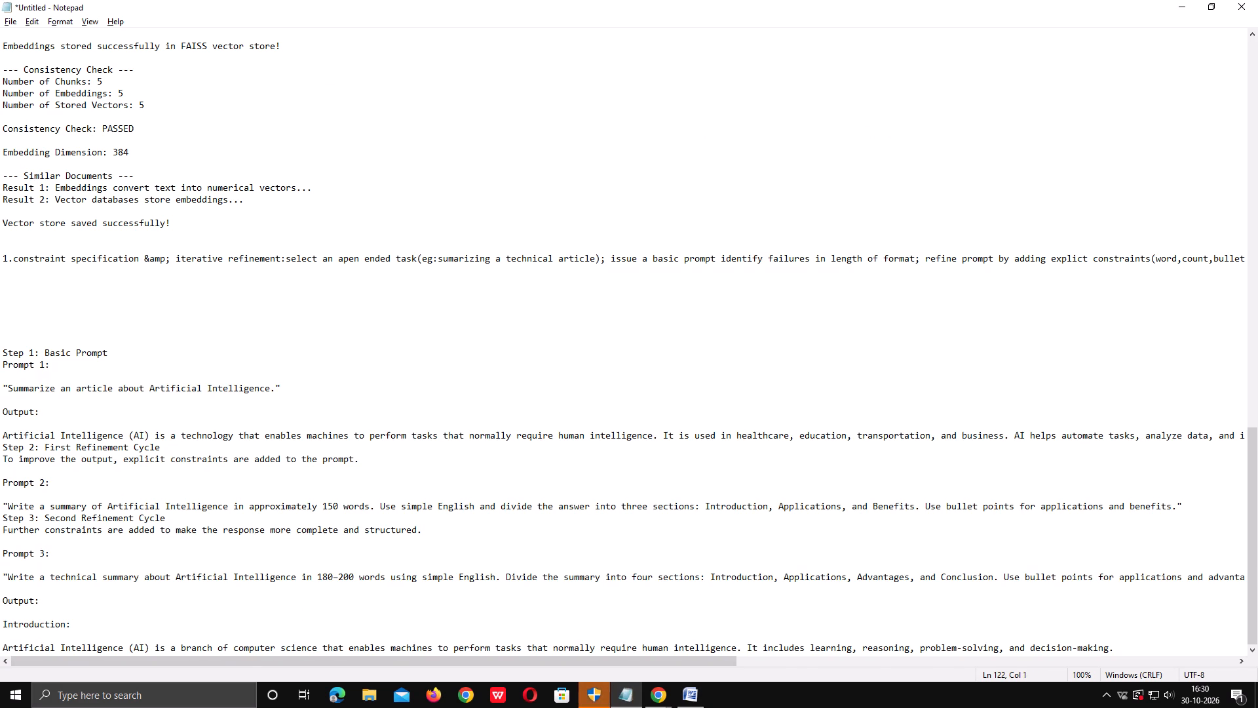
left_click_drag(0, 348, 1131, 671)
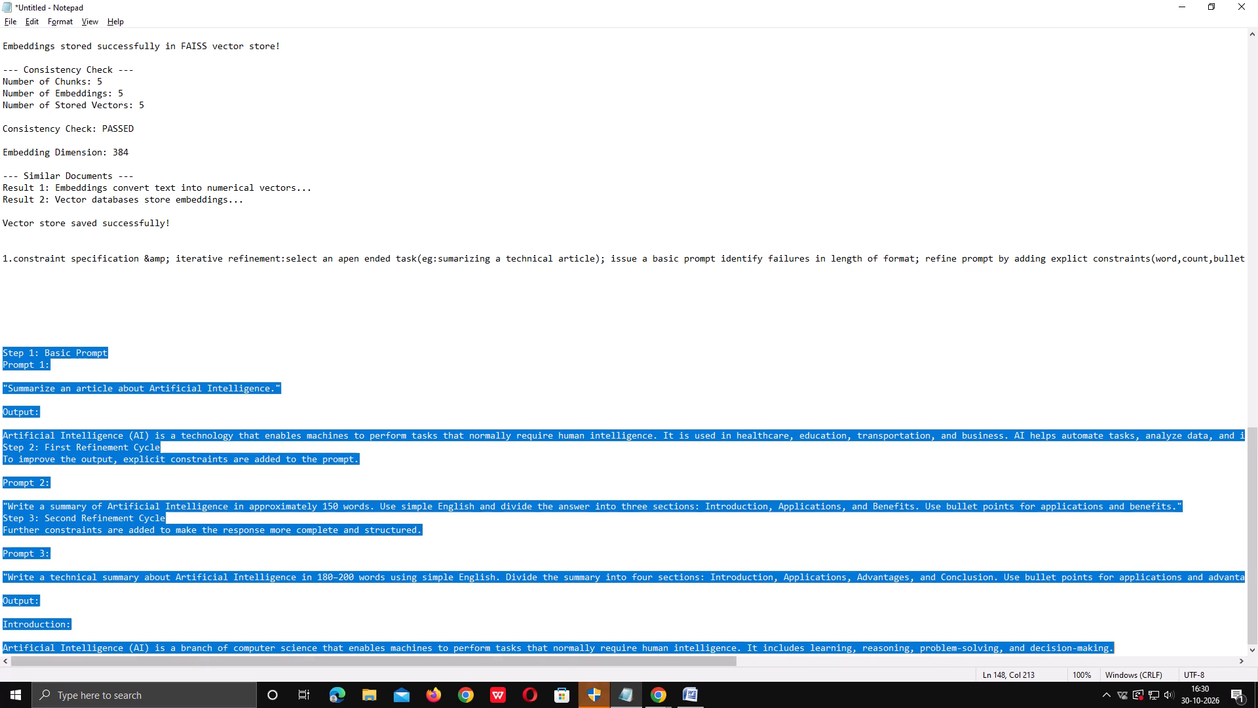
scroll(947, 531, "down", 5)
key("ctrl+c")
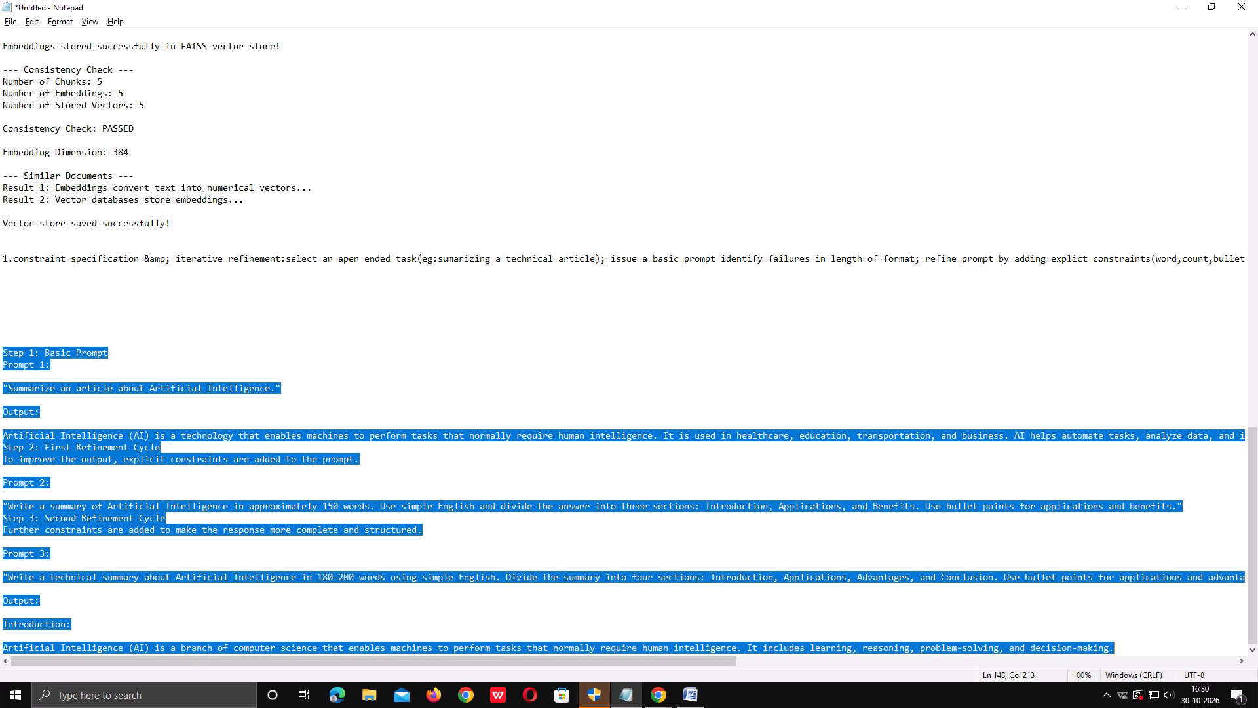
key("alt+Tab")
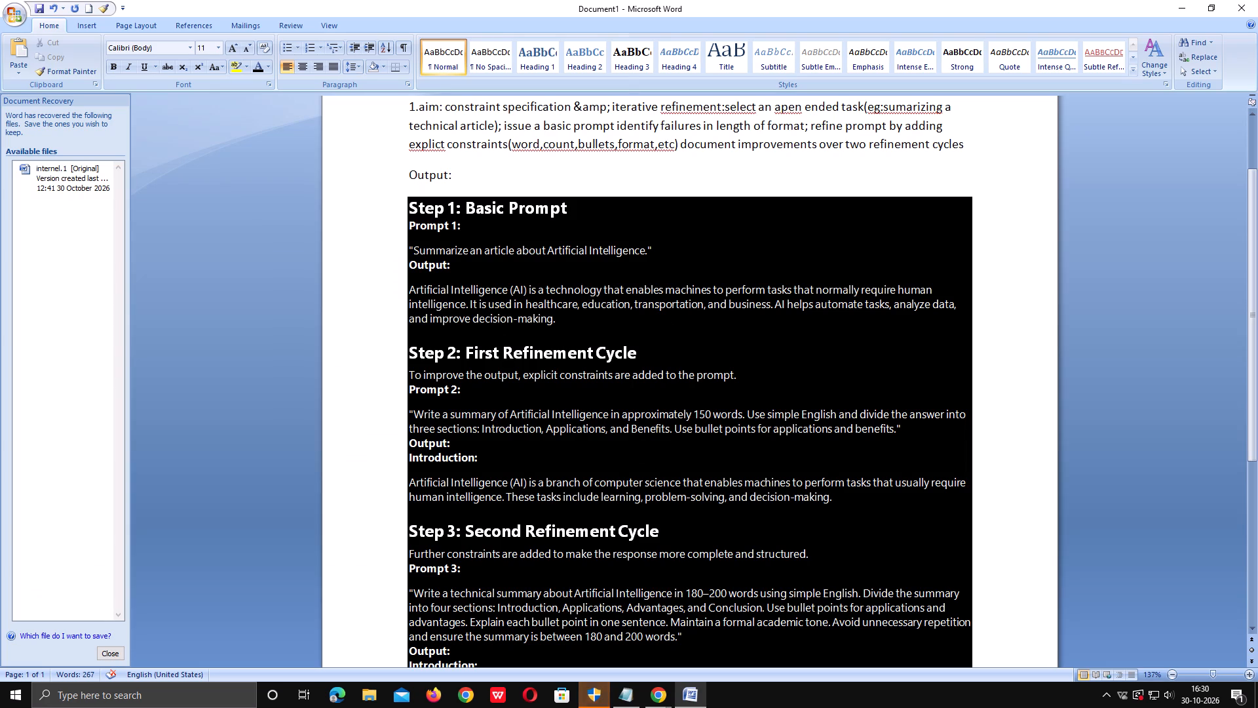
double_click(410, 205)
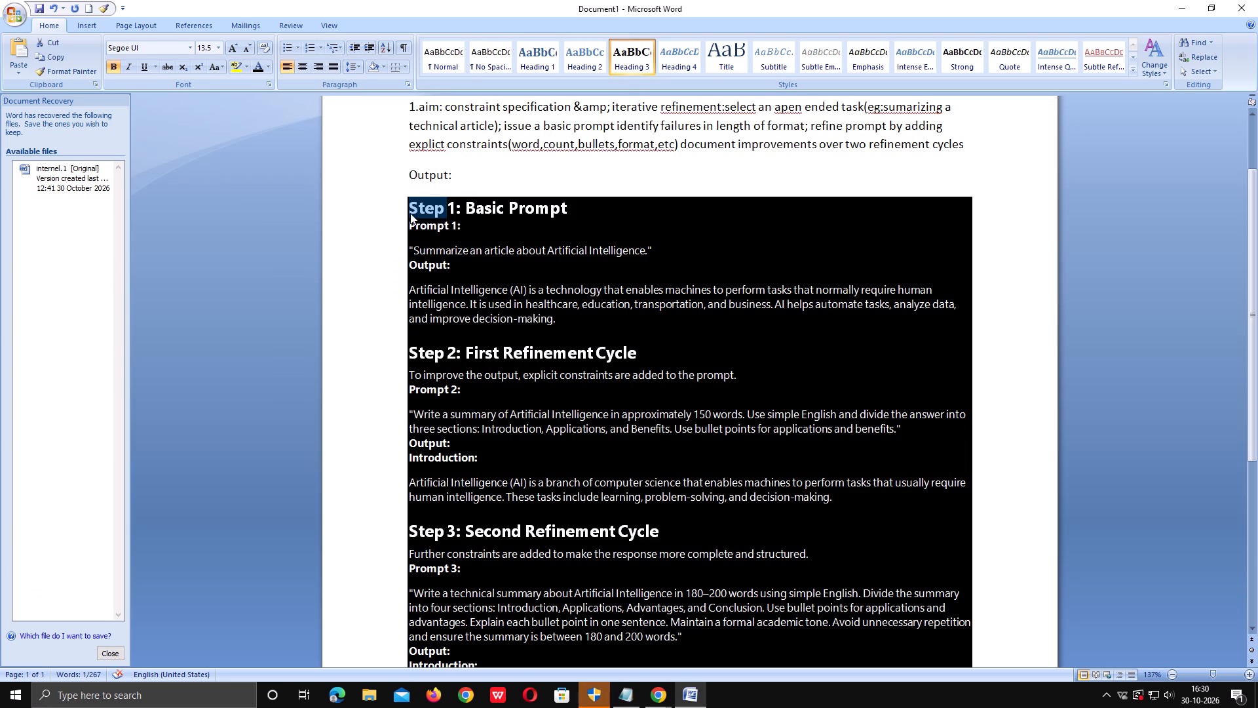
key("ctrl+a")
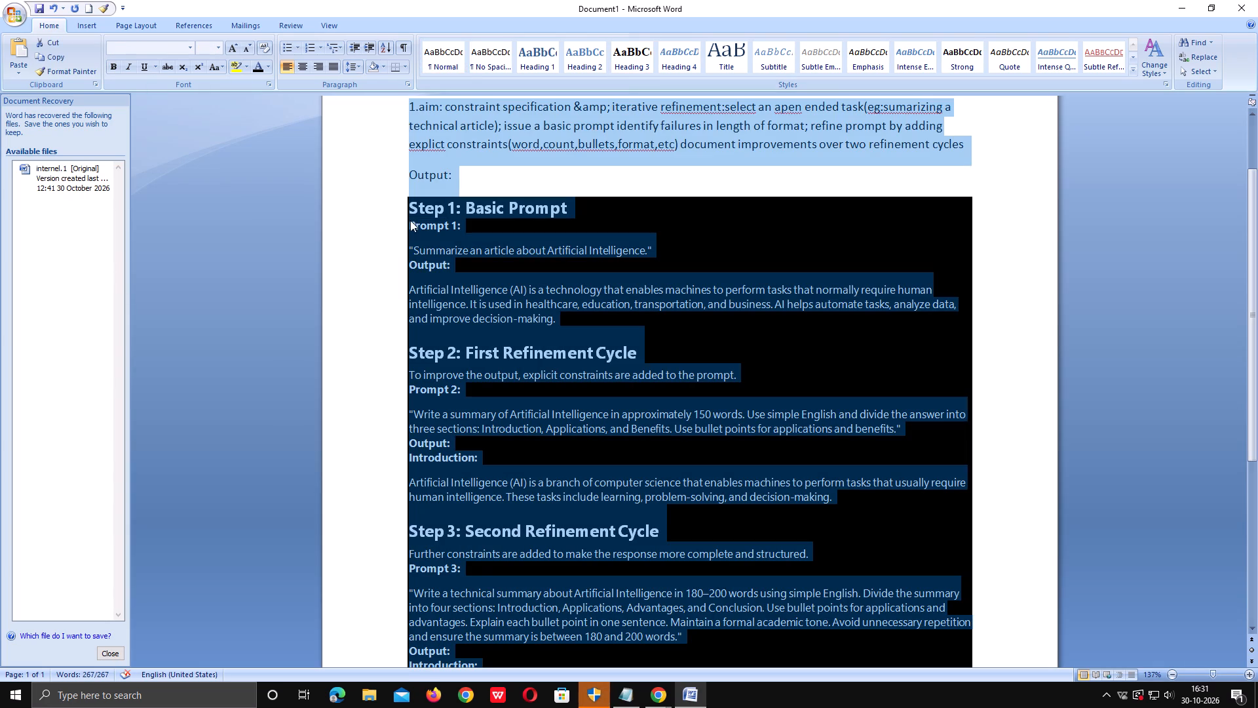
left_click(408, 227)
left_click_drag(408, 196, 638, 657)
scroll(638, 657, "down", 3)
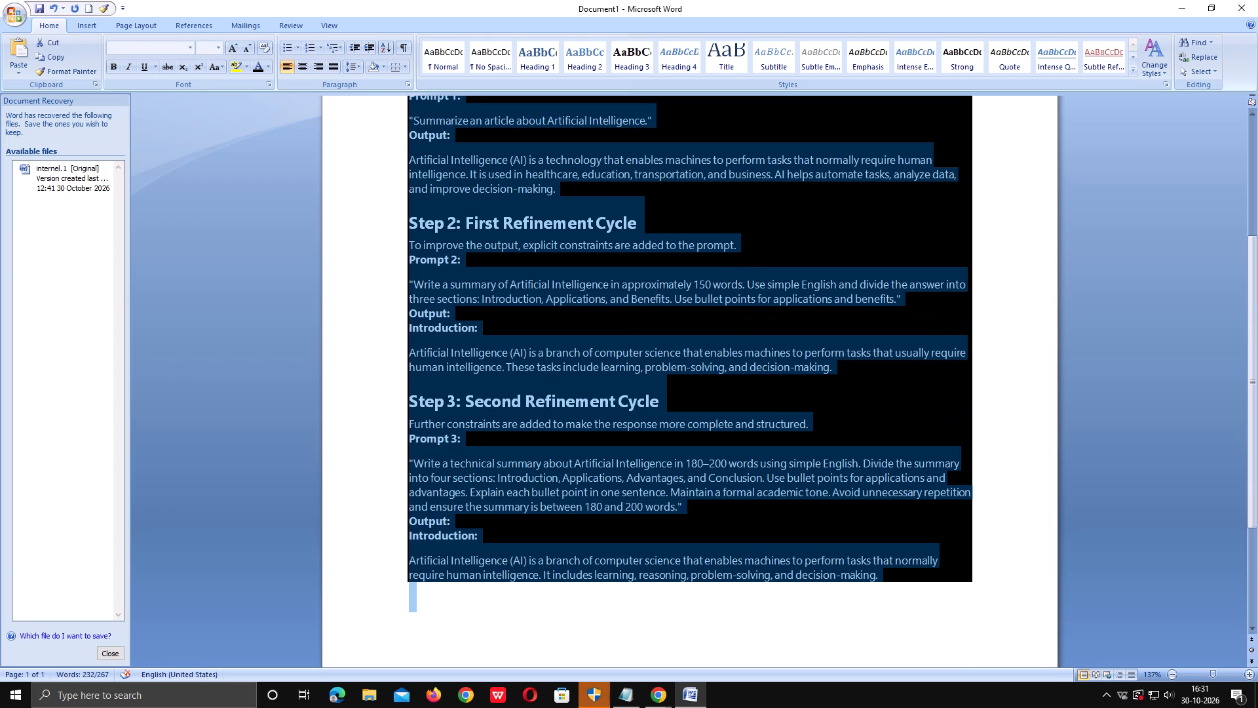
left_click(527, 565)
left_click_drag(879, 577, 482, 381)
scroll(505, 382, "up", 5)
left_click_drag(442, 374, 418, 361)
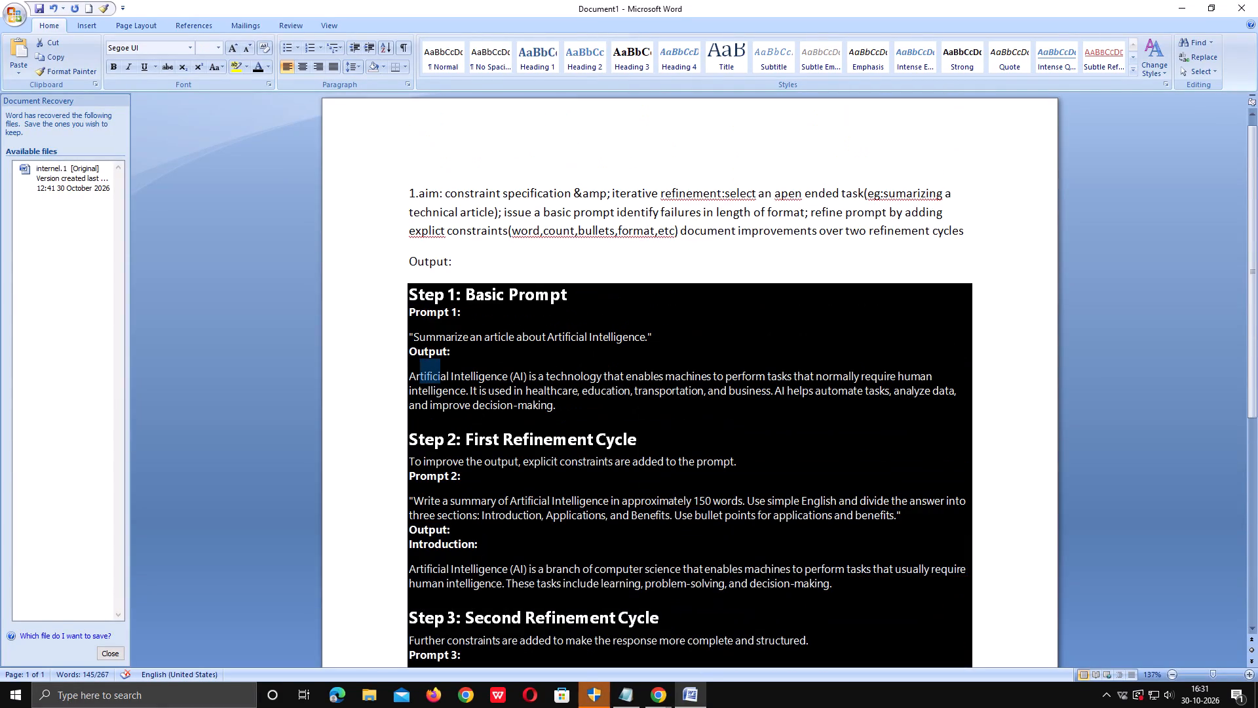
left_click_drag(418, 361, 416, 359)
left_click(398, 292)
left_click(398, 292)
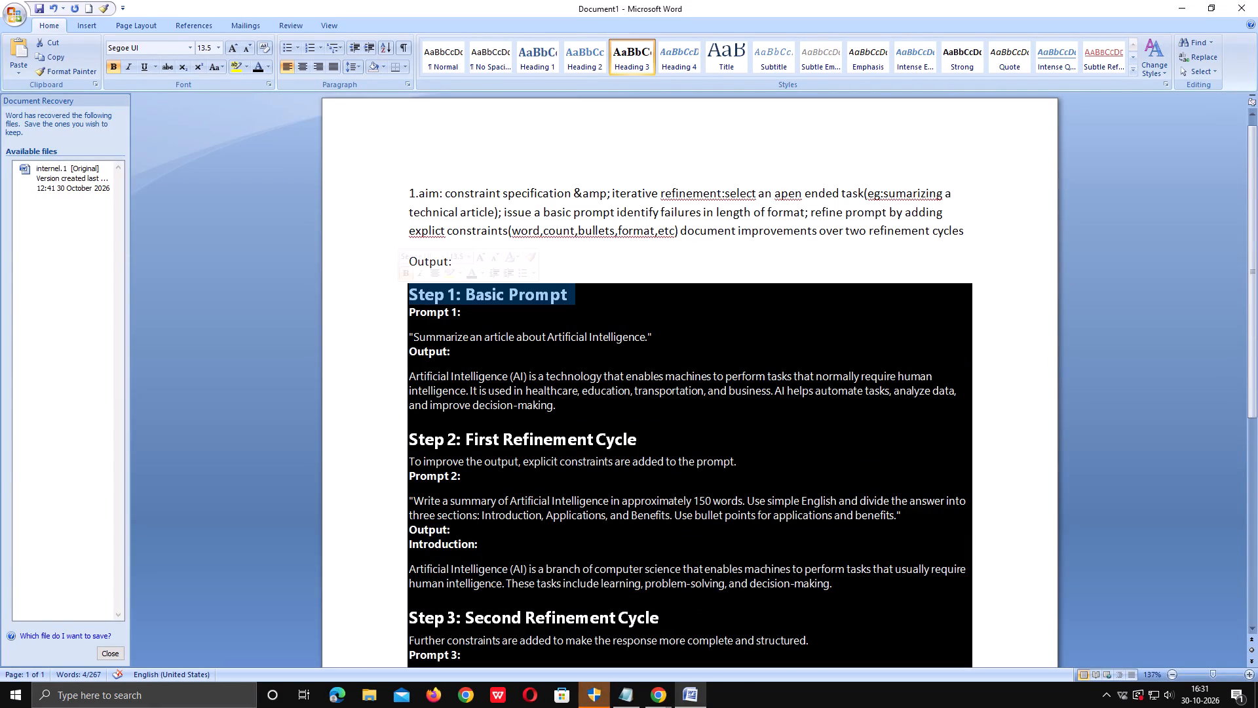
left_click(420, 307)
Delete the whole black-background block from "Step 1: Basic Prompt" to the end of the Word document.
left_click_drag(402, 292, 608, 656)
scroll(608, 656, "down", 5)
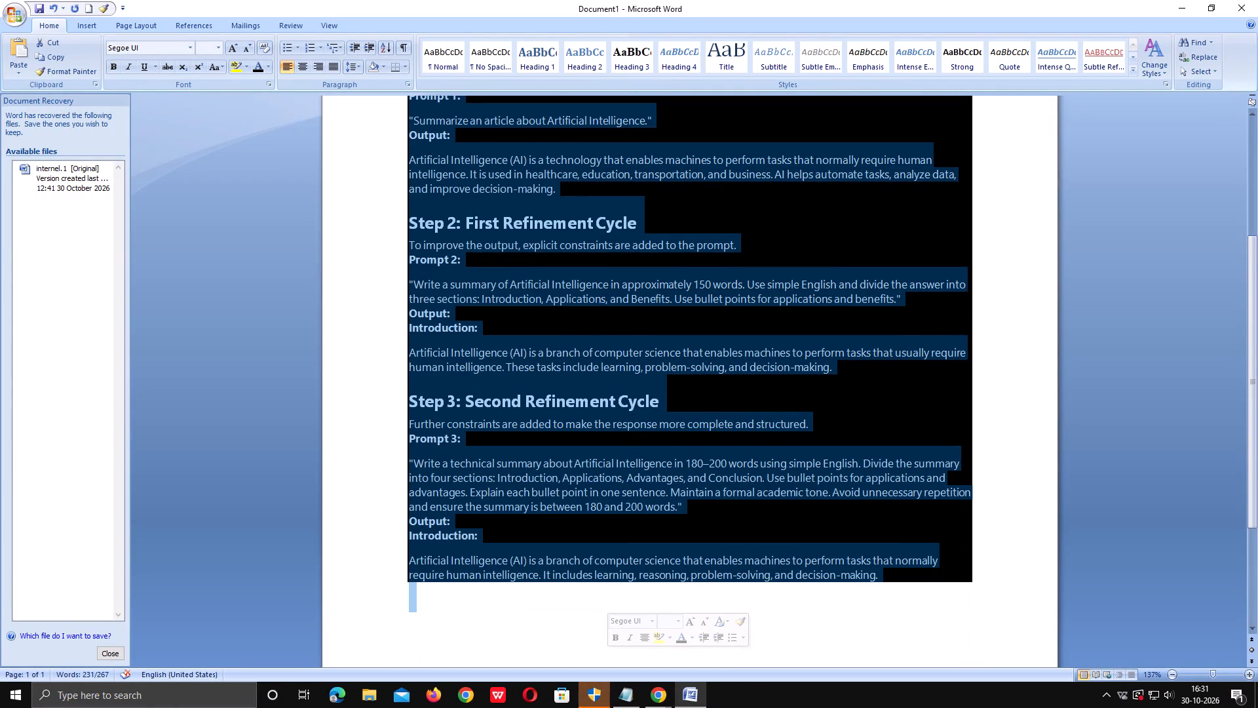
key("BackSpace")
Paste the copied plain text of Steps 1 to 3 below the "Output:" line that follows the aim.
scroll(574, 602, "up", 3)
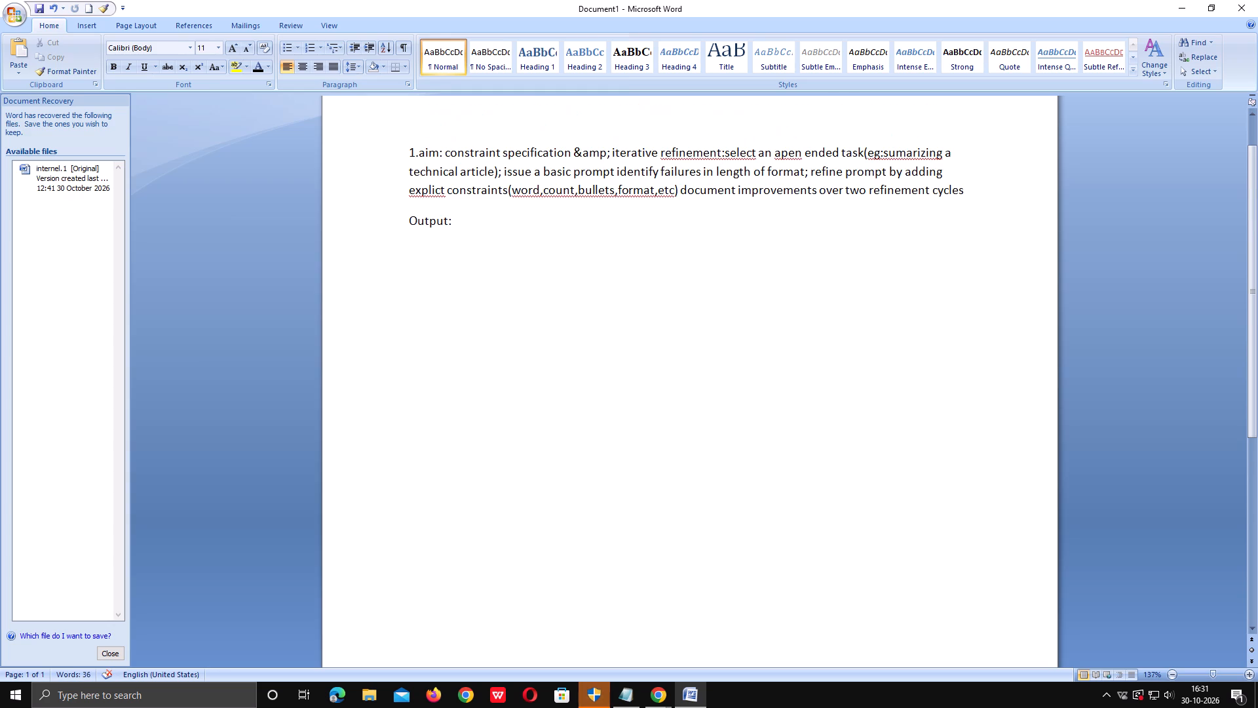
key("ctrl+v")
scroll(574, 602, "up", 20)
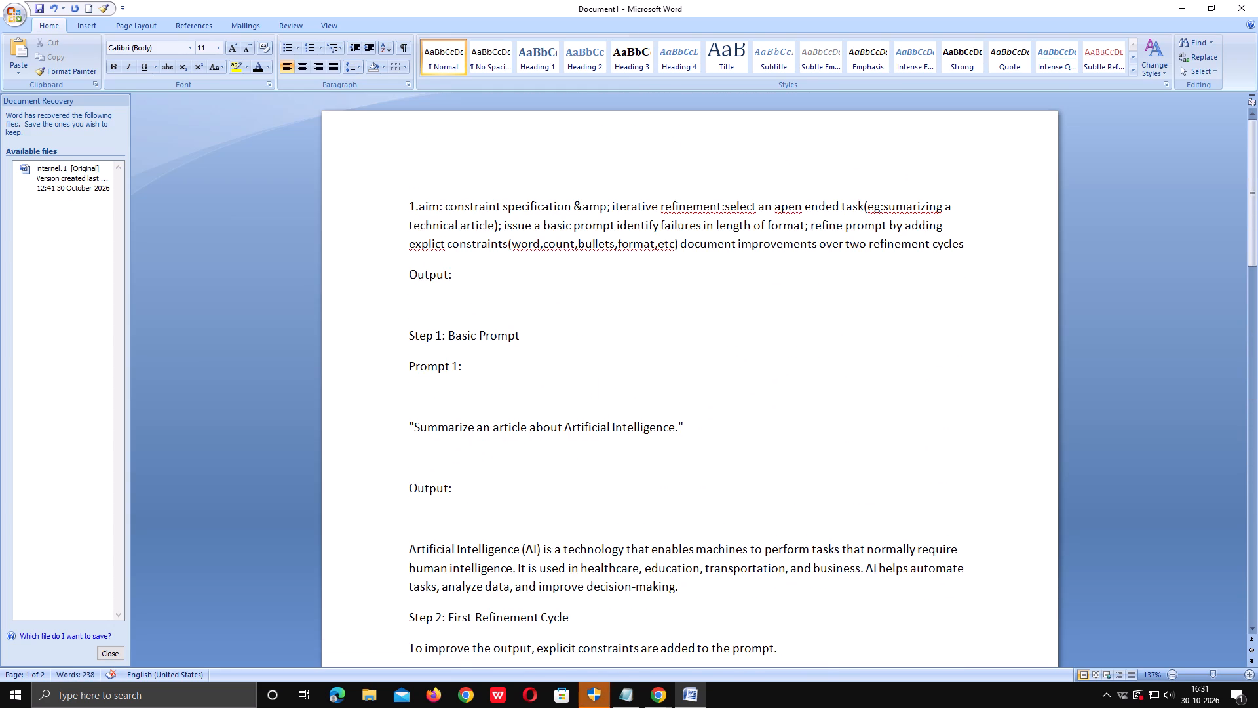
Remove the blank lines above the Step 1 heading, the quoted Prompt 1 text, its "Output:" label and its output paragraph.
scroll(574, 602, "down", 1)
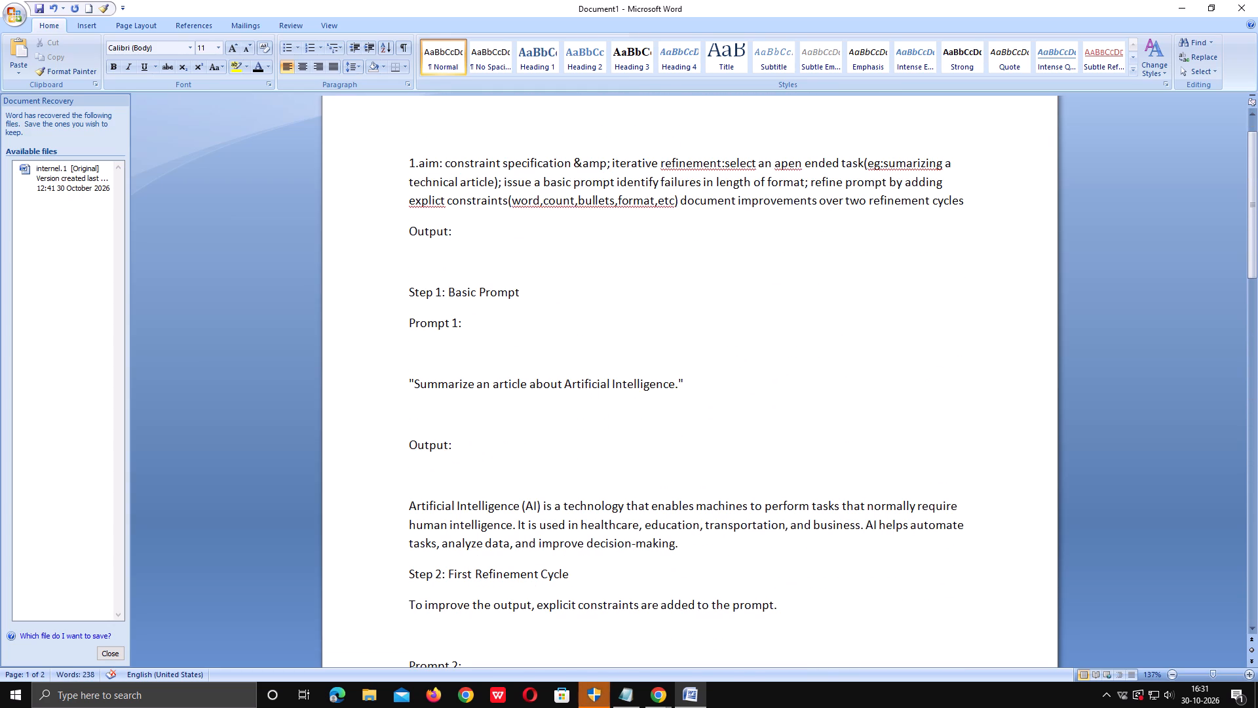
left_click(405, 289)
key("BackSpace")
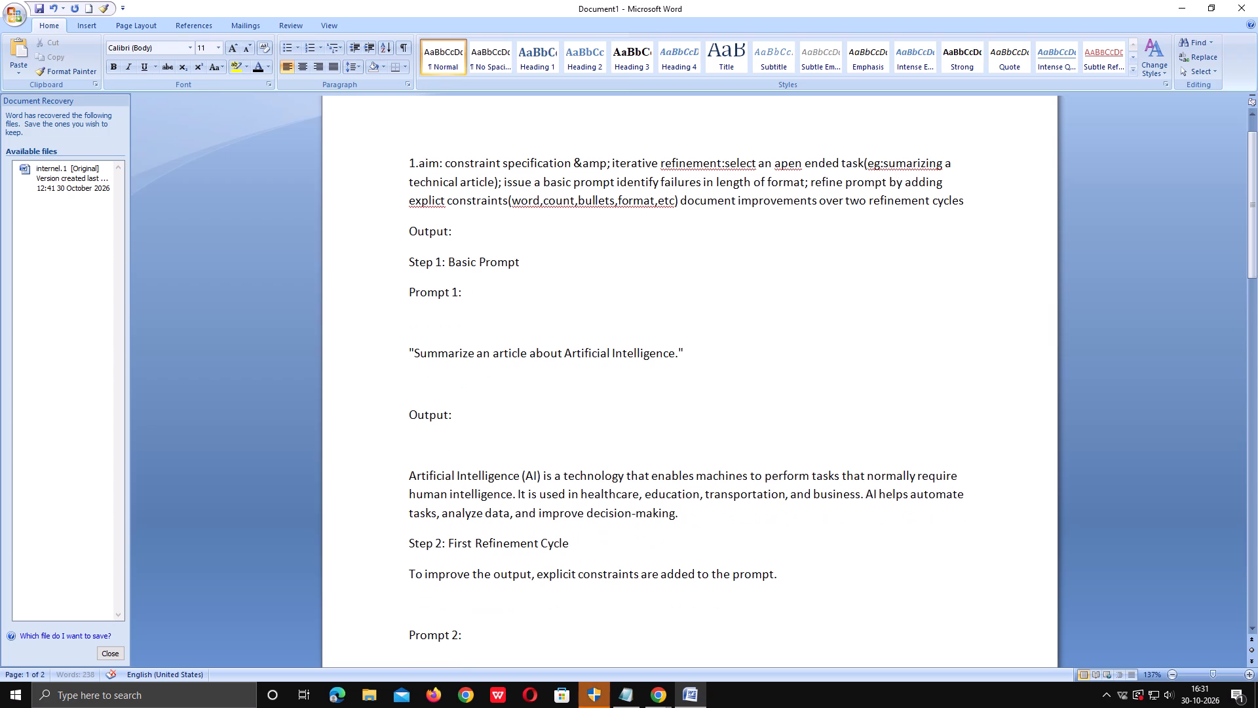
left_click(406, 353)
key("BackSpace")
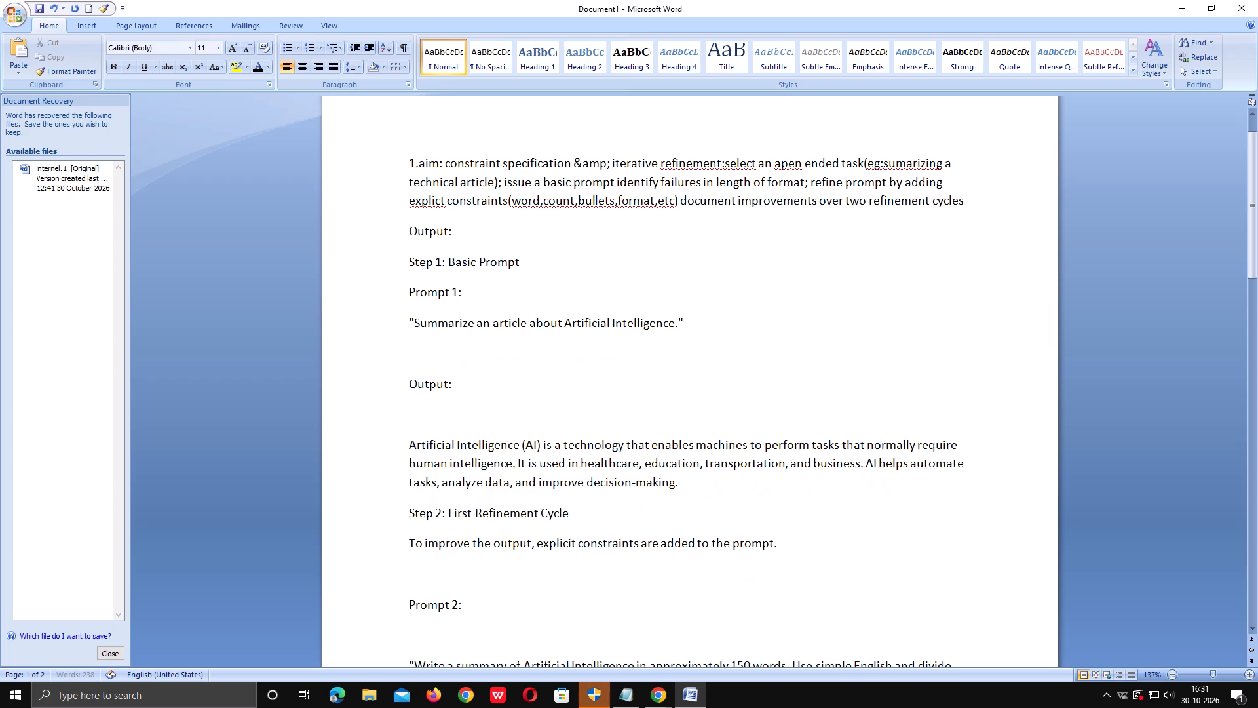
left_click(404, 376)
key("BackSpace")
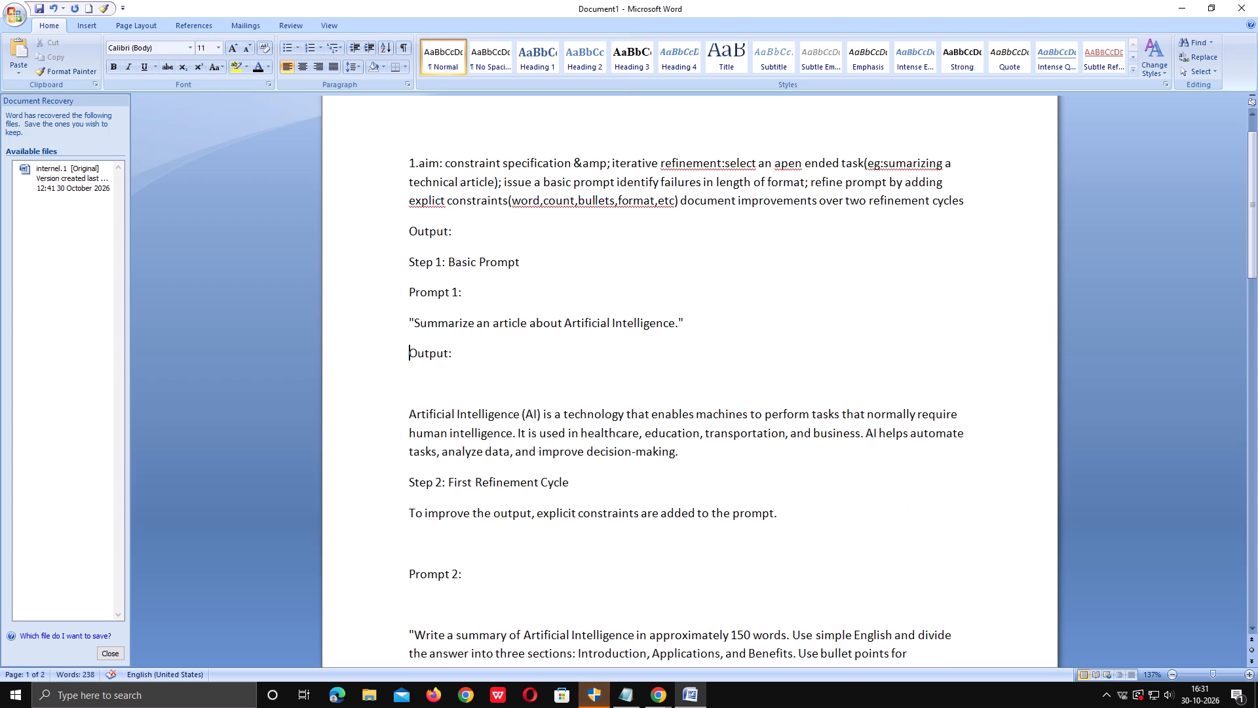
left_click(402, 414)
key("BackSpace")
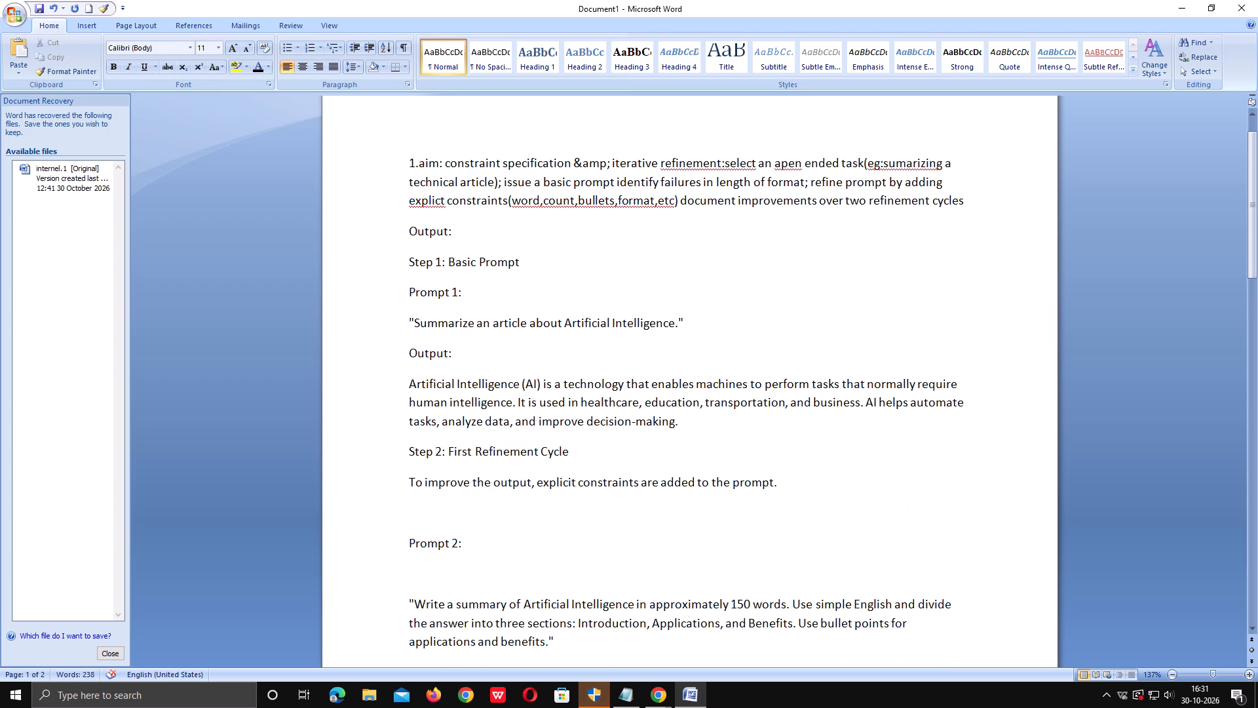
Remove the blank lines above the "Prompt 2:" label and above its quoted prompt text in the Step 2 section.
left_click(406, 545)
key("BackSpace")
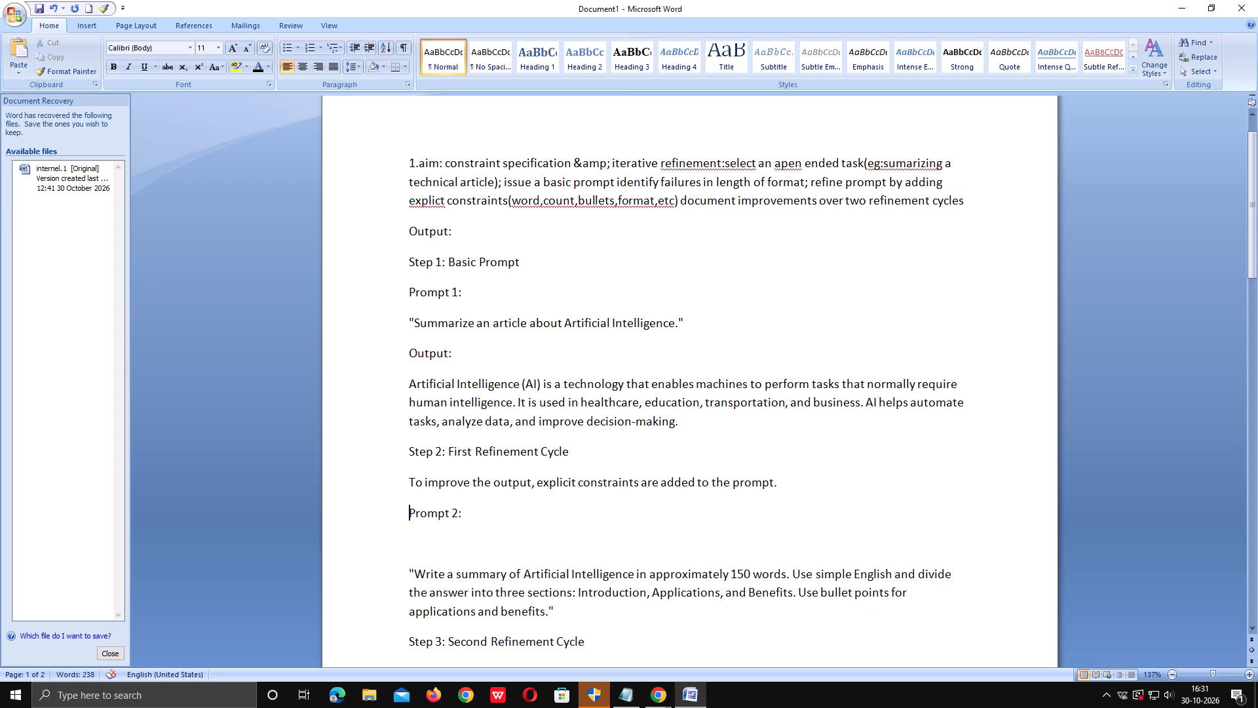
left_click(406, 572)
key("BackSpace")
Remove the blank lines in the Step 3 section above "Prompt 3:", its quoted text, "Output:", "Introduction:" and the closing paragraph.
scroll(423, 559, "down", 2)
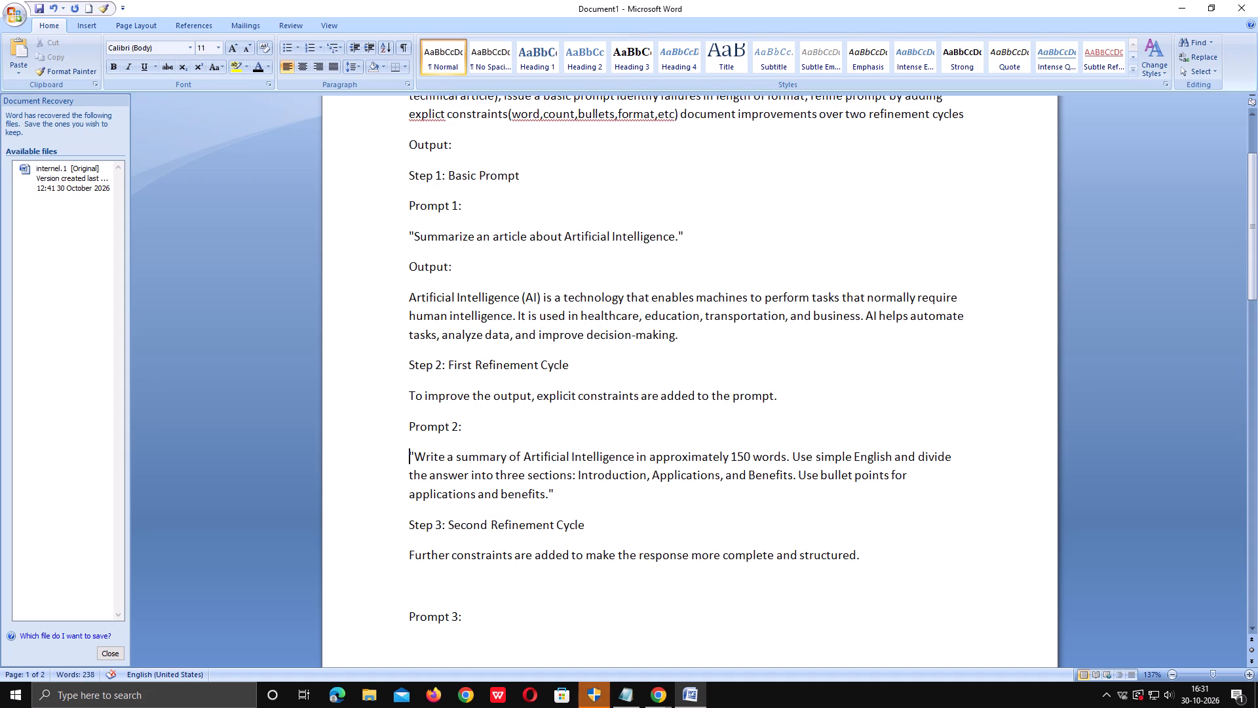
left_click(404, 616)
key("BackSpace")
scroll(413, 595, "down", 2)
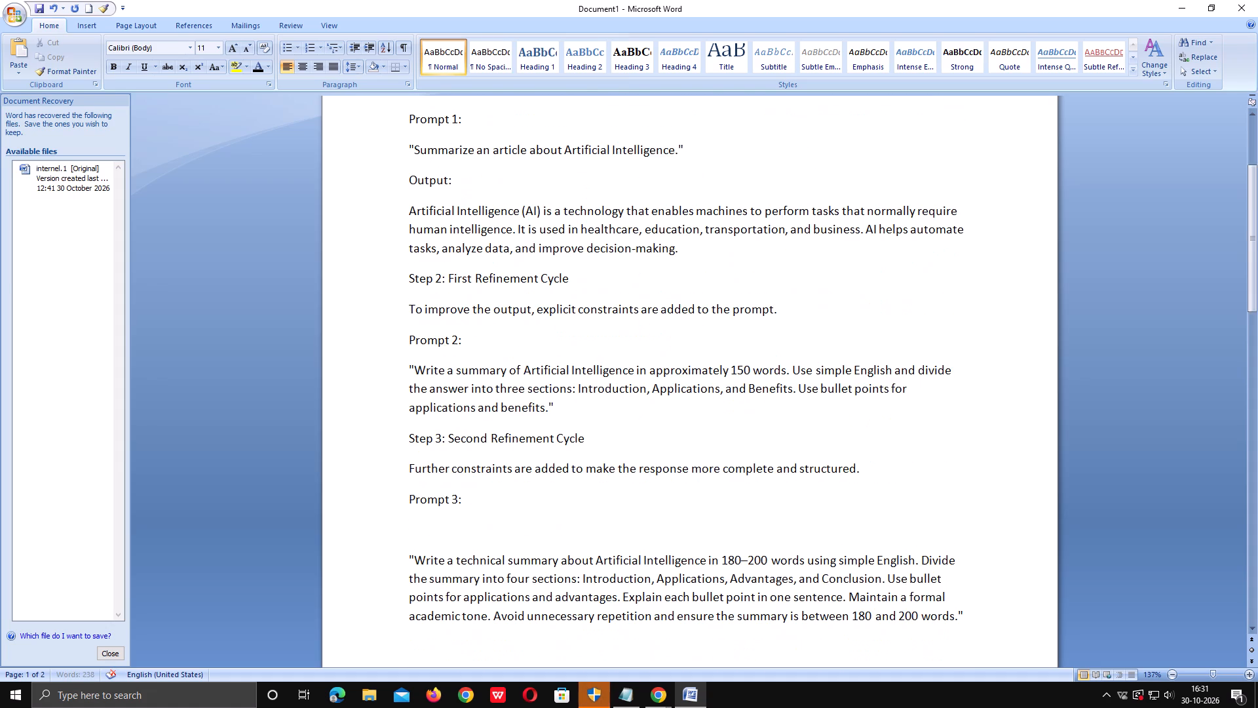
left_click(403, 559)
key("BackSpace")
scroll(405, 558, "down", 1)
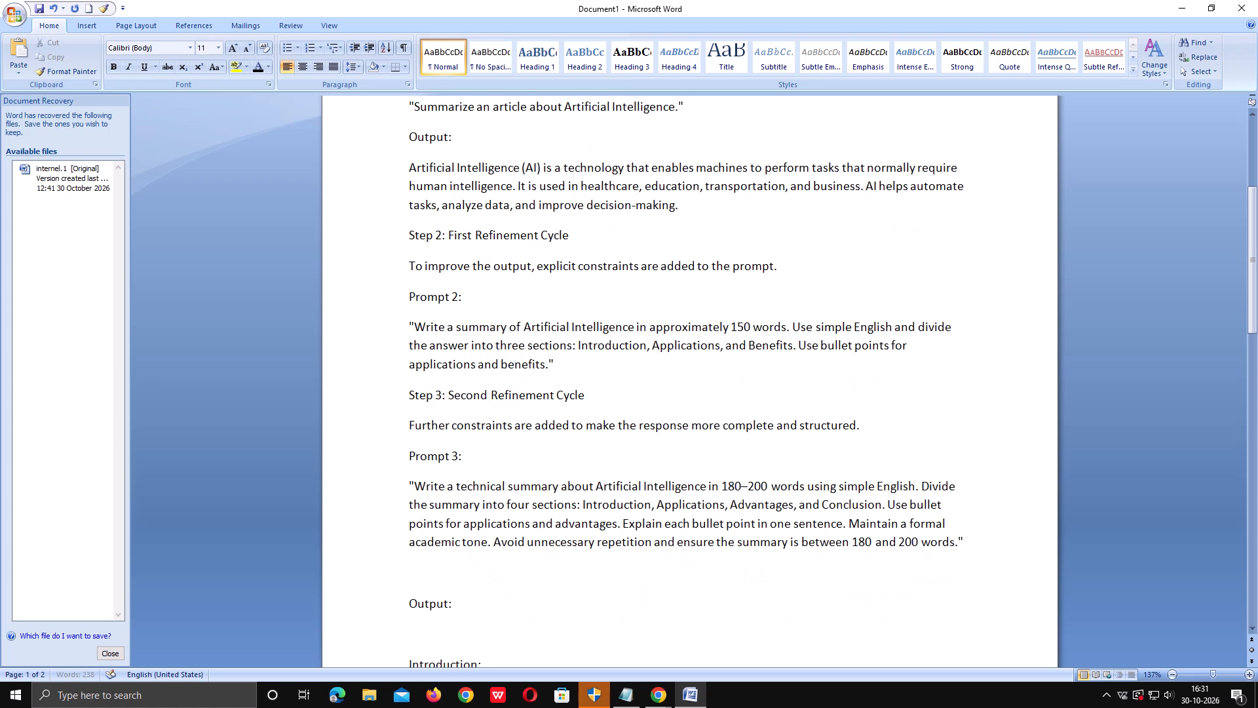
left_click(406, 604)
key("BackSpace")
scroll(409, 591, "down", 2)
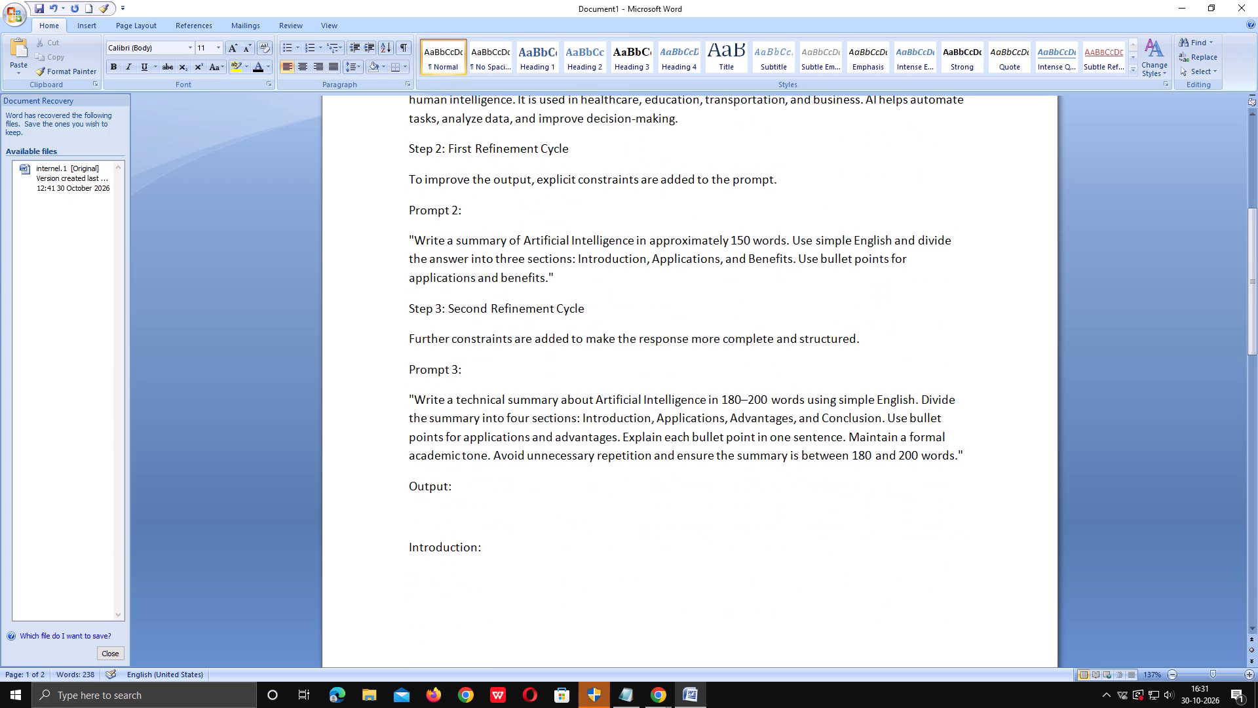
left_click(404, 550)
key("BackSpace")
left_click(407, 576)
key("BackSpace")
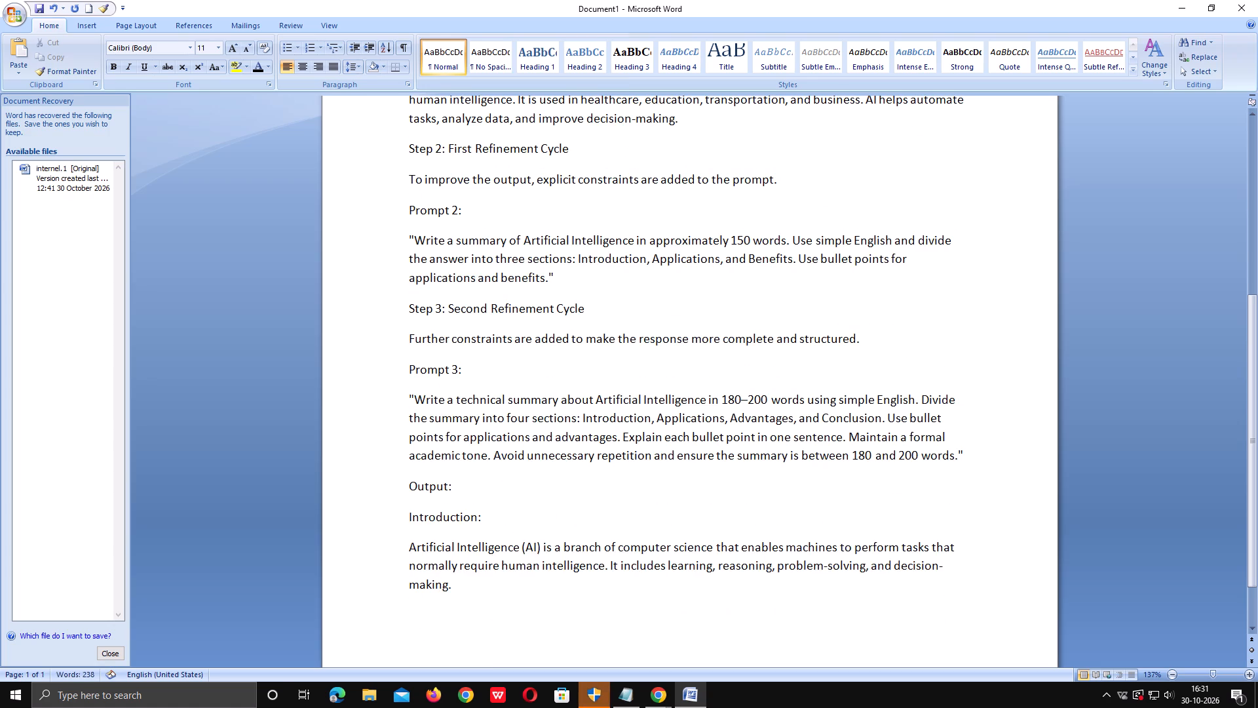
Add an empty line after the closing paragraph of the Step 3 output.
scroll(408, 574, "down", 5)
scroll(406, 534, "up", 13)
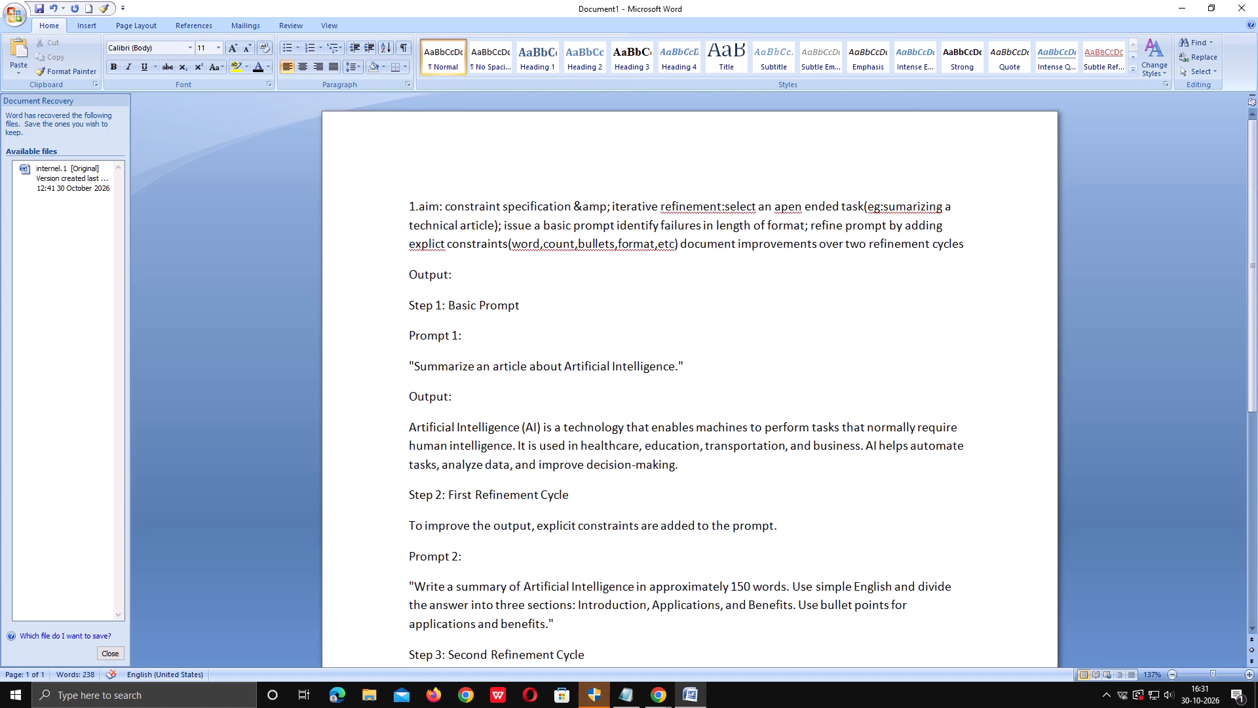
scroll(403, 532, "up", 2)
scroll(403, 532, "down", 16)
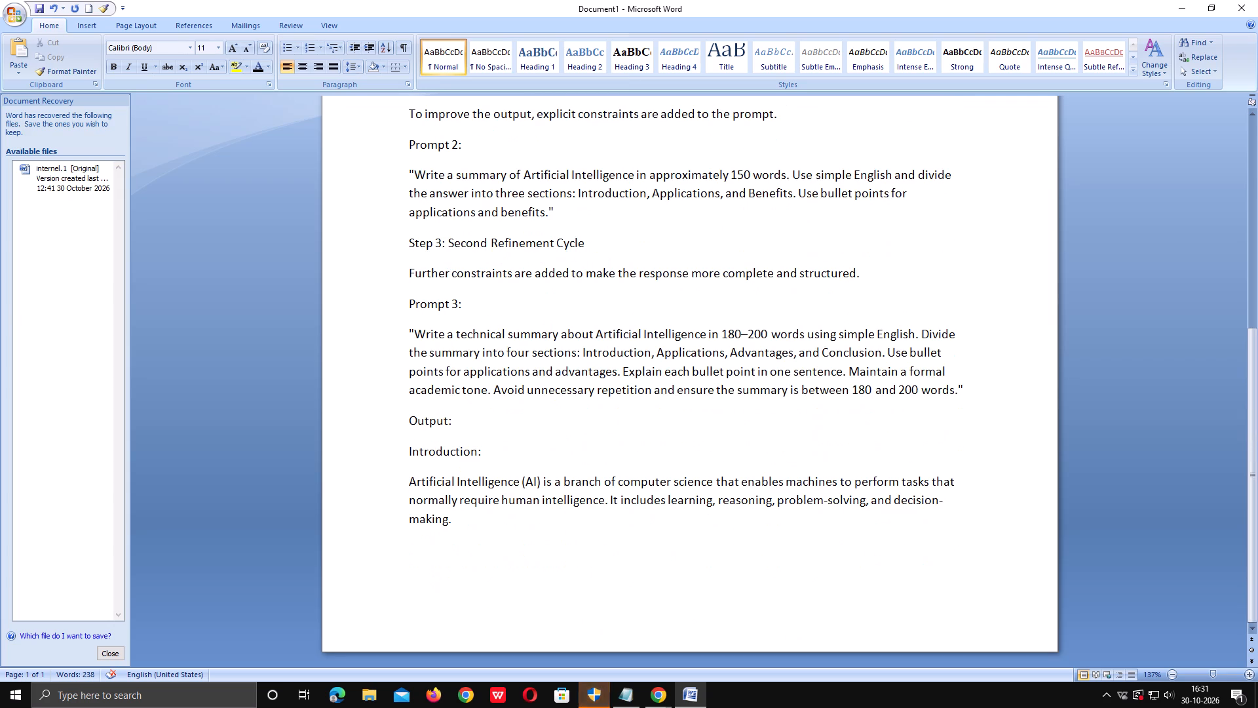
left_click(453, 526)
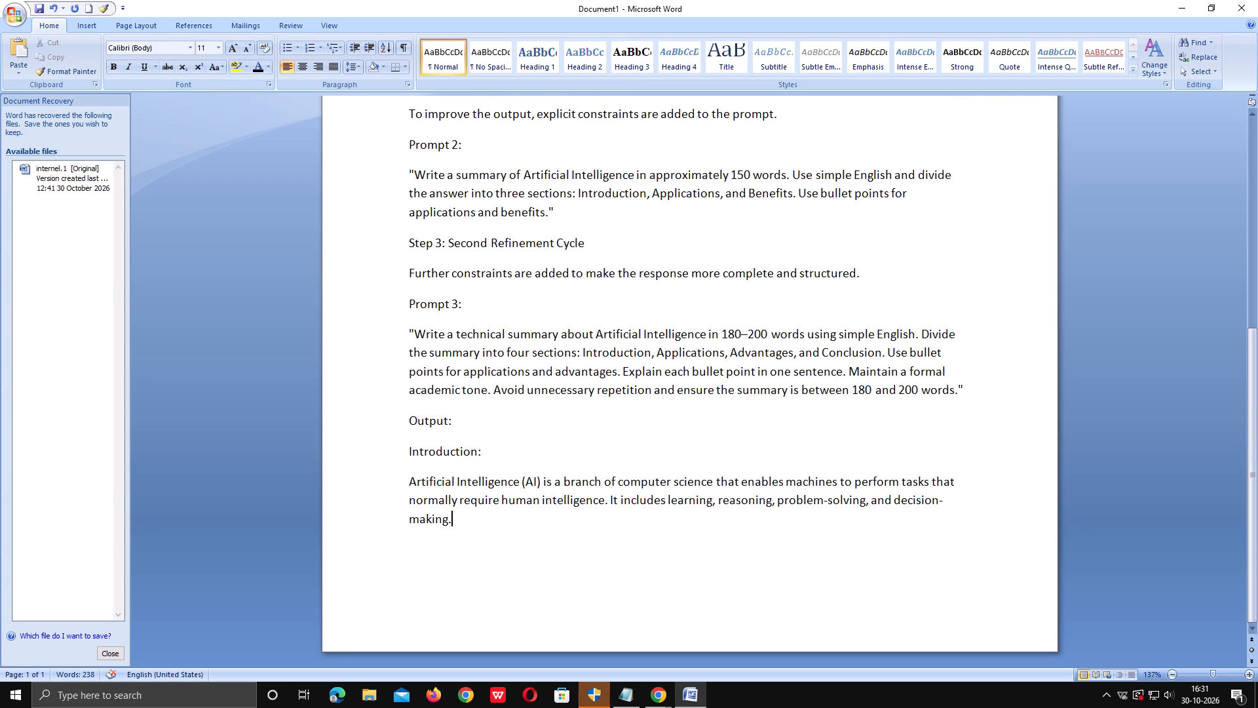
key("Return")
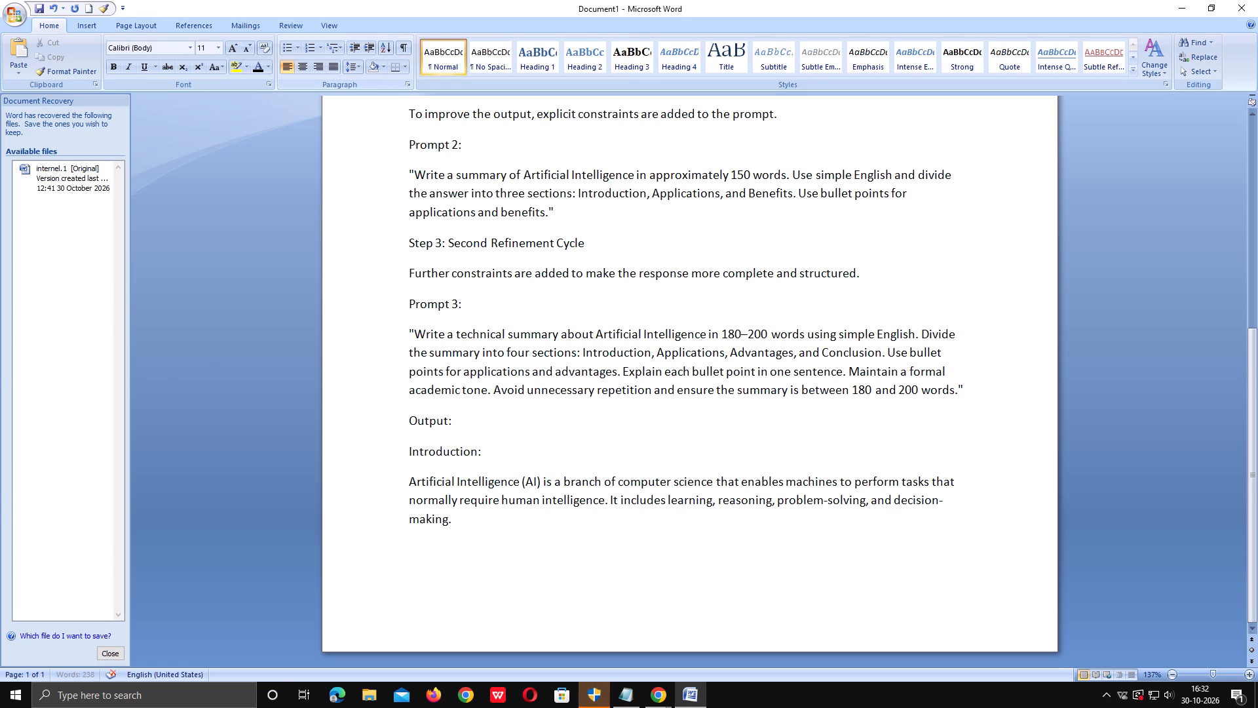
Insert a "Name:" line with the student's name above the aim at the start of the document.
scroll(434, 140, "up", 11)
left_click(400, 168)
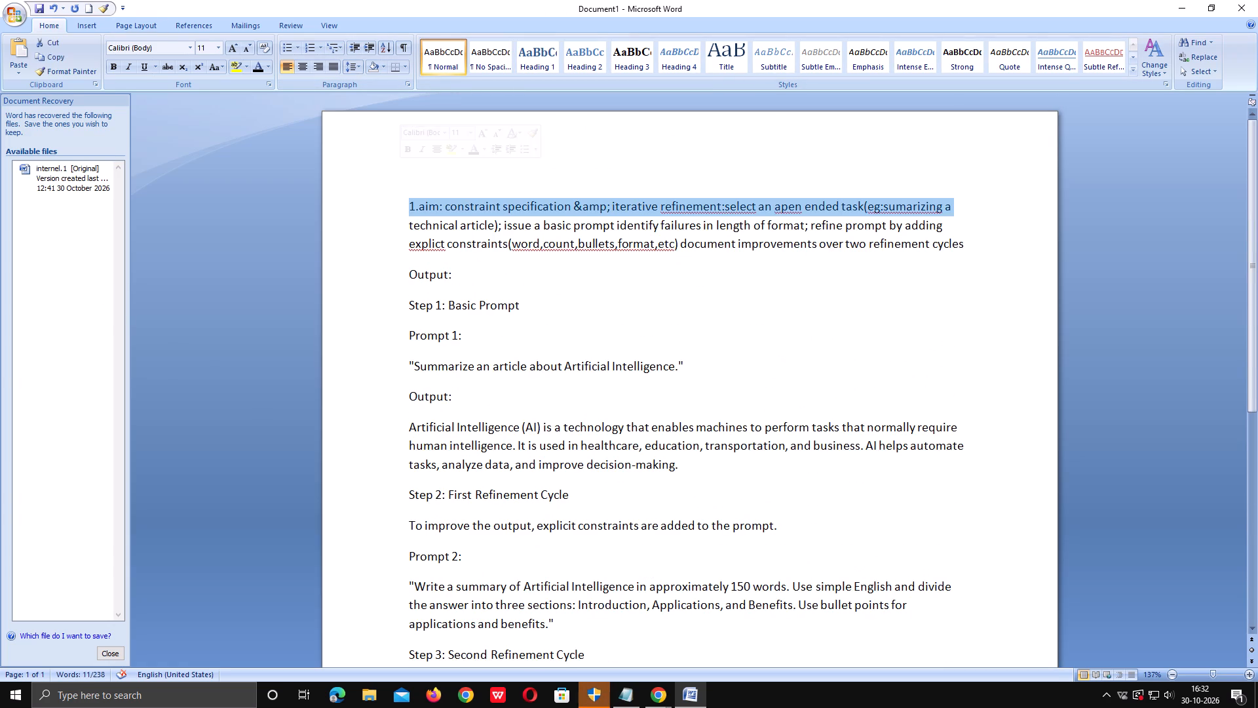
left_click(403, 190)
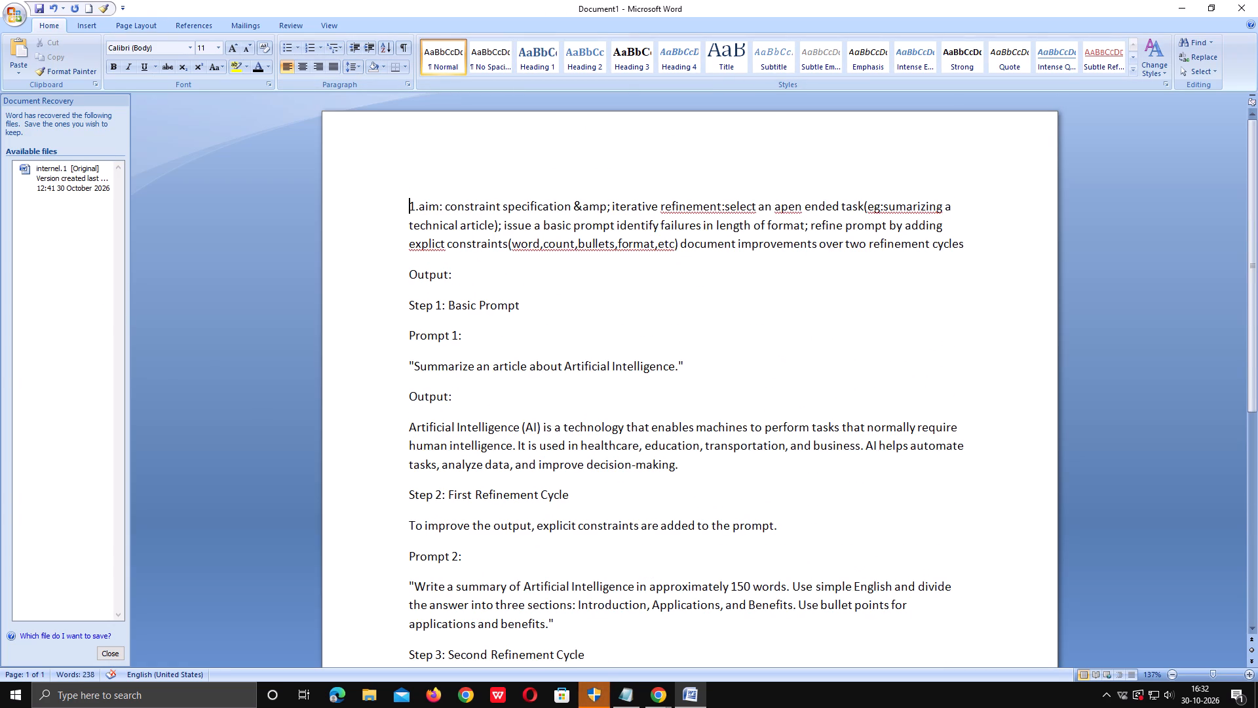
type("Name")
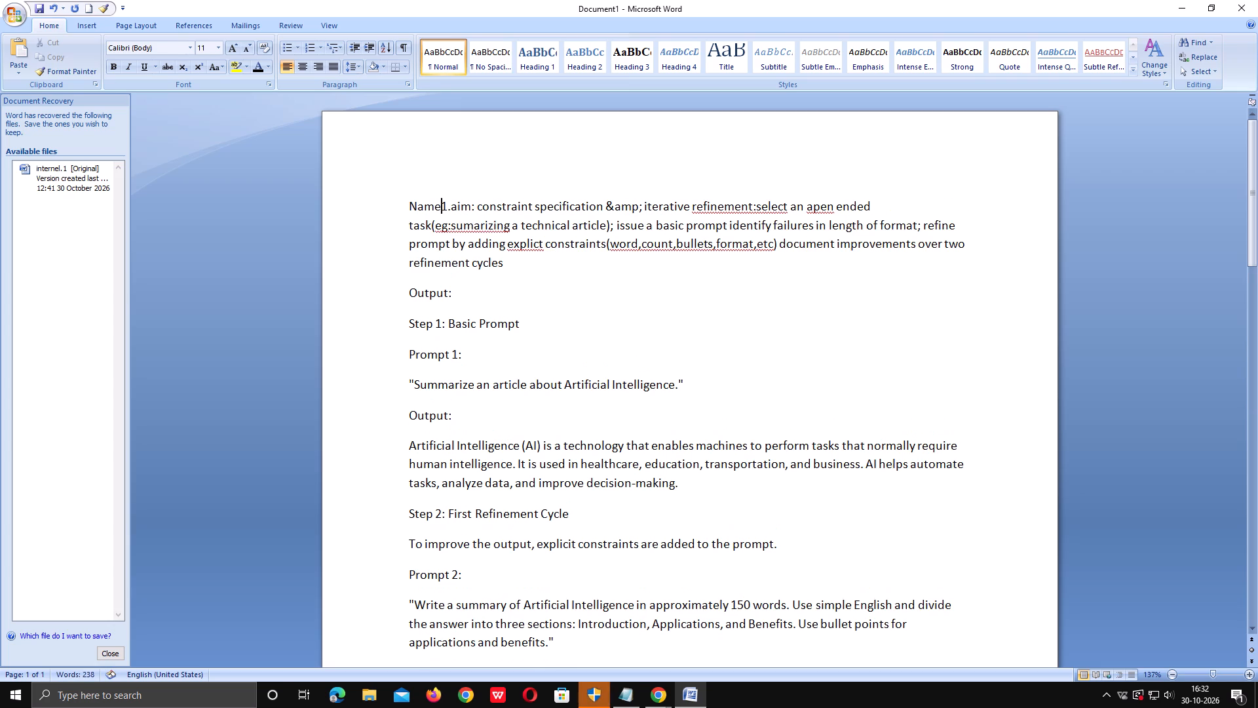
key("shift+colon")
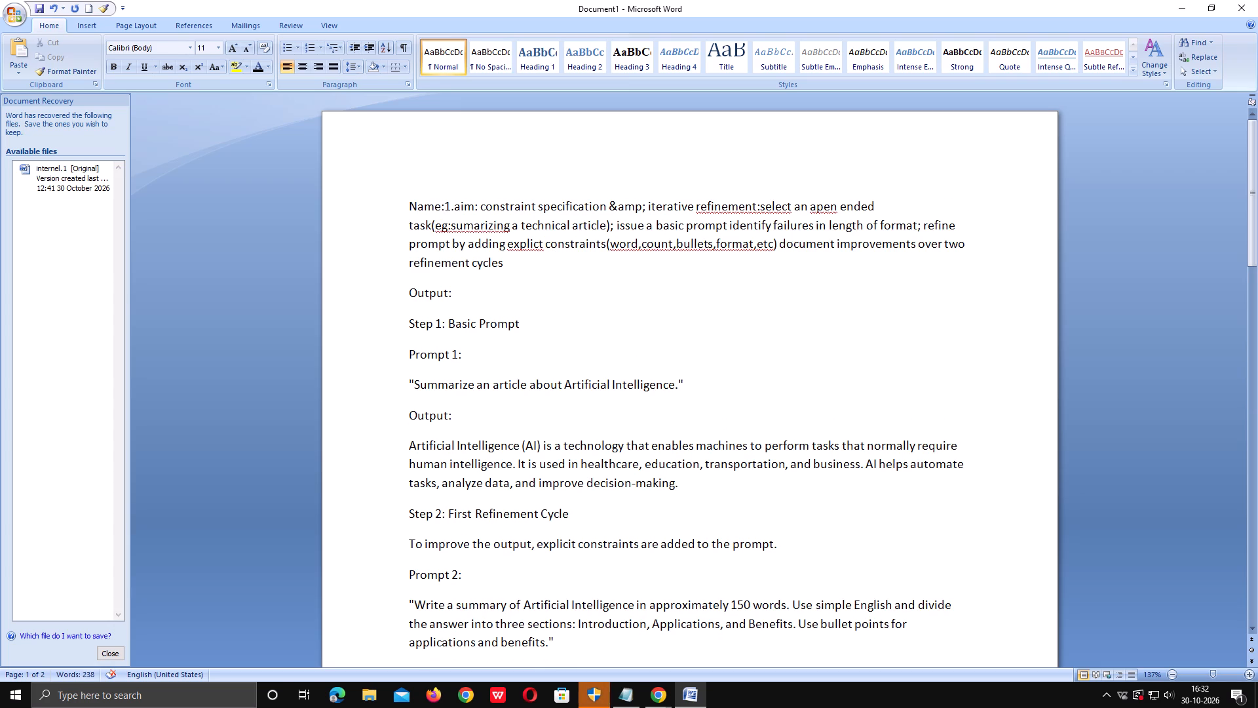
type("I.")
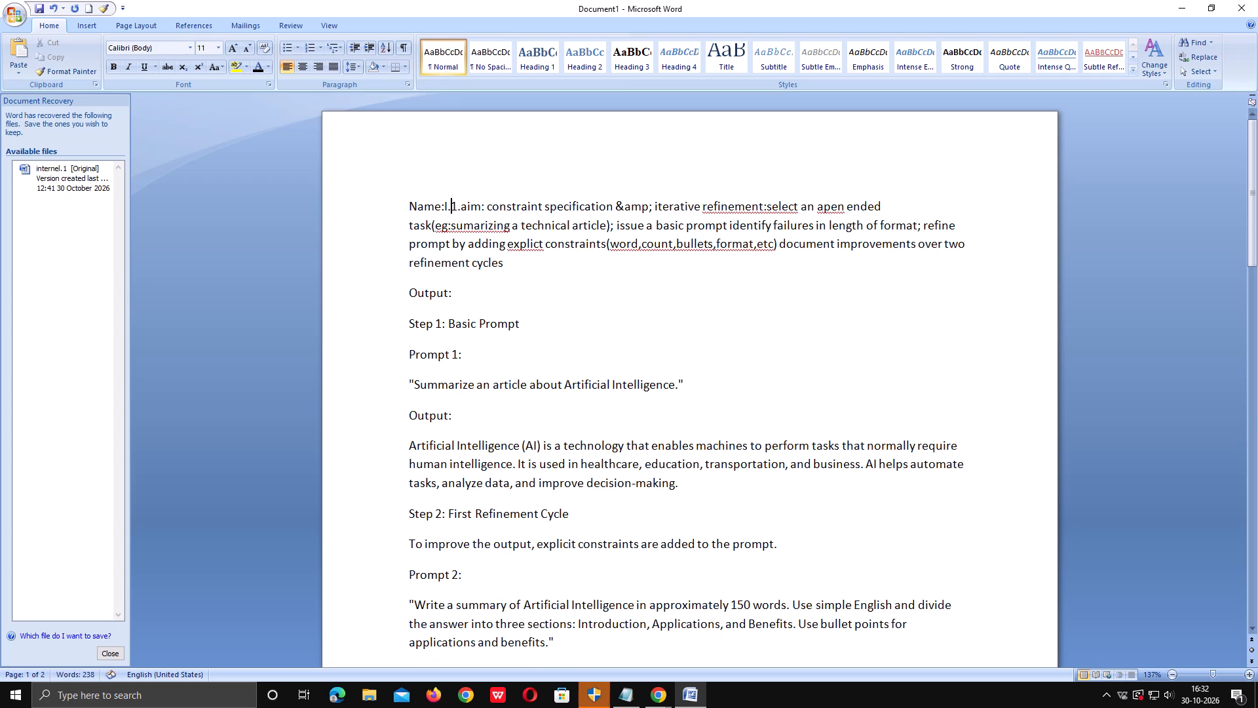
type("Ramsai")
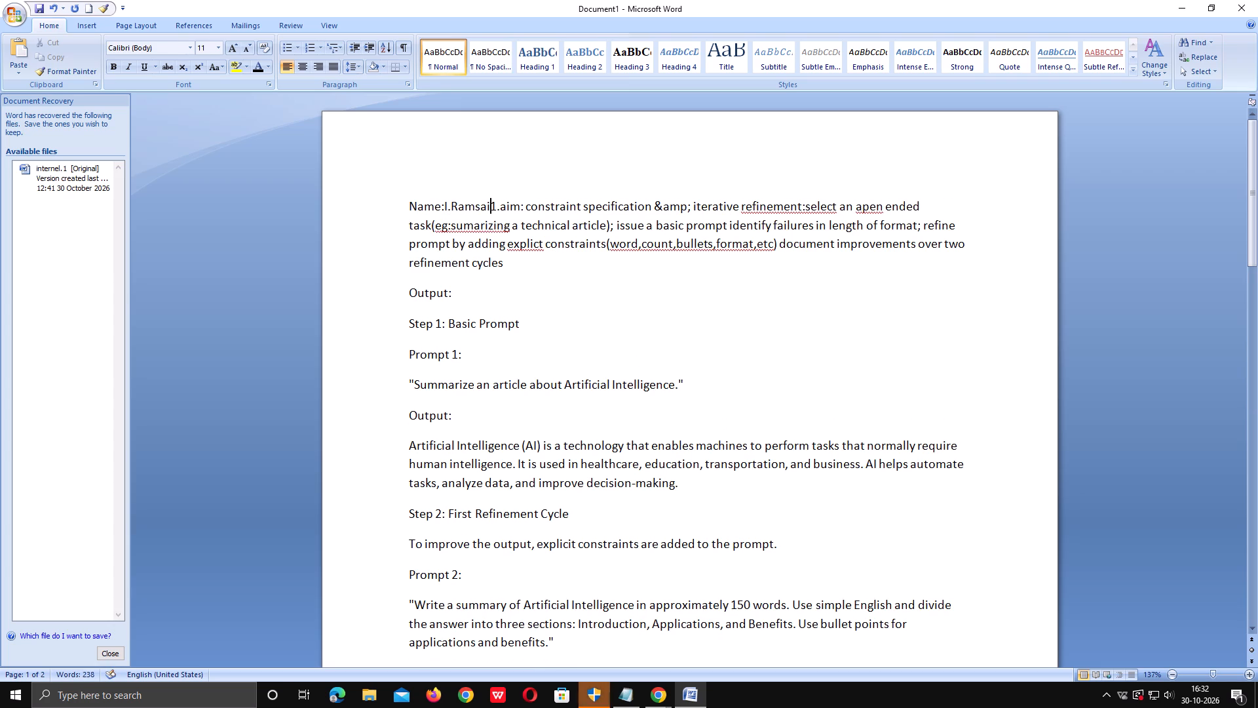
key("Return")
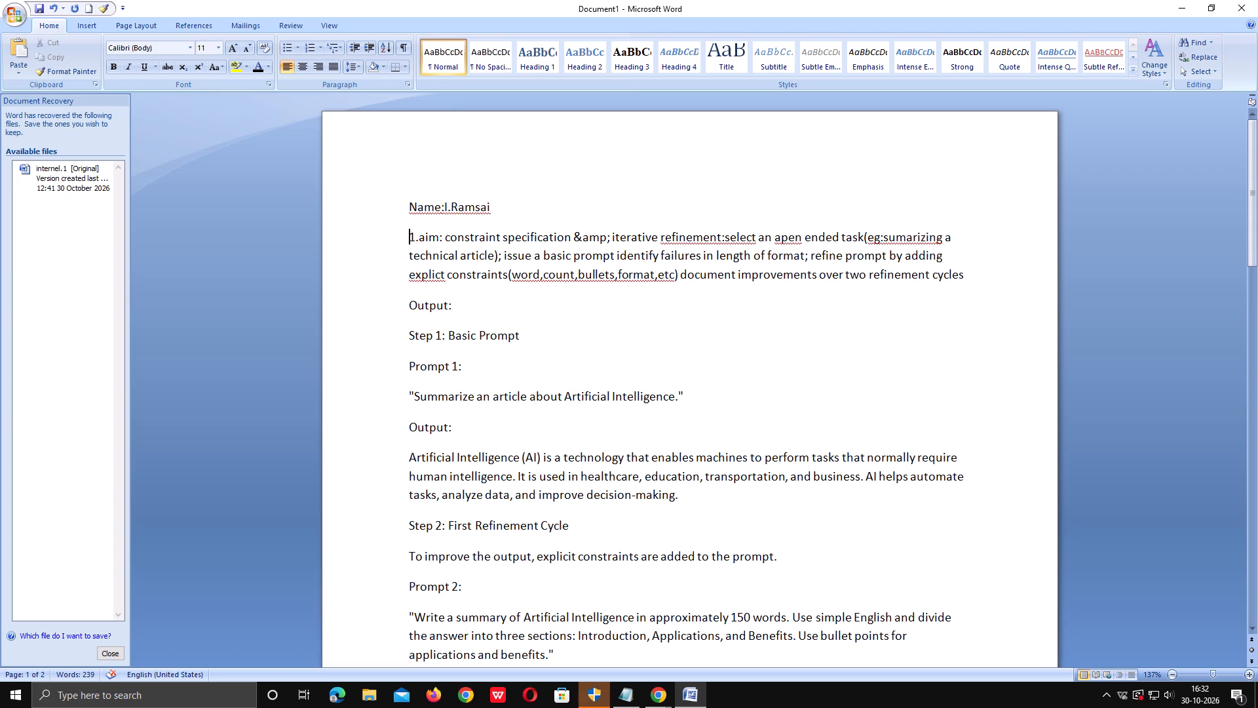
Add a "Roll no:" line with the student's roll number between the name line and the aim.
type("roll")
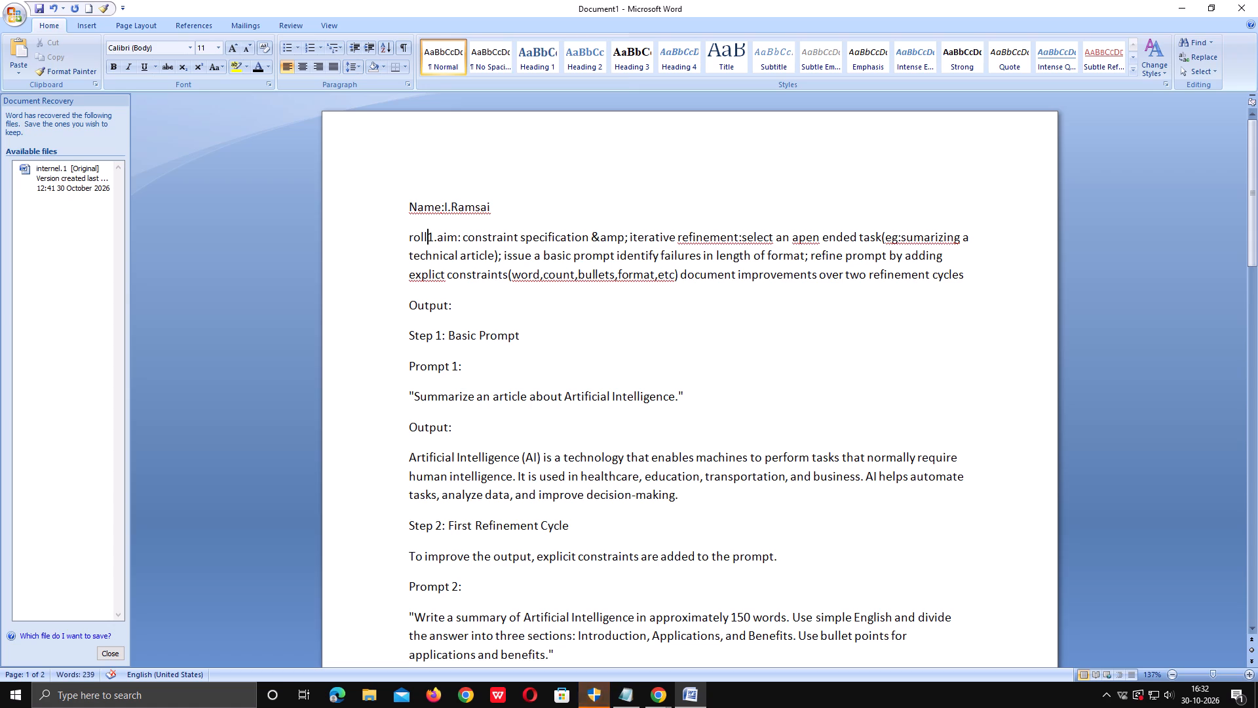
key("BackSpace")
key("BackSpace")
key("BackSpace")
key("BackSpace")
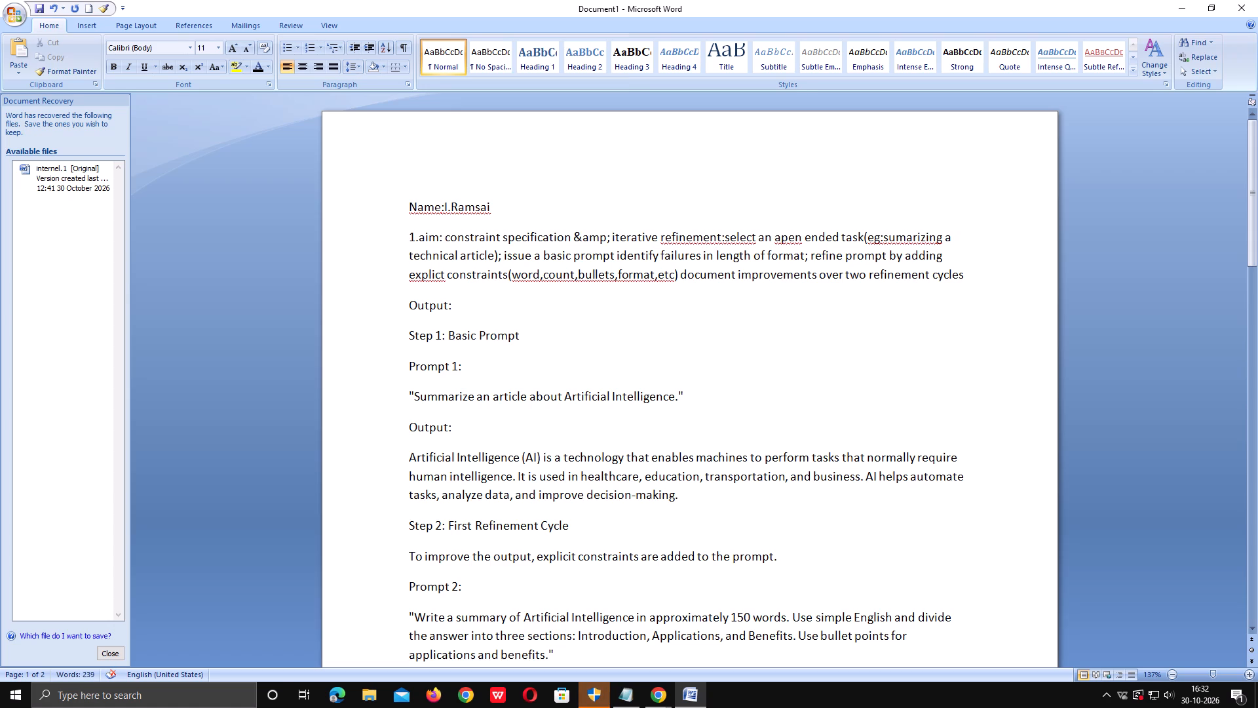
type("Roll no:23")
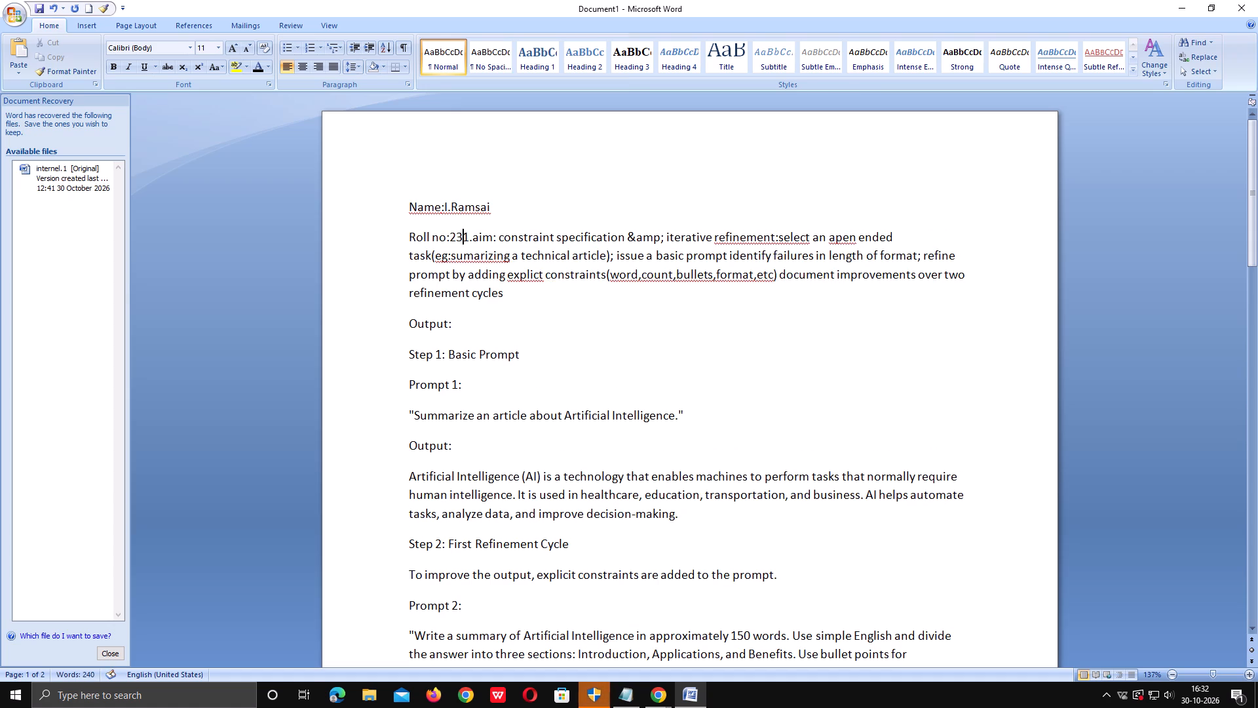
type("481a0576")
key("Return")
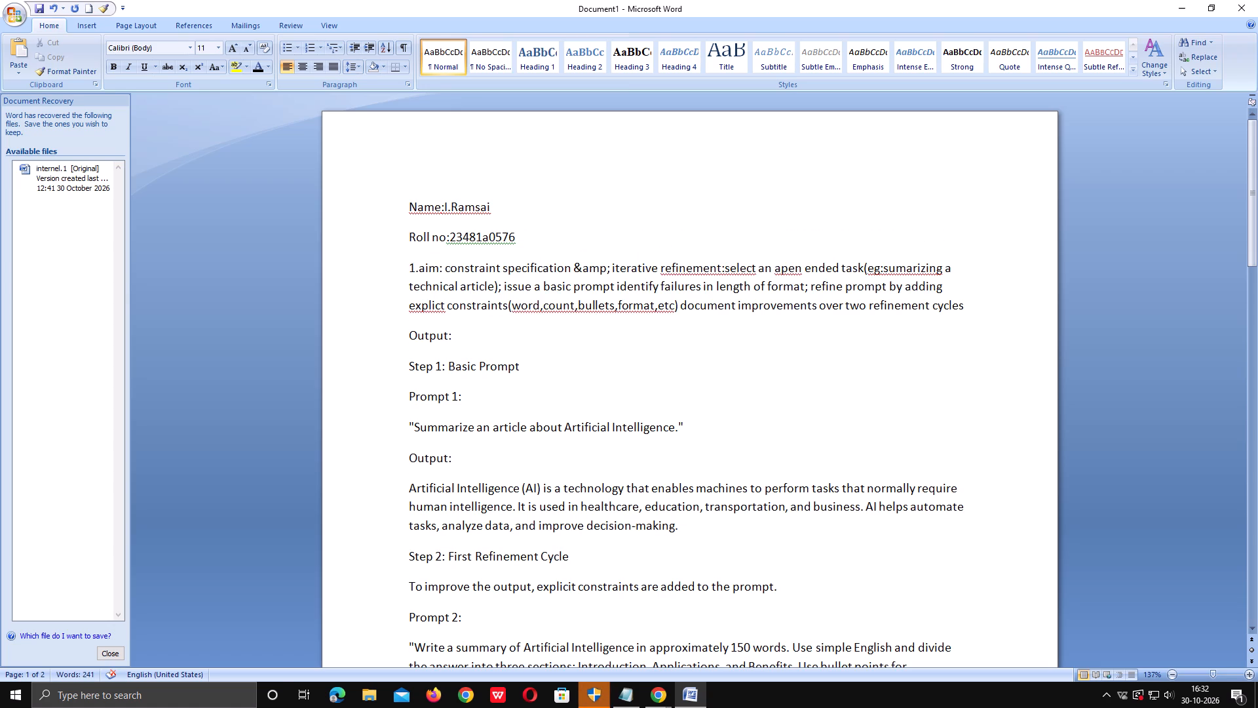
Format the name and roll number lines as bold Times New Roman.
left_click_drag(408, 203, 411, 220)
left_click_drag(411, 220, 493, 244)
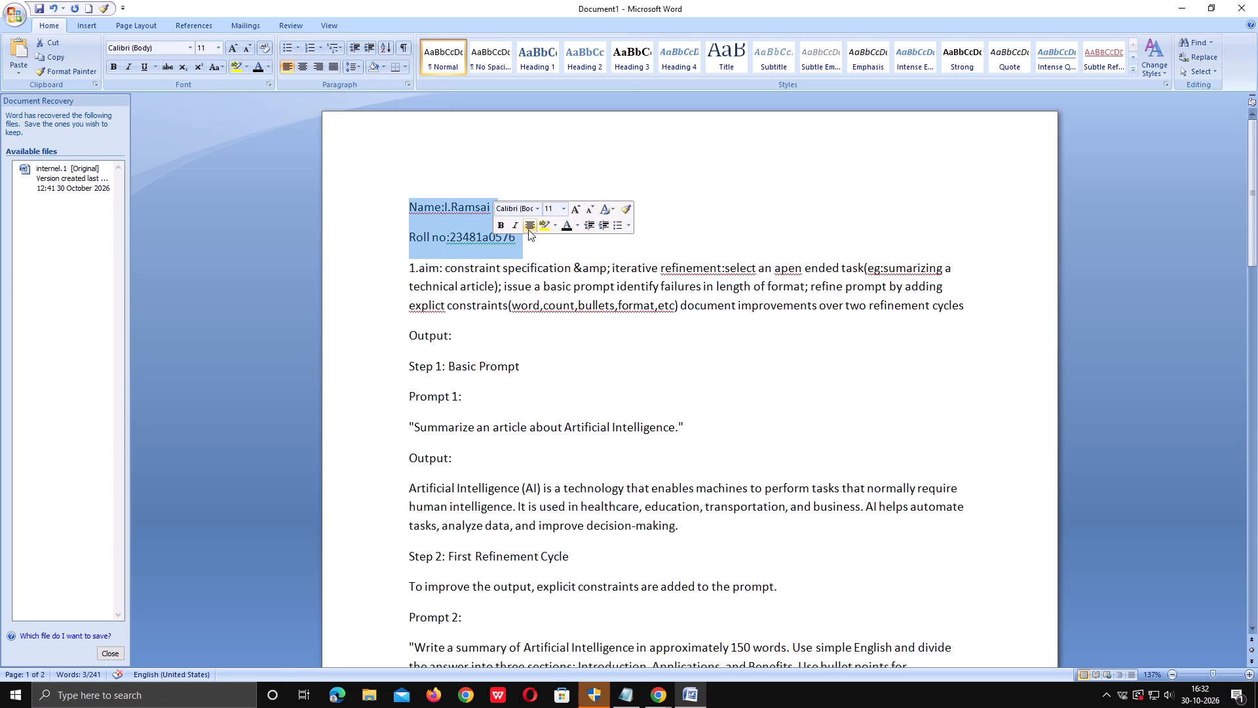
left_click(503, 227)
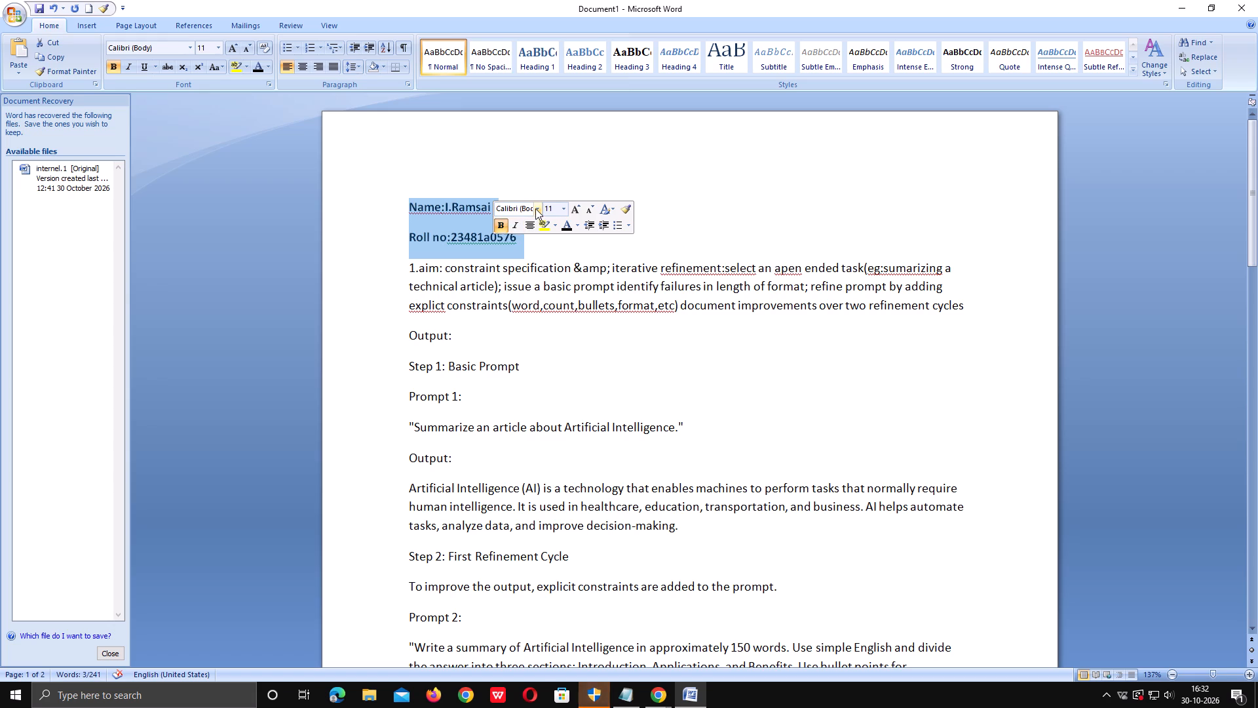
left_click(535, 208)
left_click(533, 279)
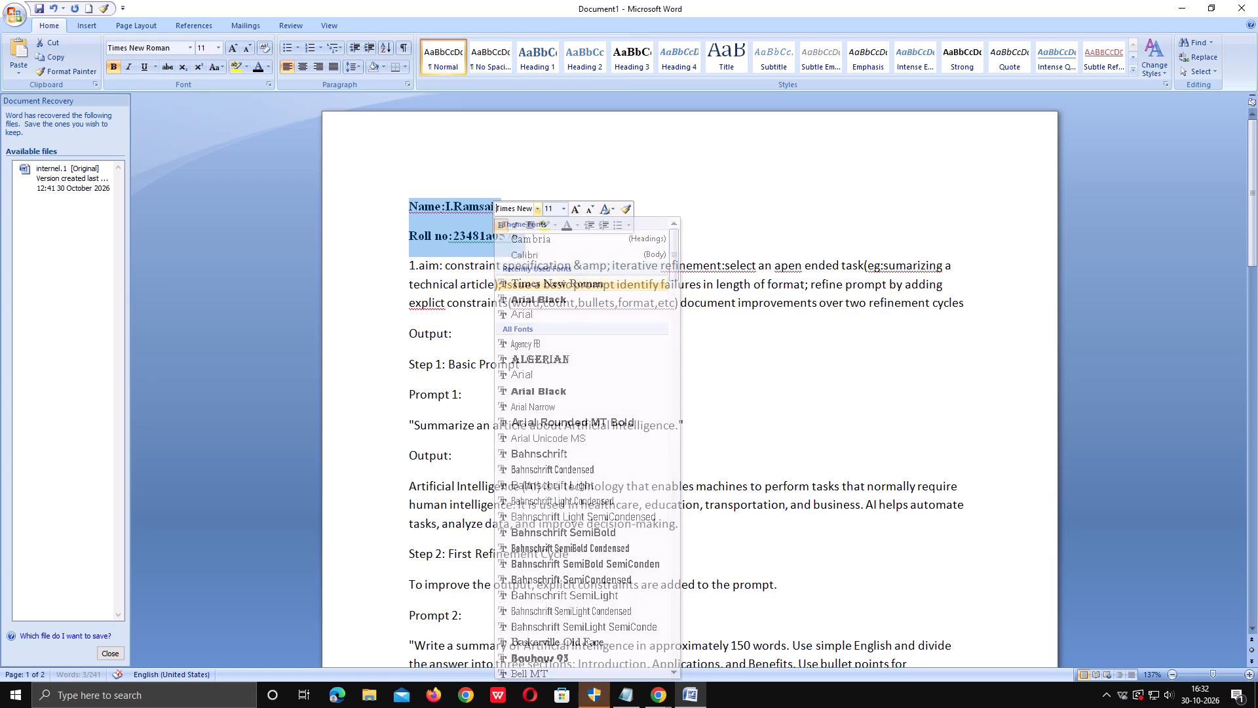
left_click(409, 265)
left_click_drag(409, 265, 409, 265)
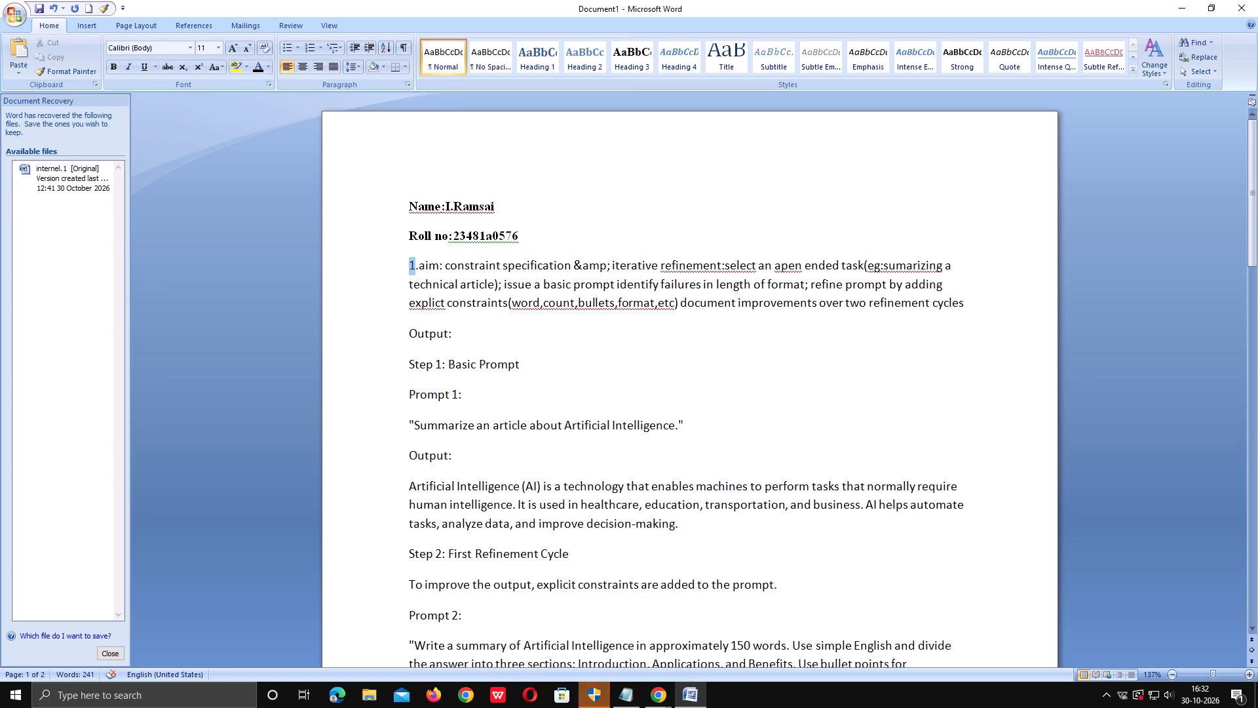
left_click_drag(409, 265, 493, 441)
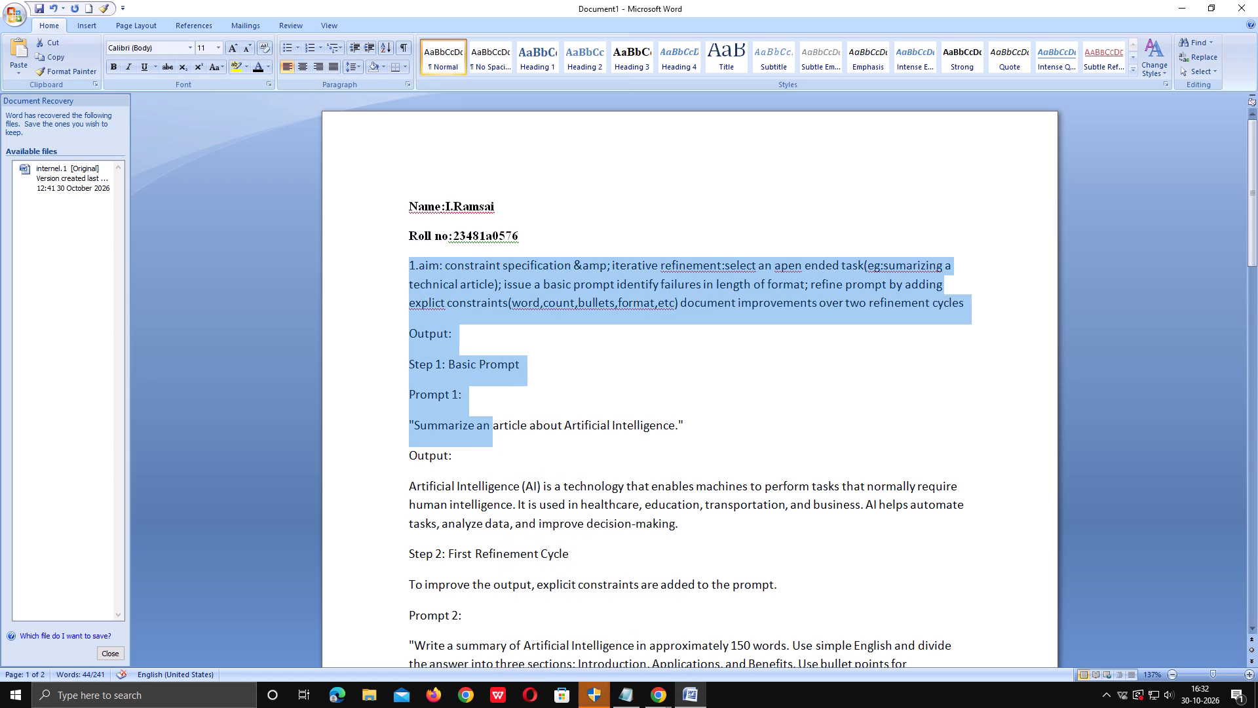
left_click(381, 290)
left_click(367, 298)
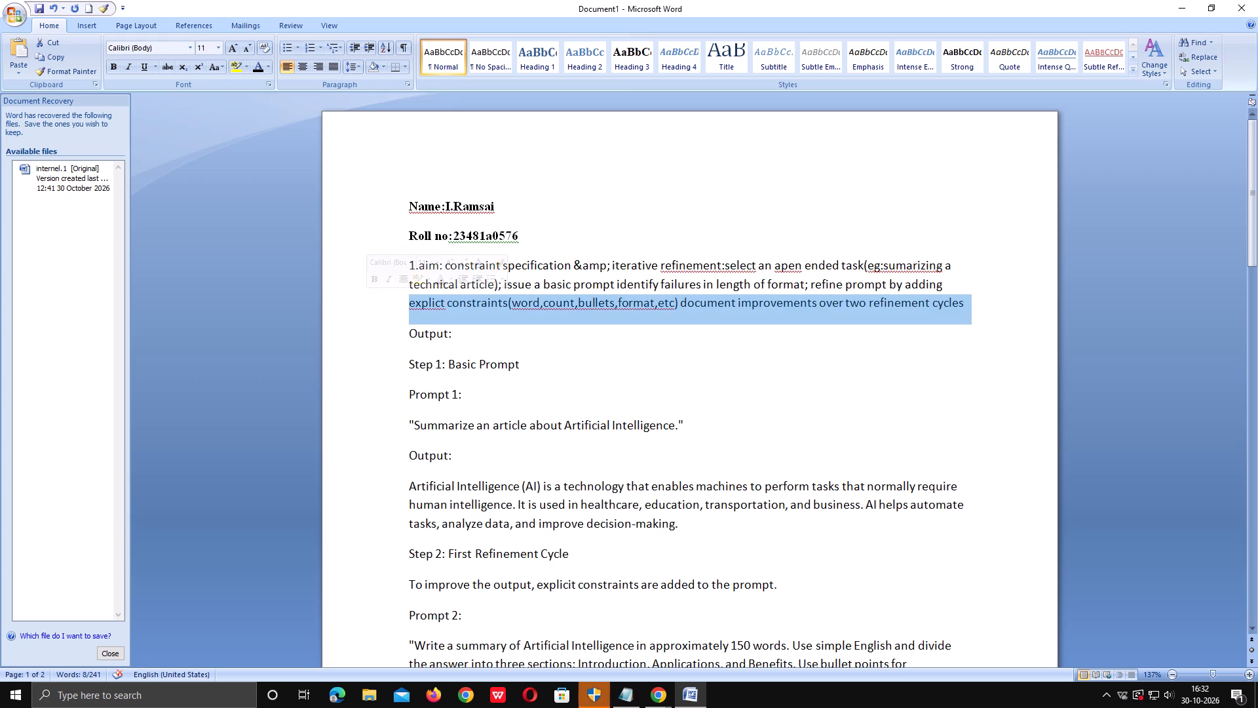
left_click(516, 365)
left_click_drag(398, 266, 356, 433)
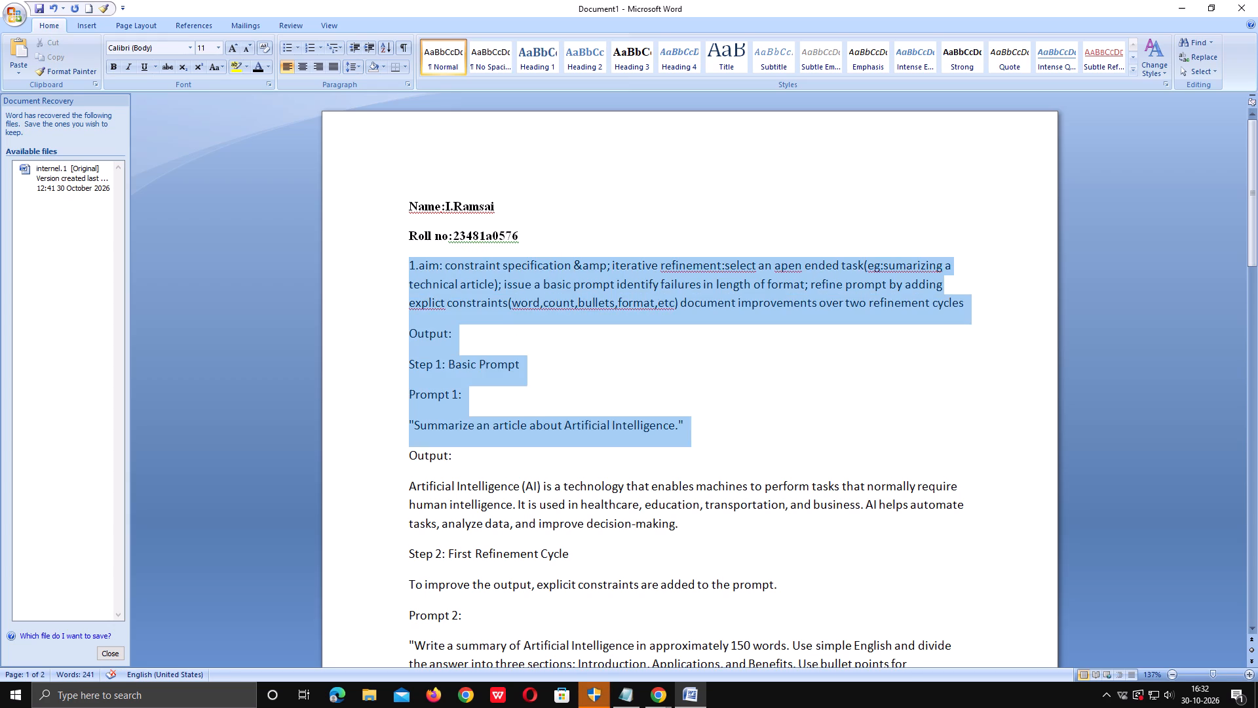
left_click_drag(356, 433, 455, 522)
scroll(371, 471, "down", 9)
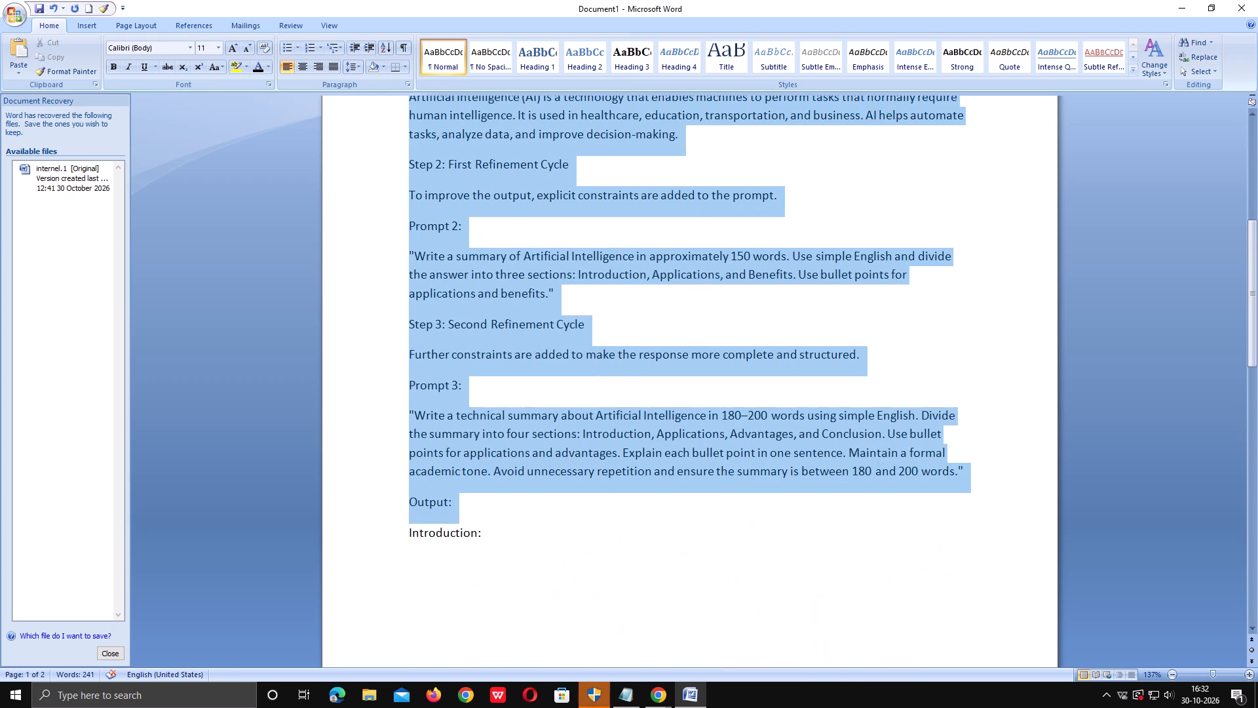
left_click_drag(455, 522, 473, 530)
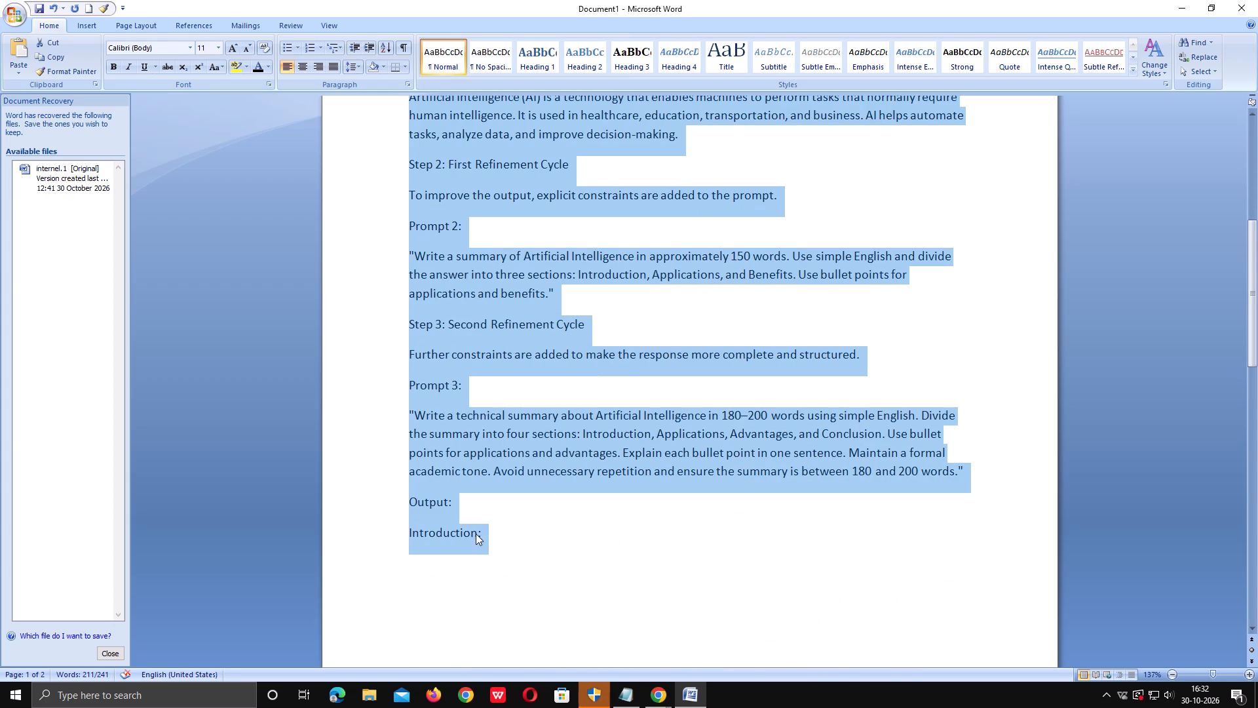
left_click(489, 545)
Switch to Notepad and copy the full paragraph below "Introduction:", from "Artificial Intelligence (AI) is a branch" to "decision-making.".
left_click(700, 700)
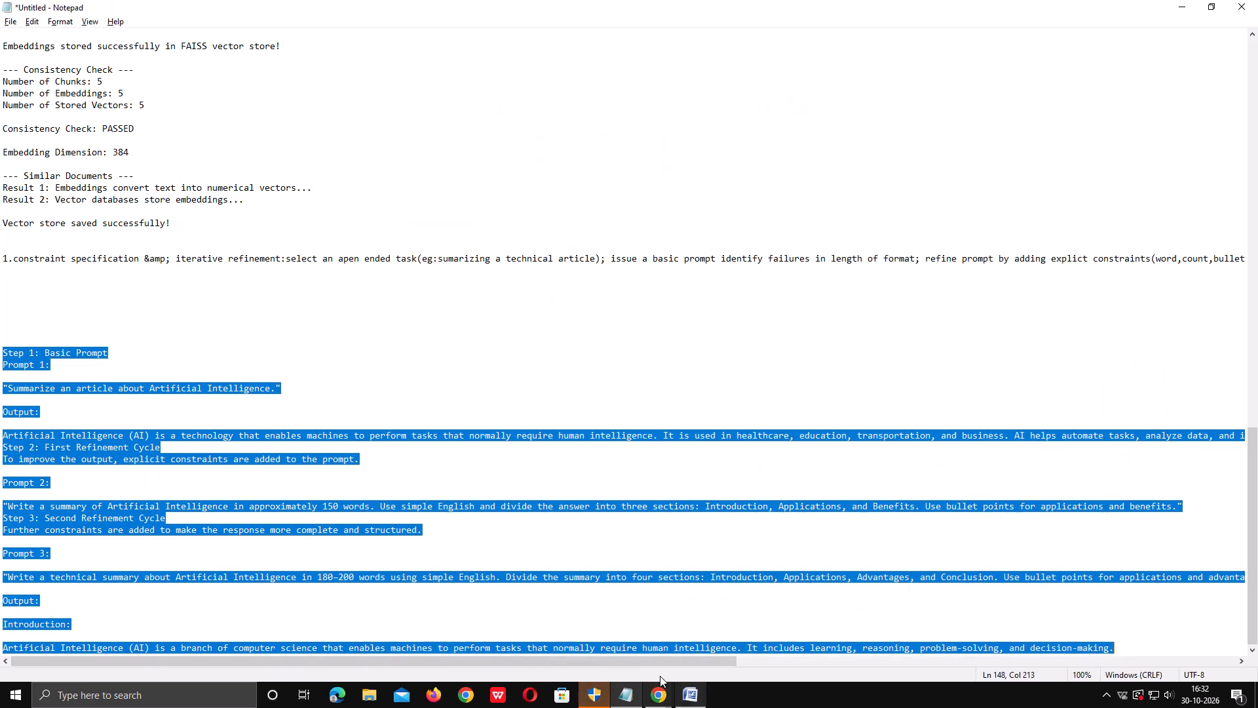
left_click(299, 555)
scroll(282, 543, "down", 7)
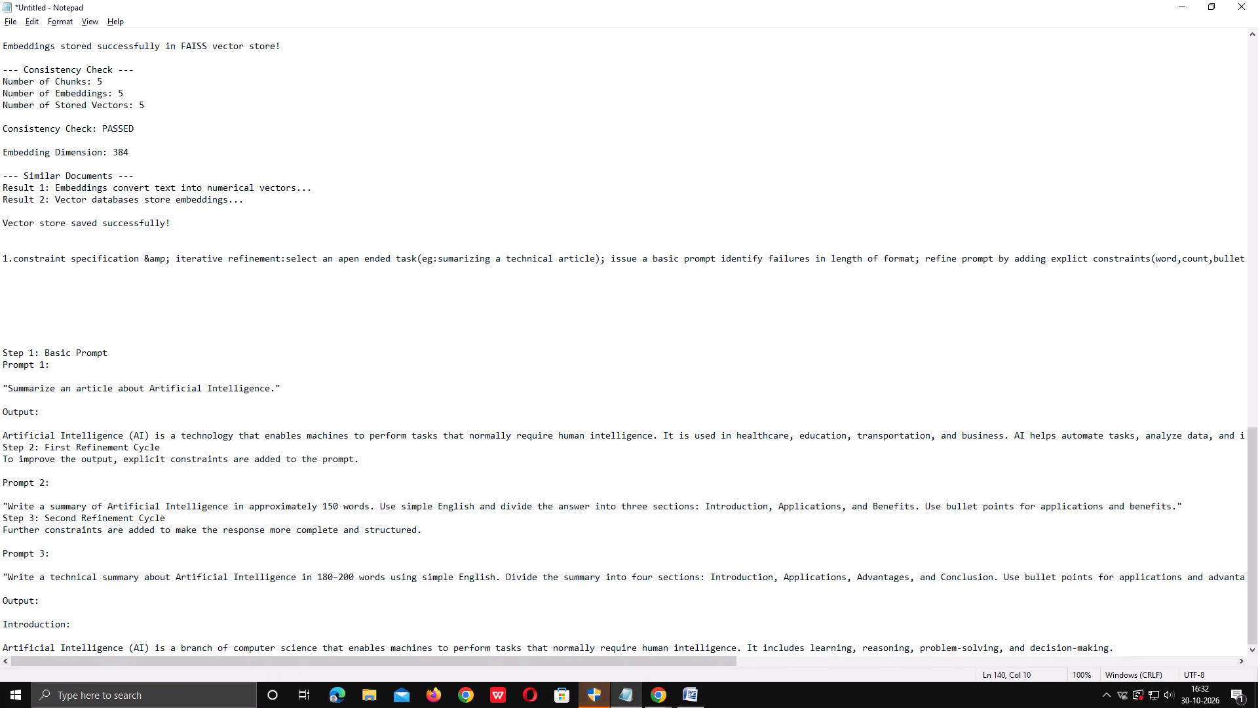
left_click(0, 646)
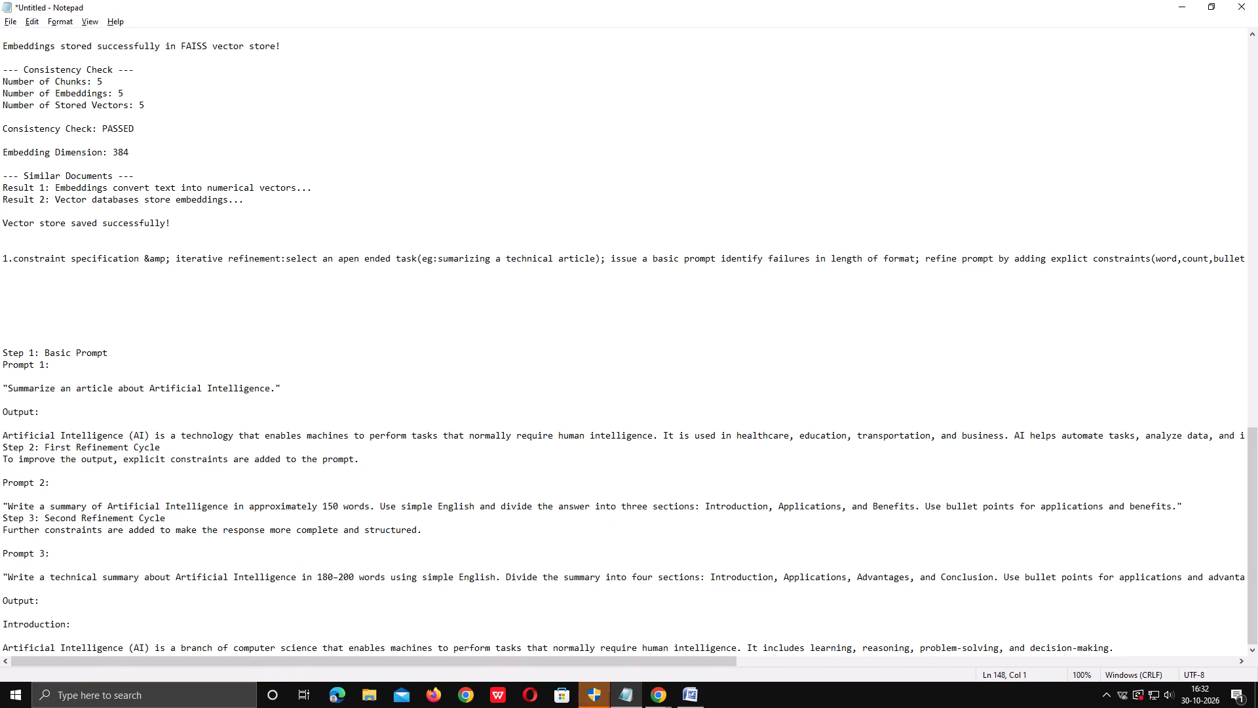
key("ctrl+a")
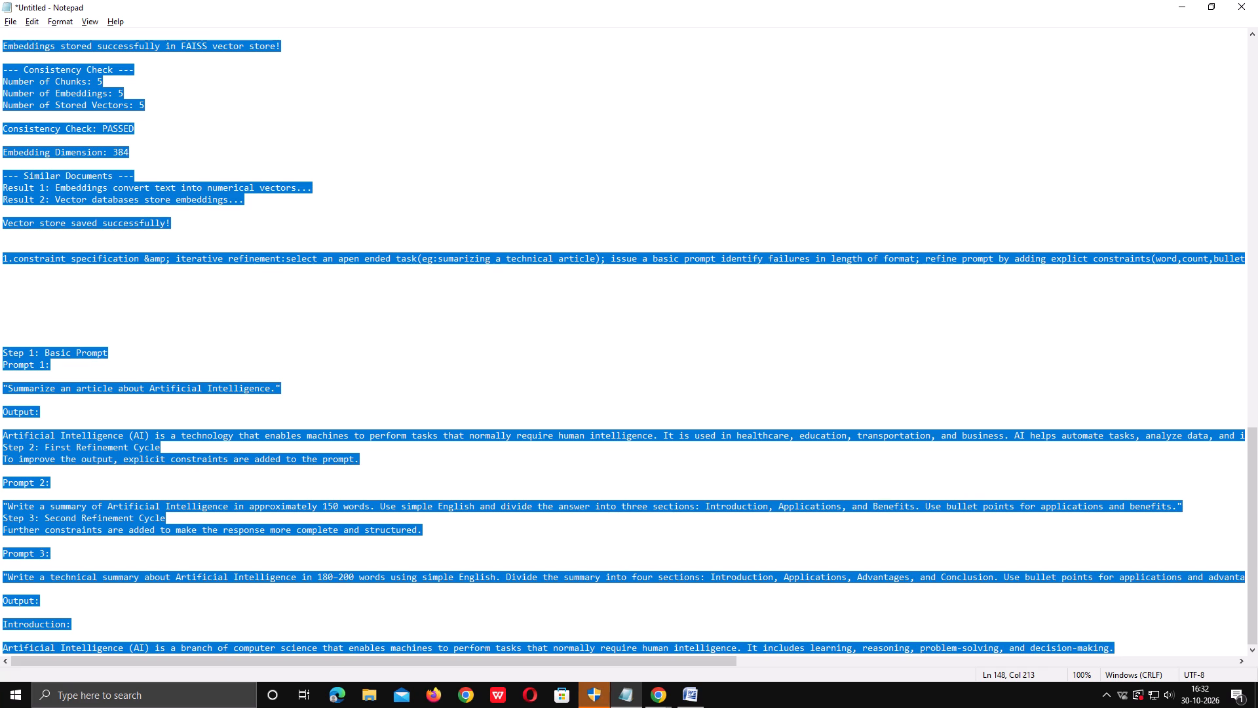
left_click(405, 600)
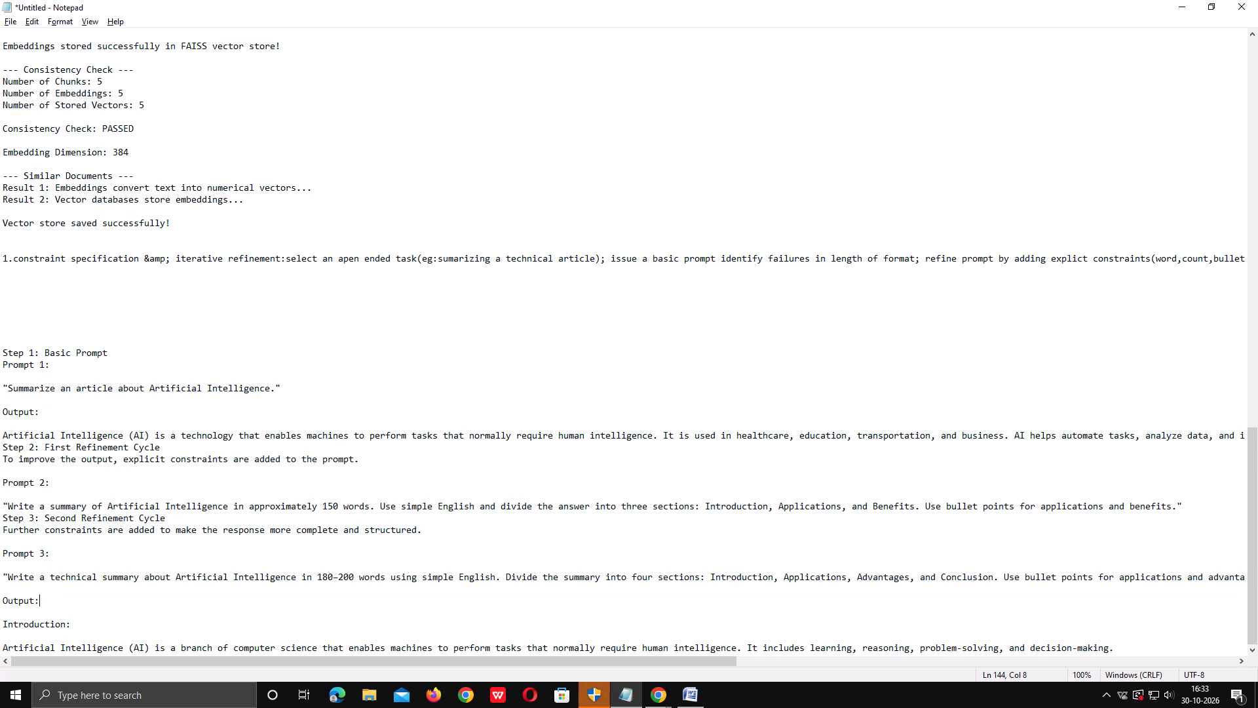
left_click(3, 650)
double_click(3, 650)
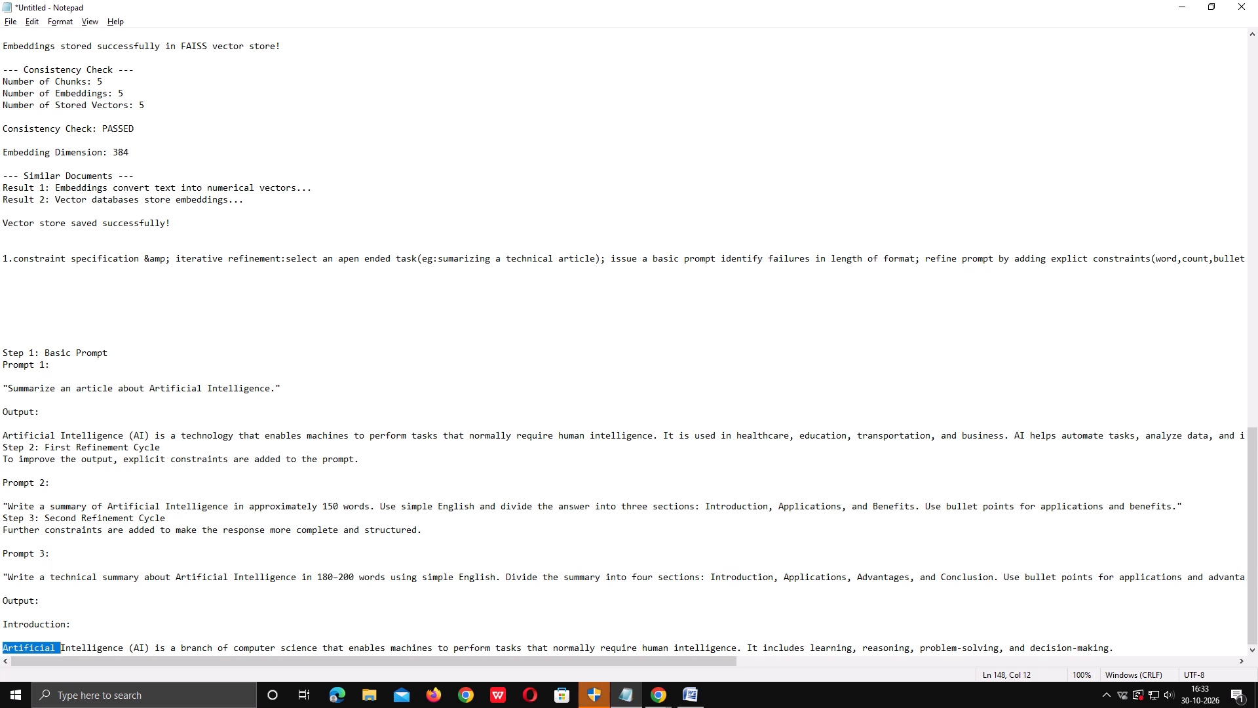
triple_click(3, 650)
double_click(3, 650)
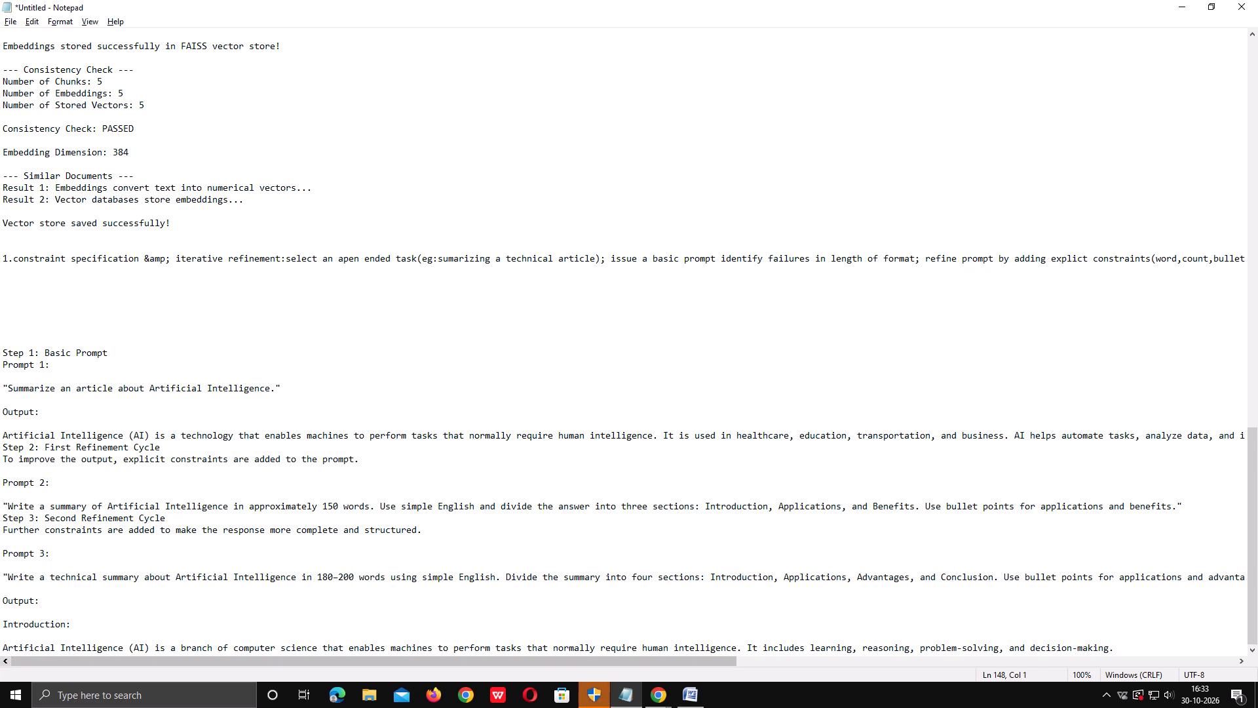
triple_click(14, 648)
triple_click(14, 648)
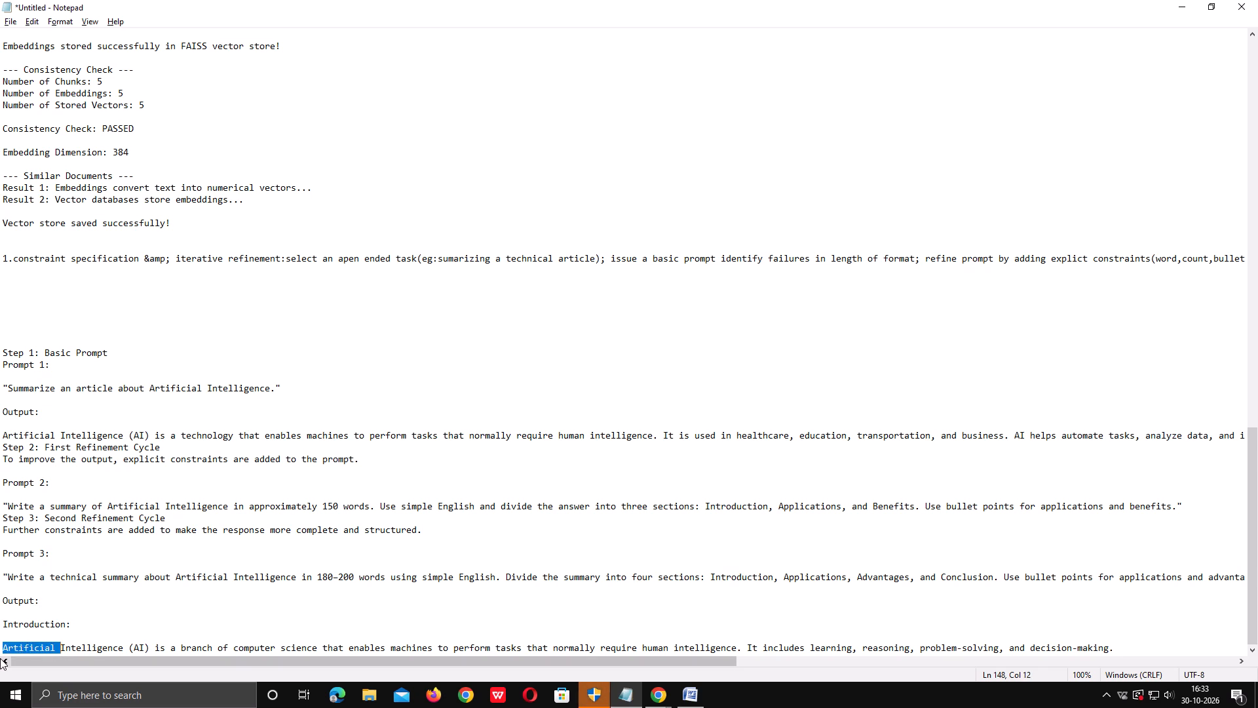
left_click(0, 646)
left_click_drag(0, 646, 1067, 707)
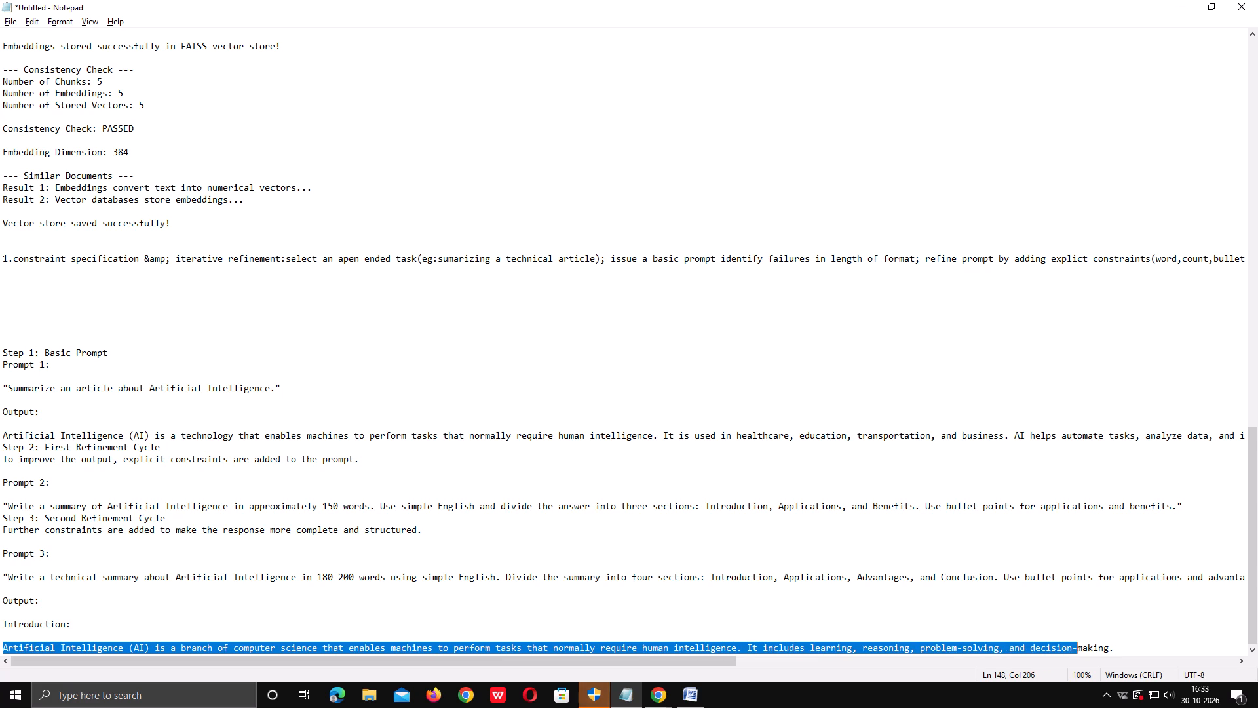
left_click_drag(1067, 707, 1099, 705)
key("ctrl+c")
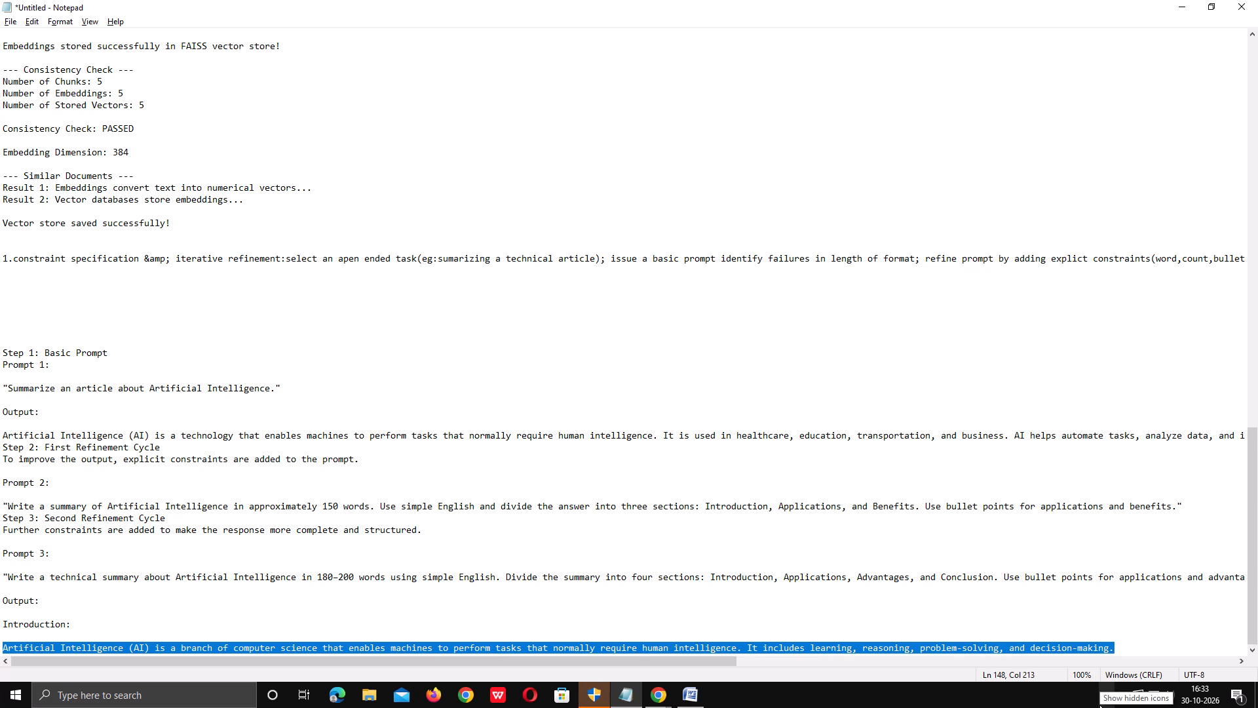
Switch back to Word and paste the copied Artificial Intelligence paragraph after "Introduction:".
key("alt+Tab")
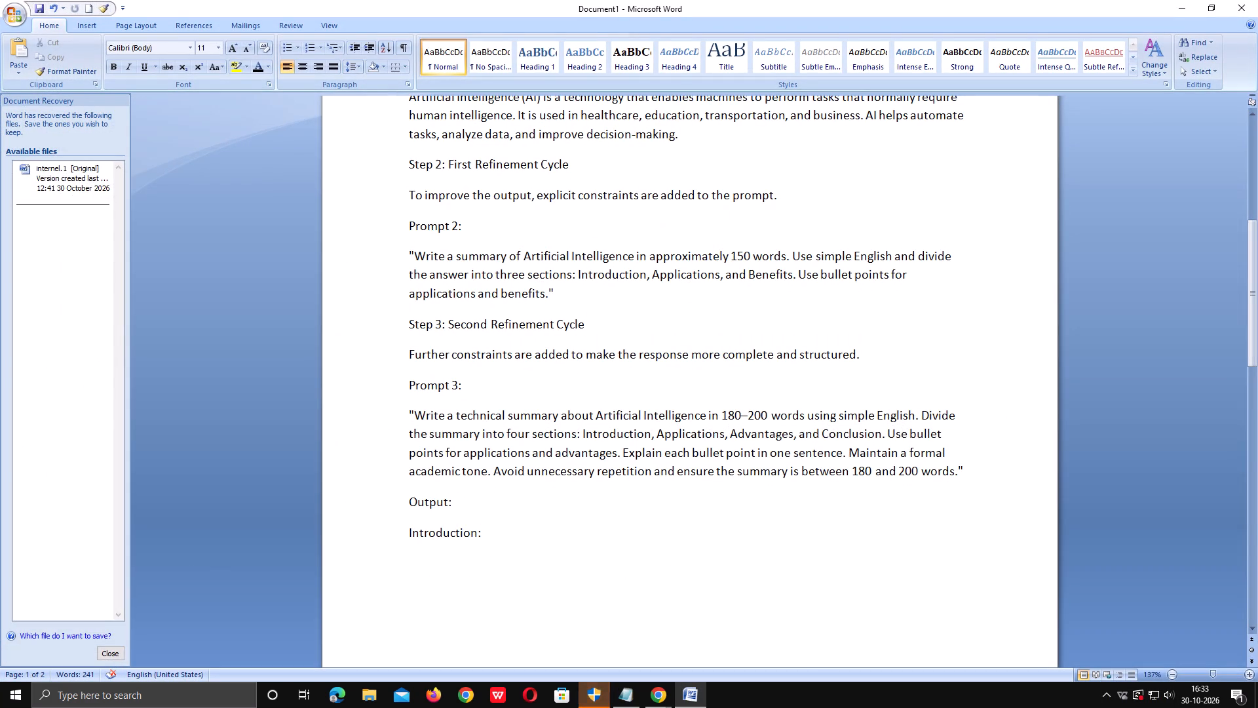
key("ctrl+v")
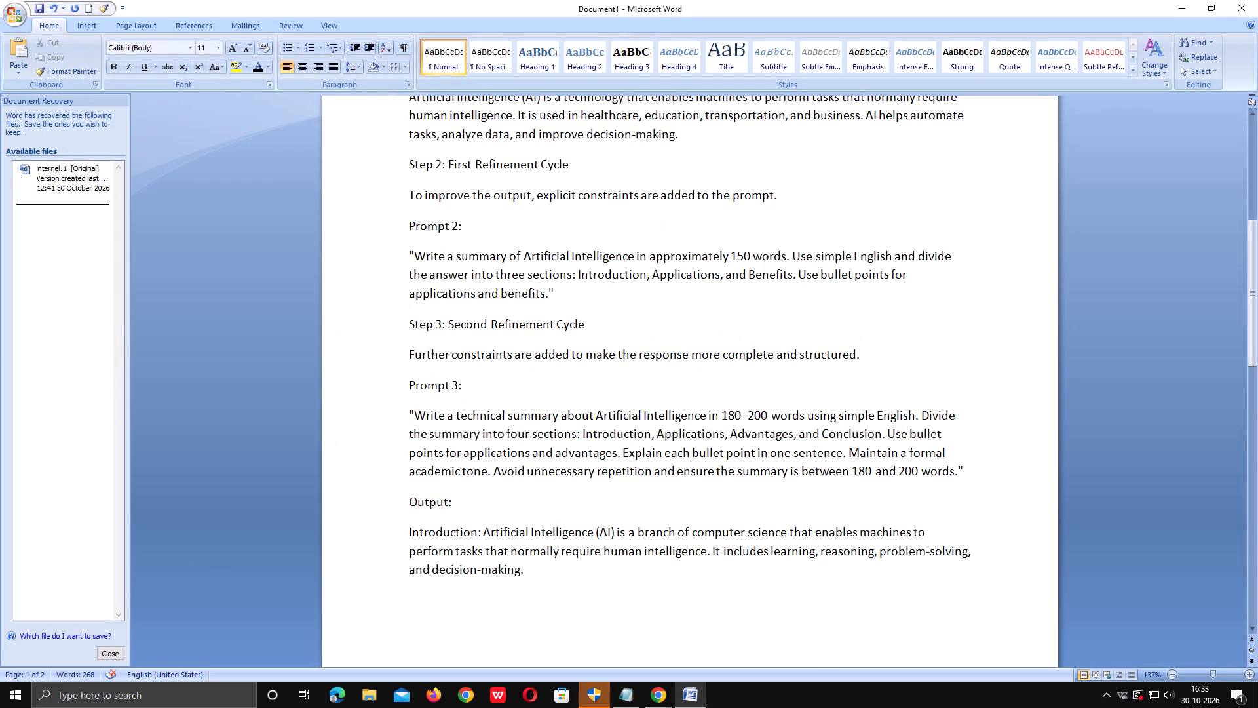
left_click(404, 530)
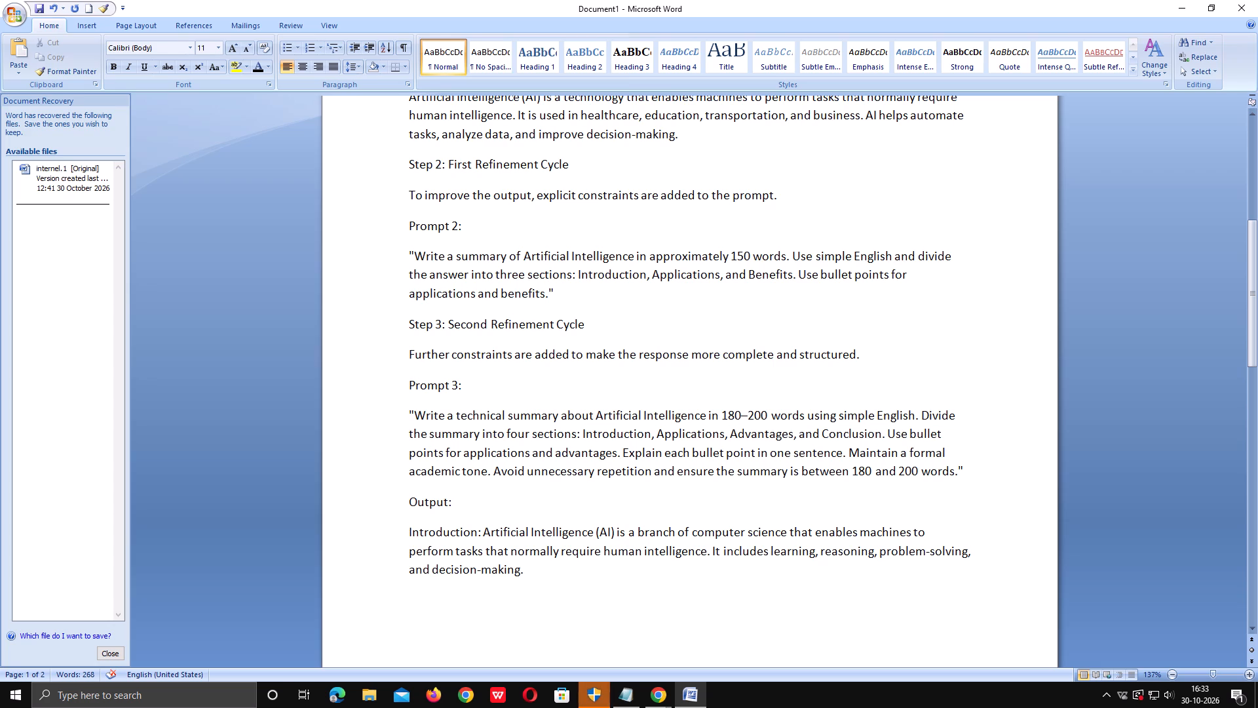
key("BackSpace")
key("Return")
Set all text from the "1.aim" line to the end of the document to font size 8.
scroll(410, 491, "up", 8)
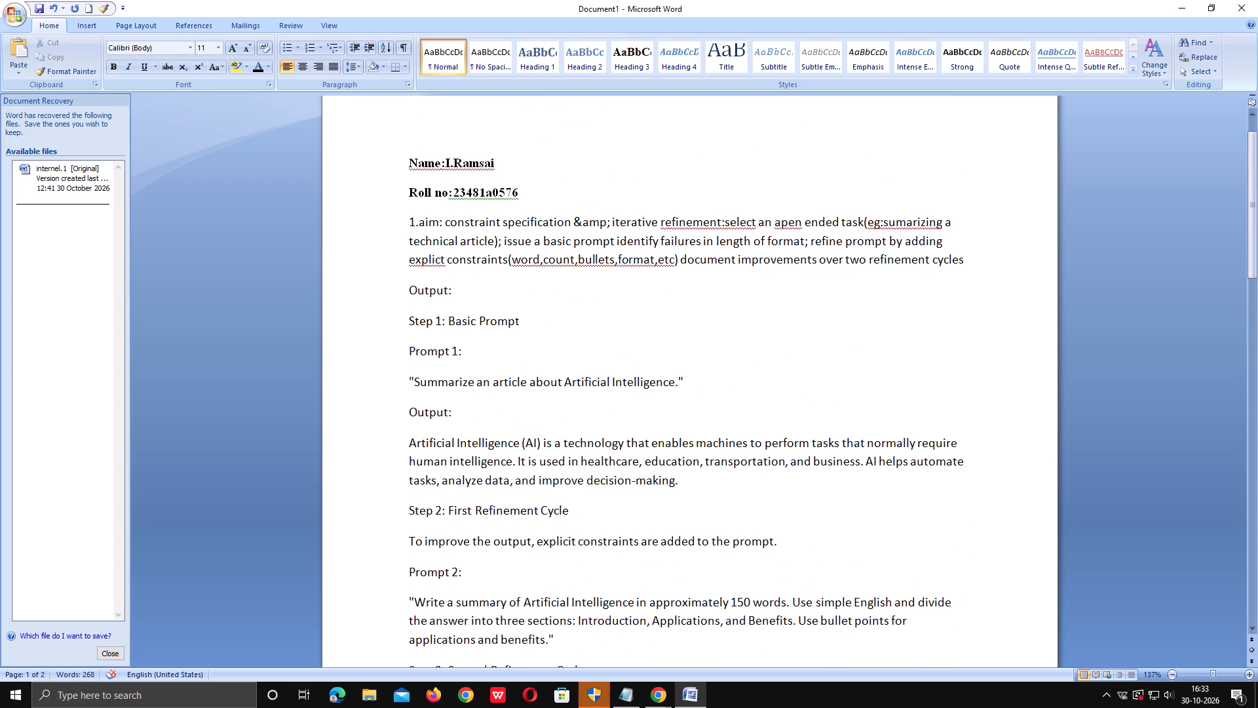
left_click_drag(404, 218, 457, 497)
scroll(451, 492, "down", 6)
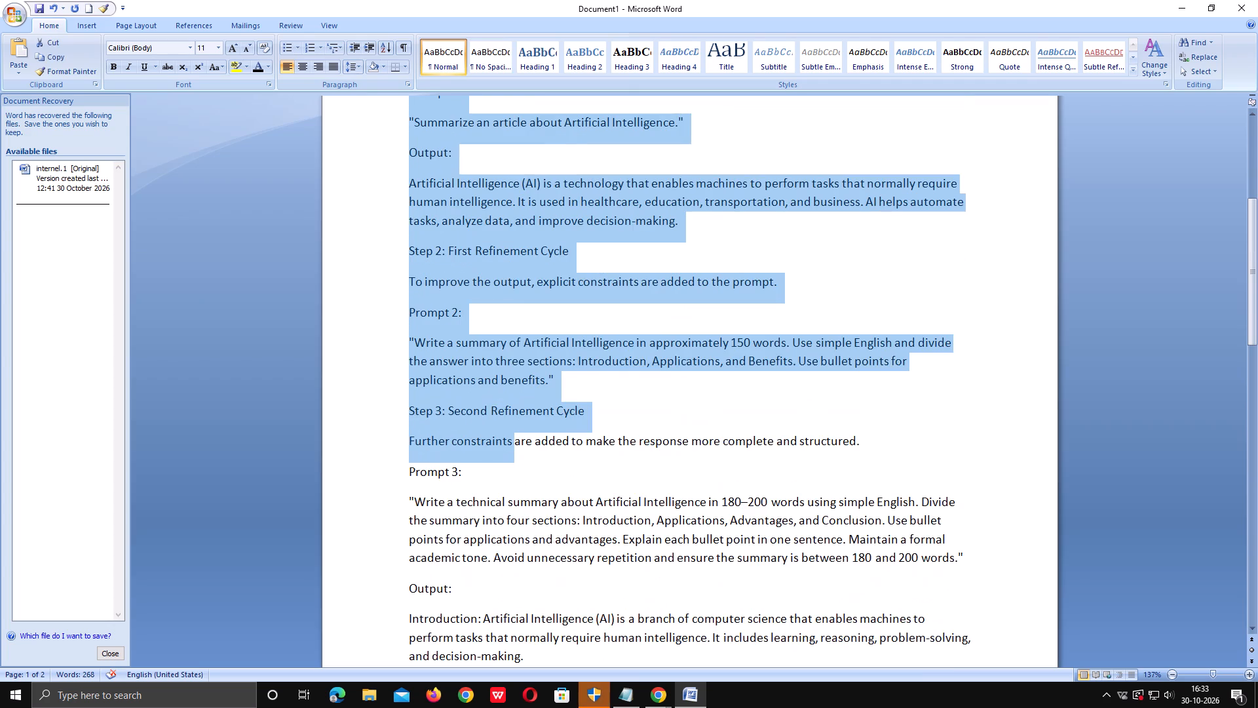
key("shift+Down")
key("shift+Down")
key("shift+Down")
key("shift+Down")
key("shift+Down")
key("shift+Down")
key("shift+Down")
key("shift+Down")
key("shift+Down")
key("shift+Down")
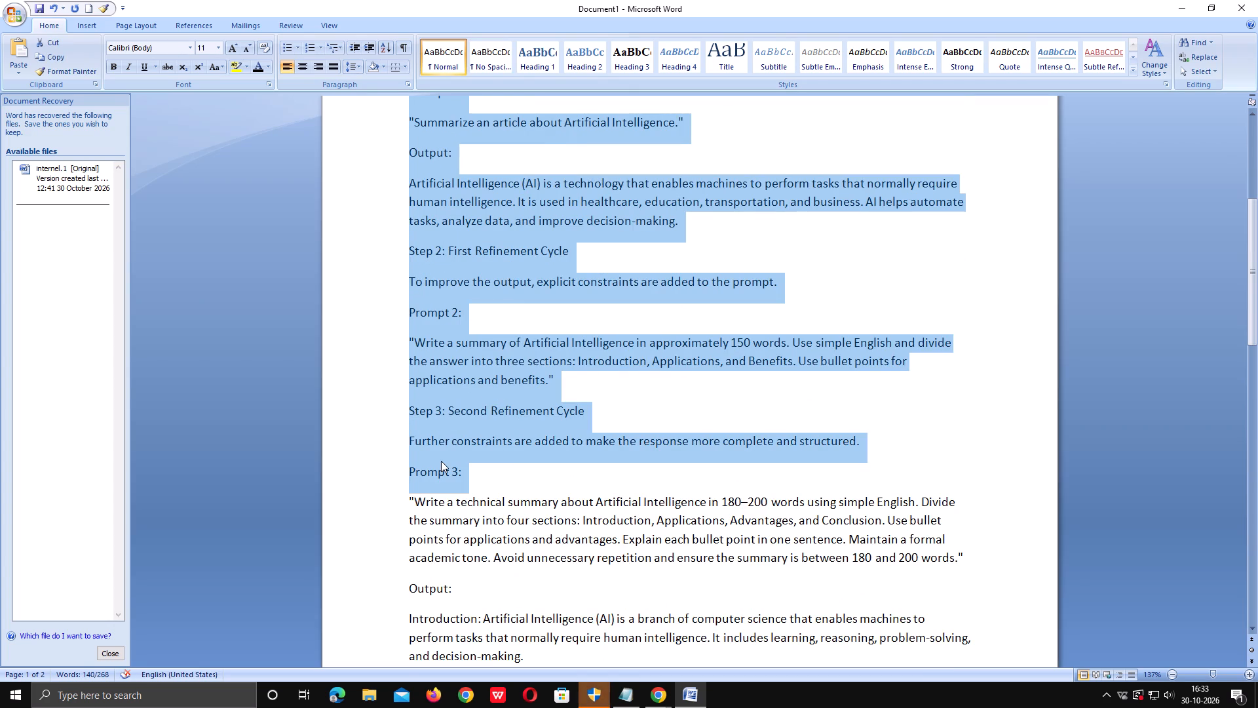
key("shift+Down")
key("shift+Down")
key("shift+Down")
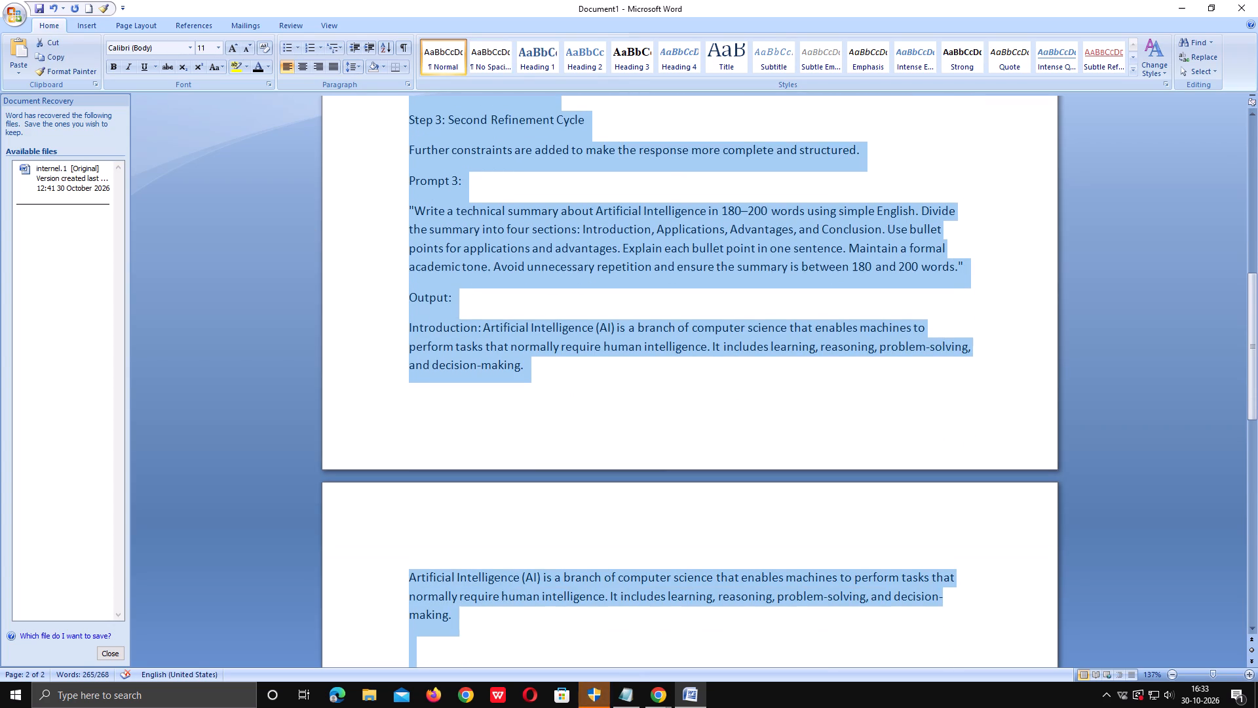
scroll(436, 195, "up", 5)
right_click(436, 195)
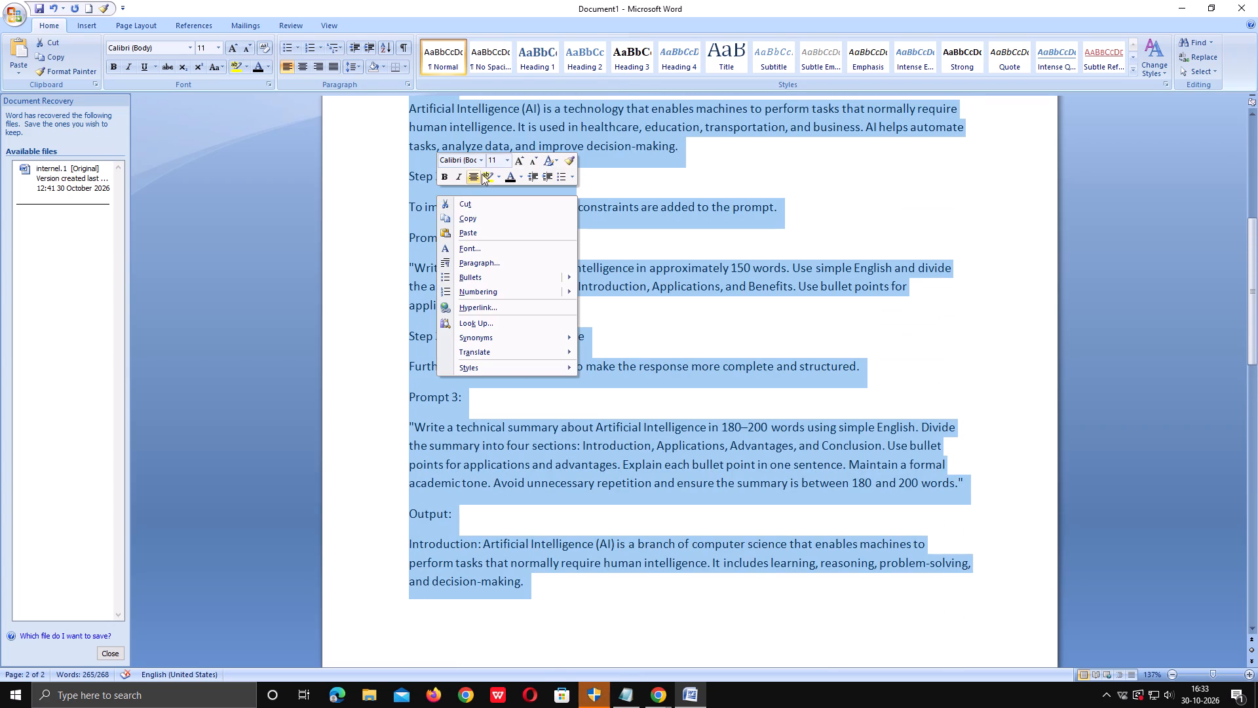
left_click(506, 163)
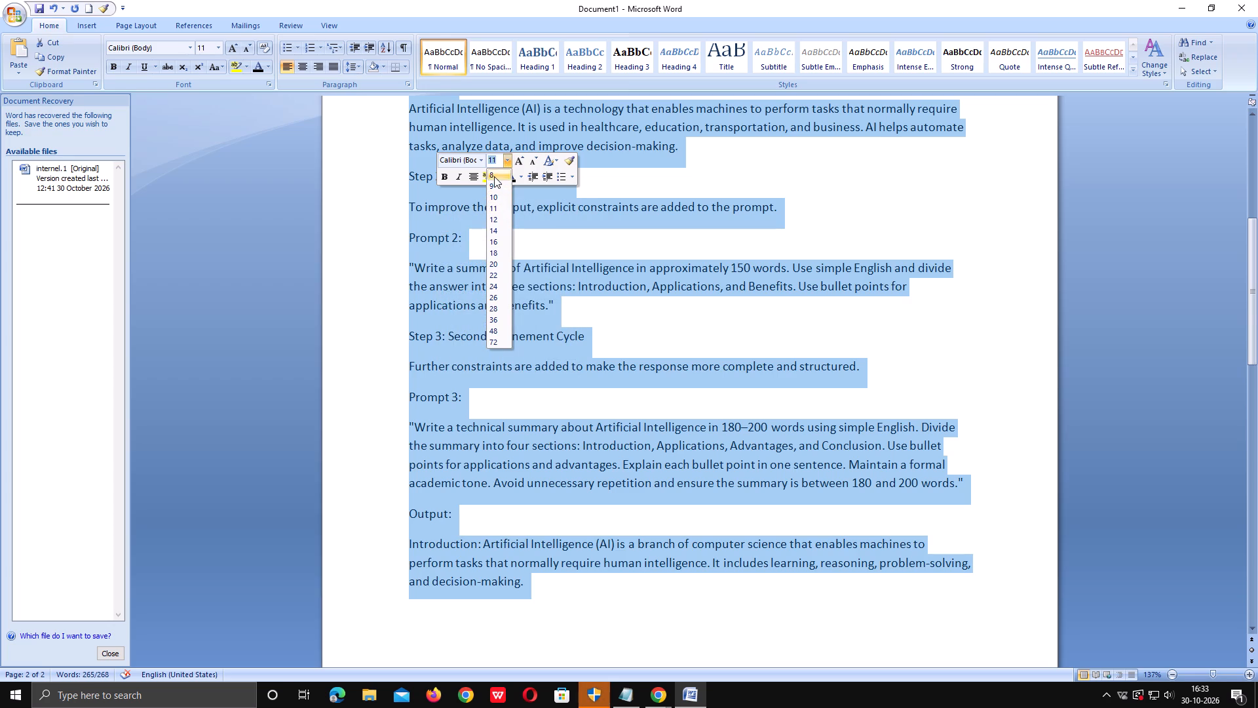
left_click(494, 176)
left_click(489, 428)
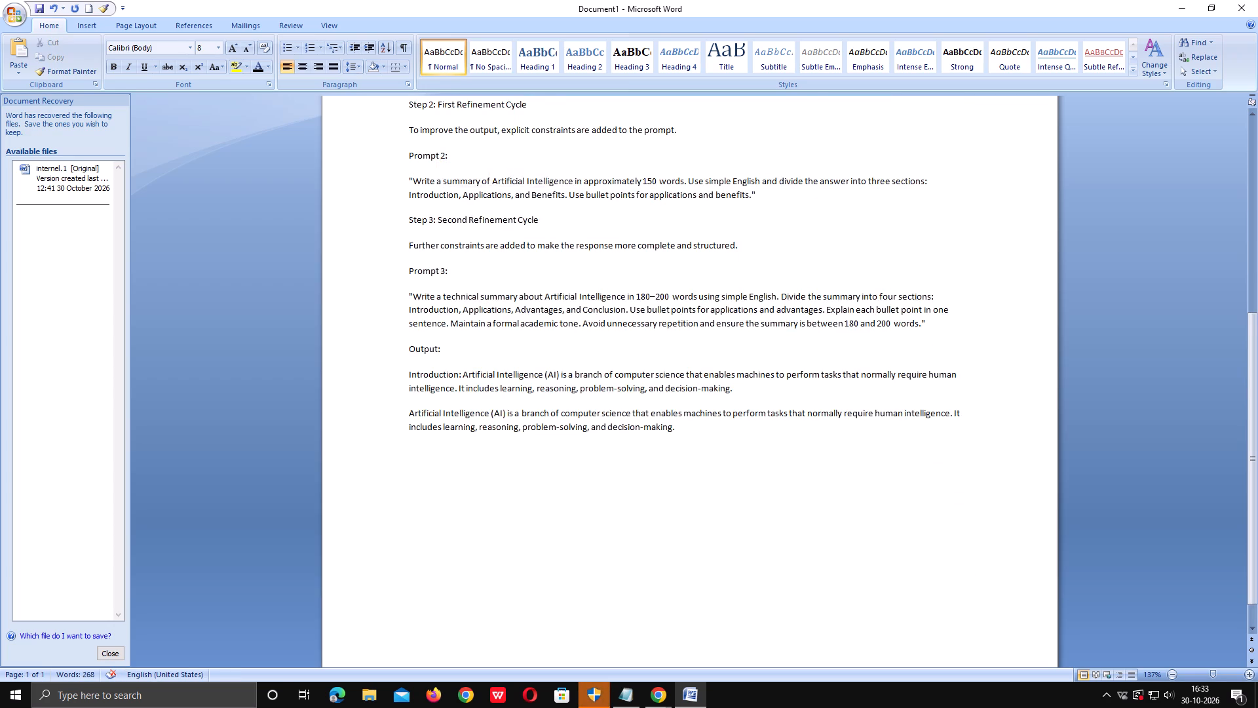
Change the font of all text from the "1.aim" line to the end of the document to Times New Roman.
scroll(447, 449, "up", 10)
scroll(447, 448, "down", 4)
scroll(442, 442, "up", 5)
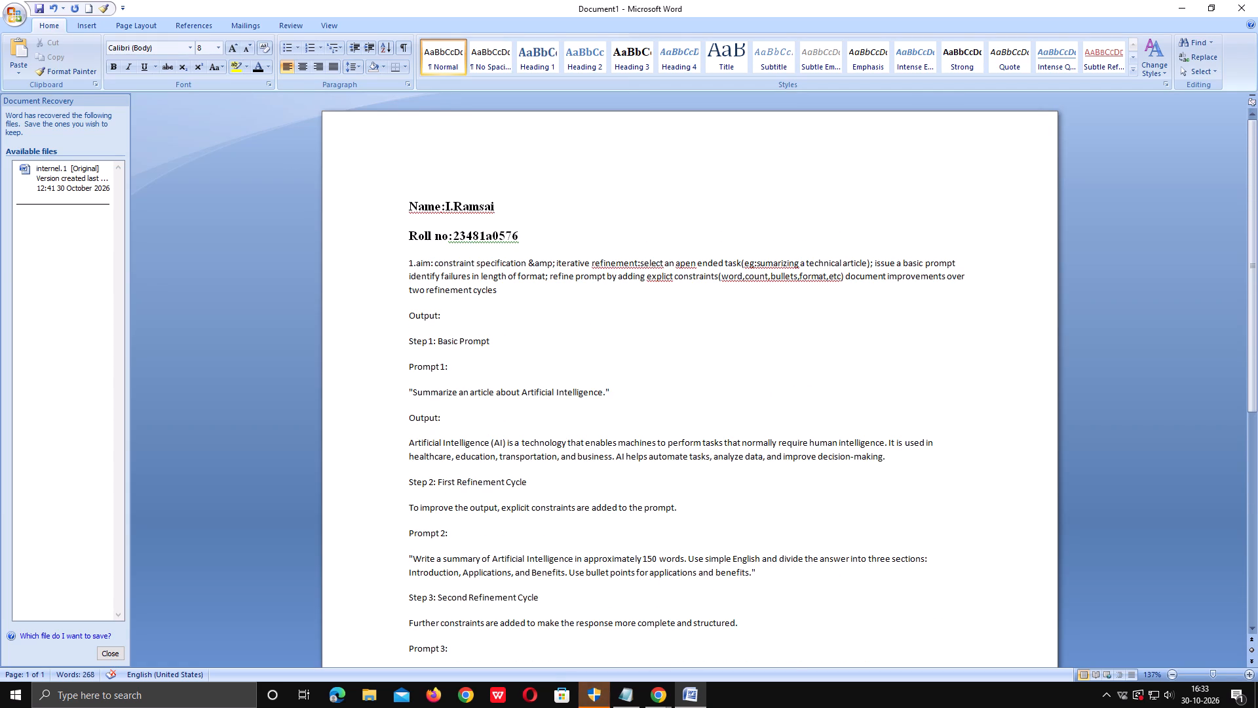
left_click_drag(396, 260, 434, 507)
scroll(434, 507, "down", 3)
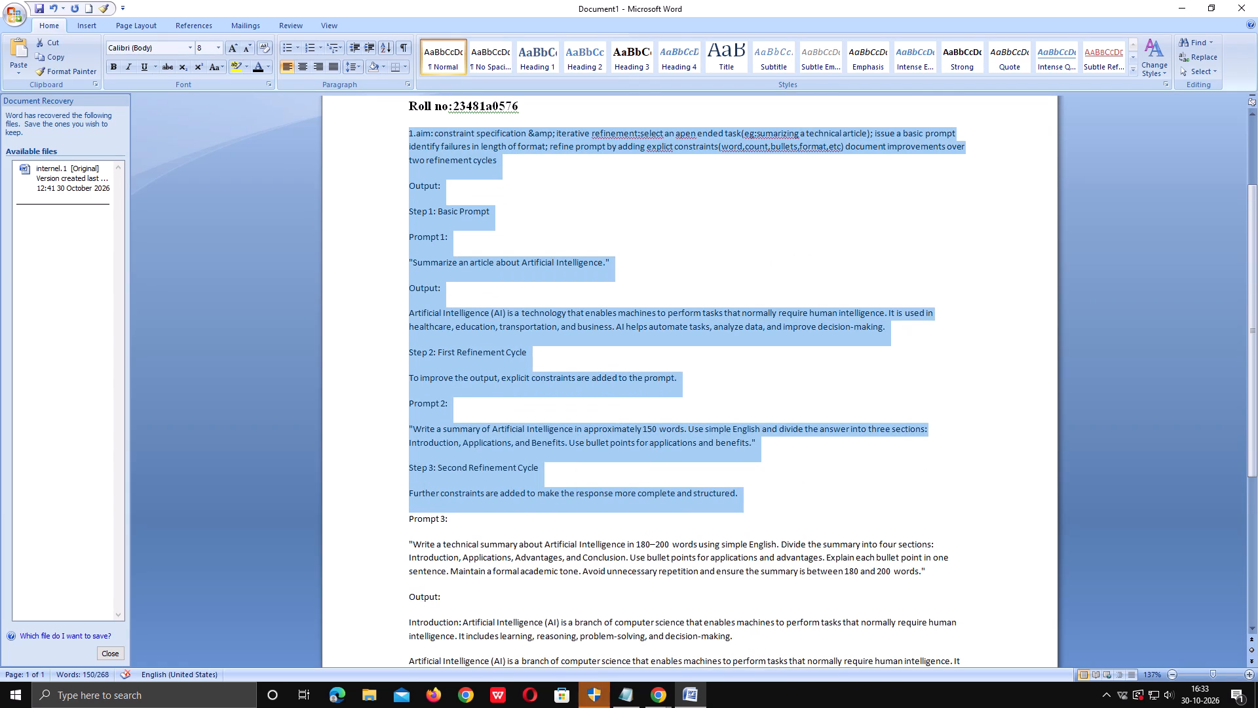
key("shift+Down")
key("shift+Down")
key("shift+Down")
key("shift+Down")
key("shift+Down")
key("shift+Down")
key("shift+Down")
key("shift+Down")
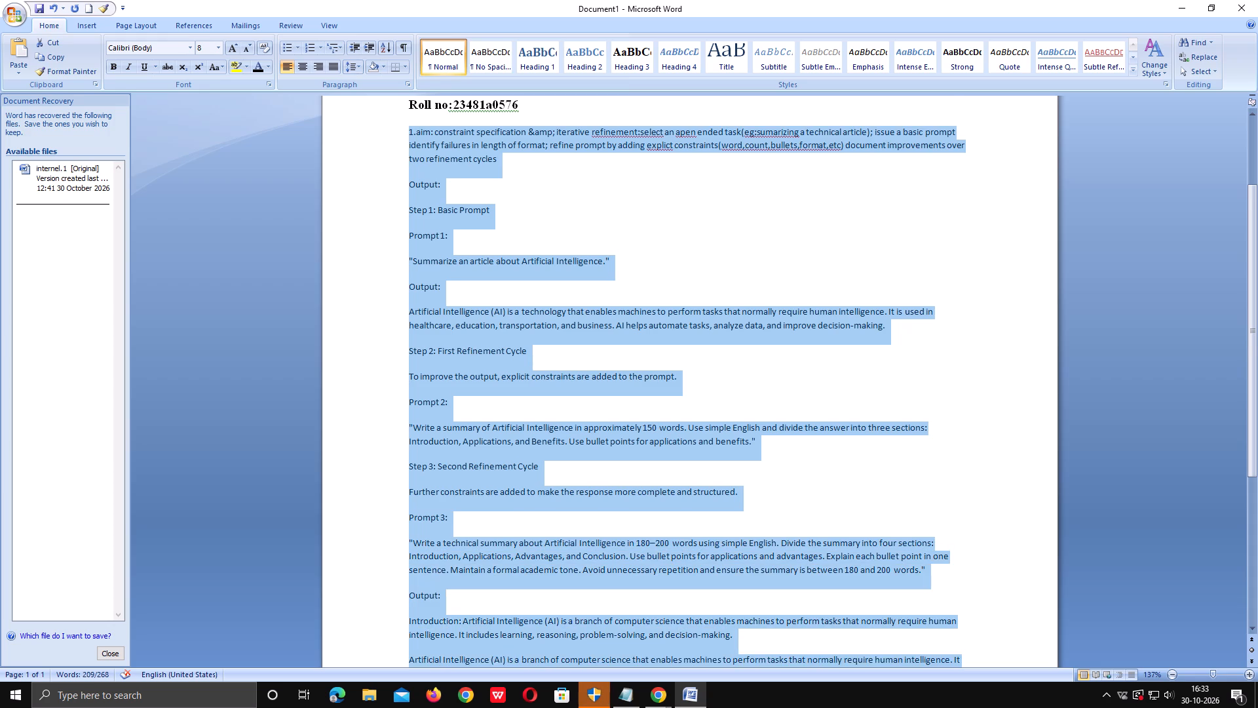
key("shift+Down")
key("shift+Down")
key("shift+Down")
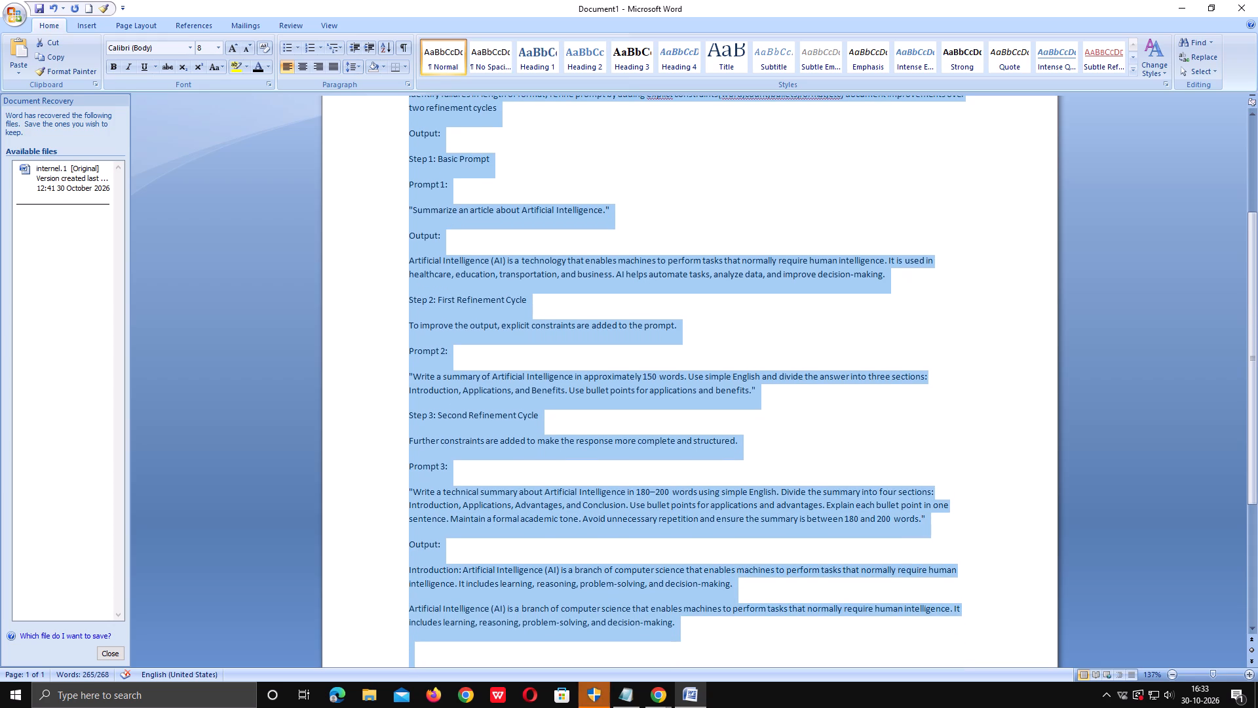
right_click(410, 454)
left_click(458, 421)
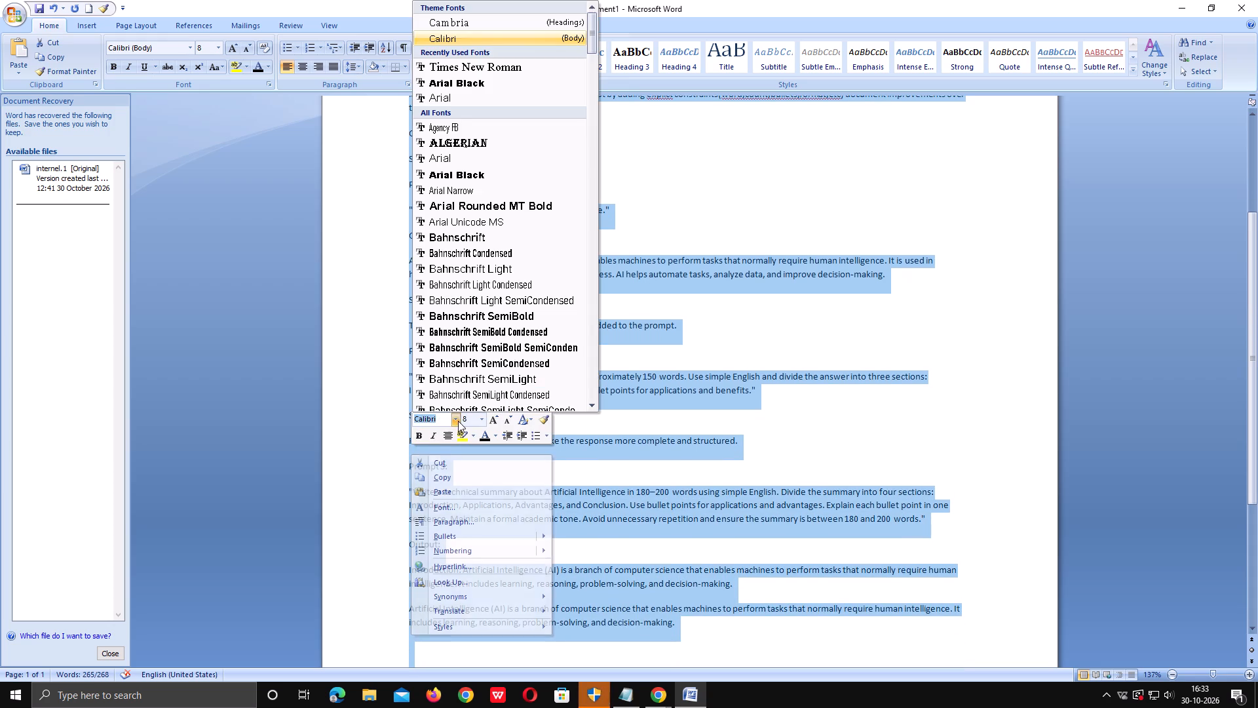
left_click(439, 63)
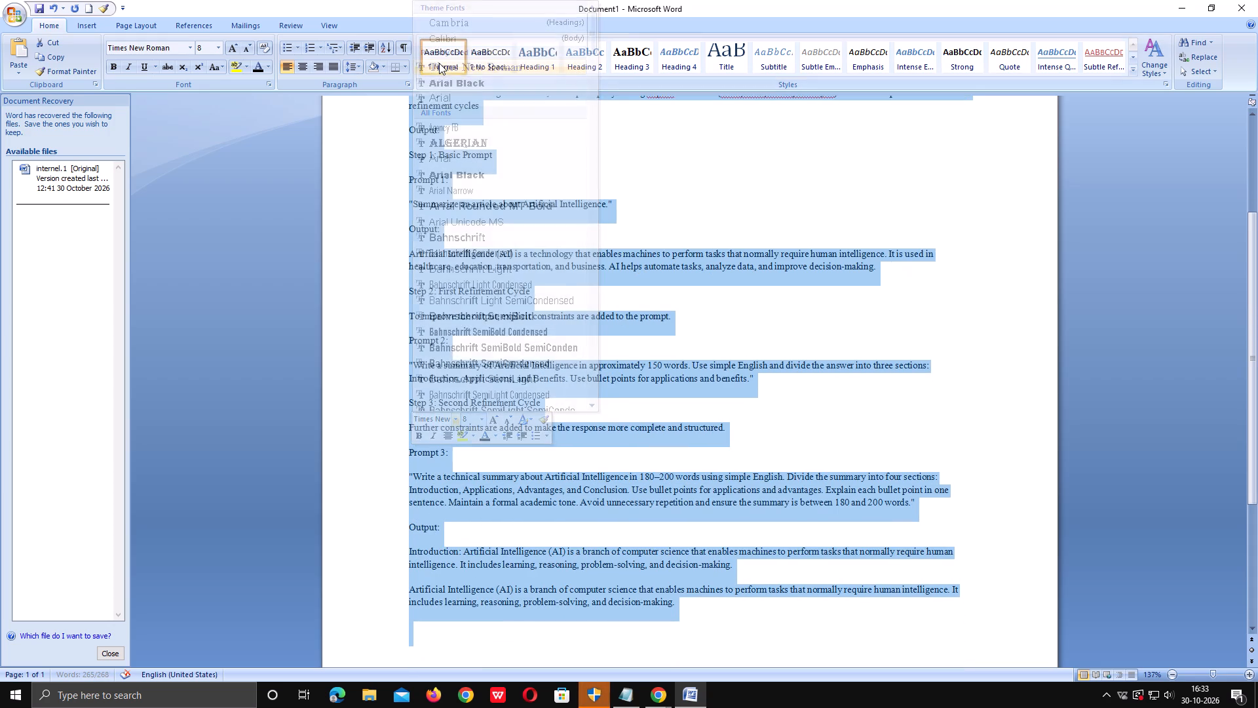
left_click(354, 436)
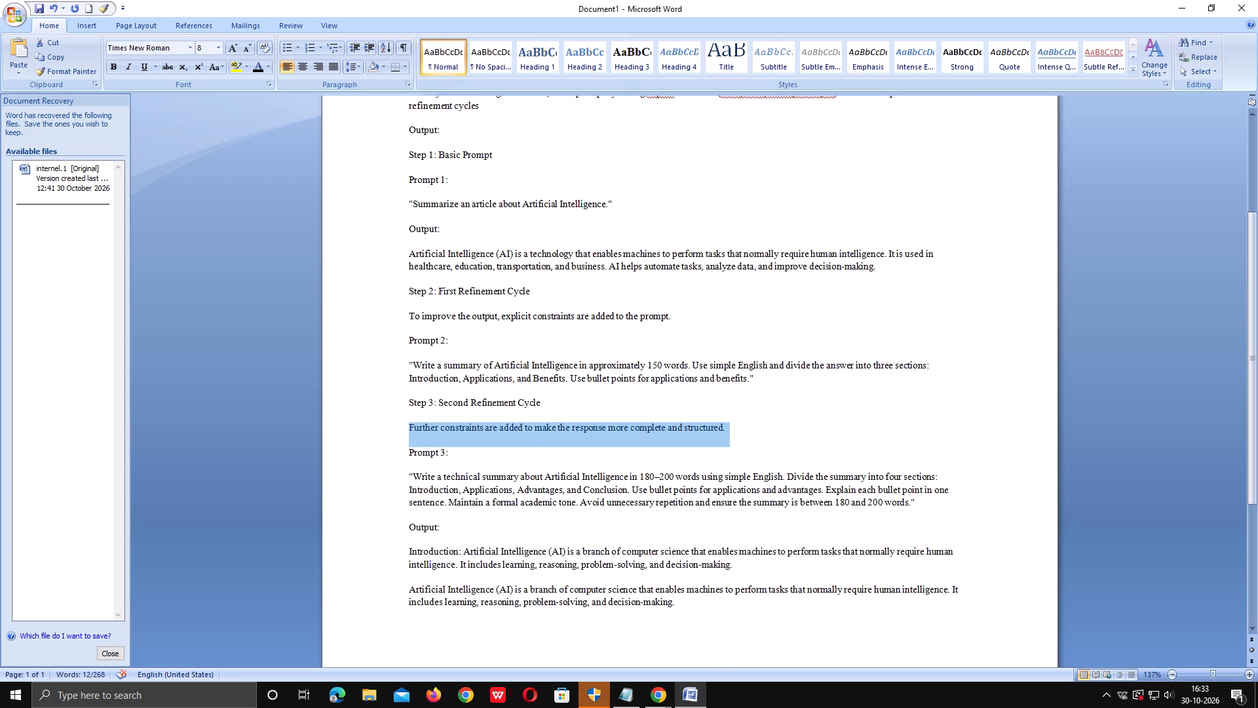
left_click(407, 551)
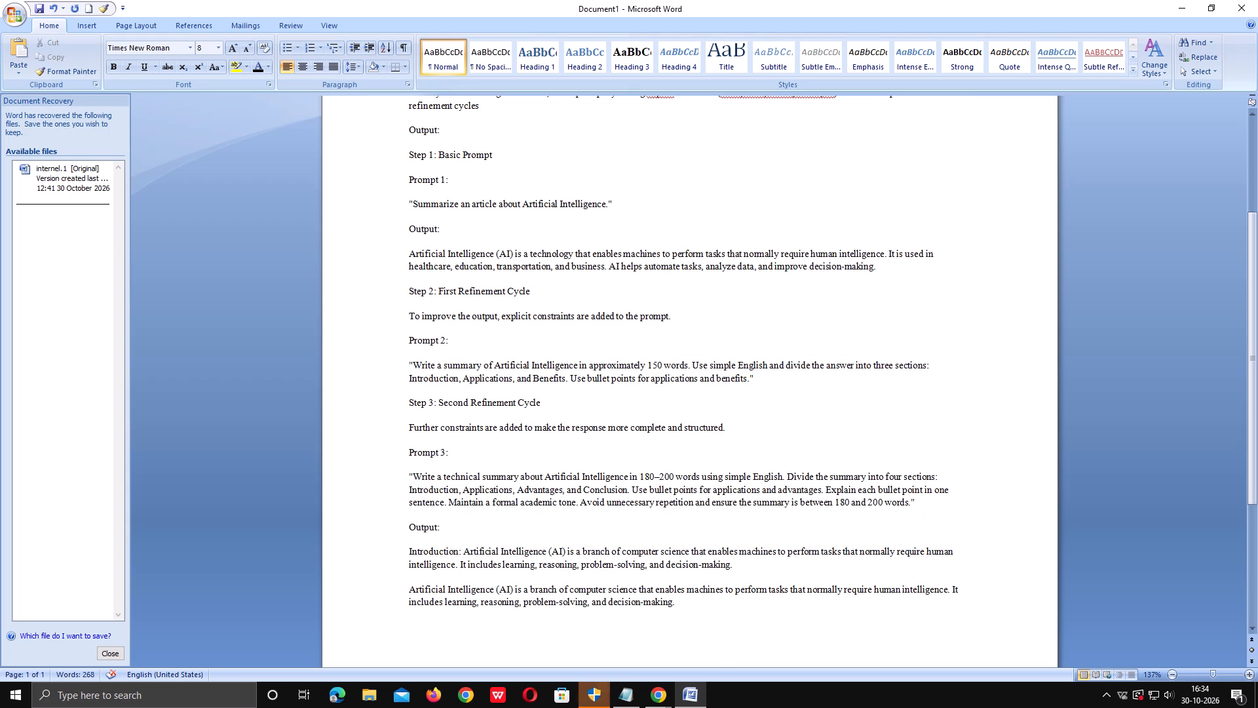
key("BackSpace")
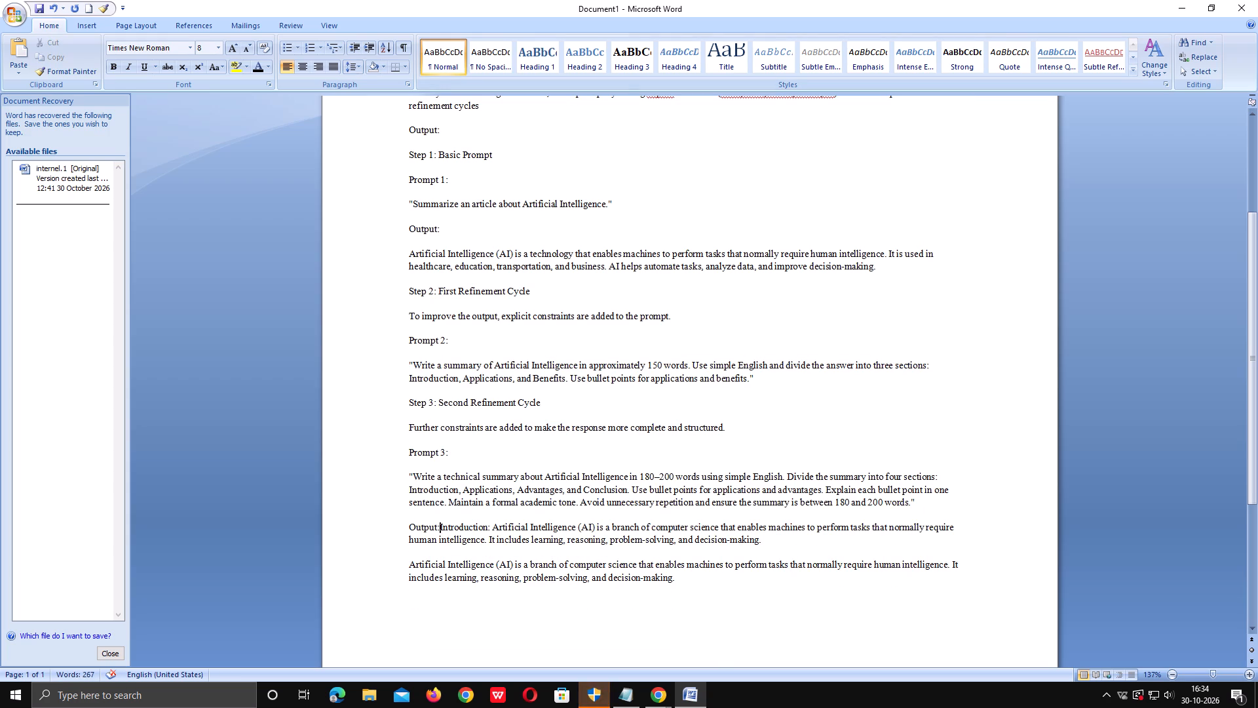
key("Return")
Format the "1.aim" label below the roll number as bold at font size 10.
scroll(404, 554, "up", 2)
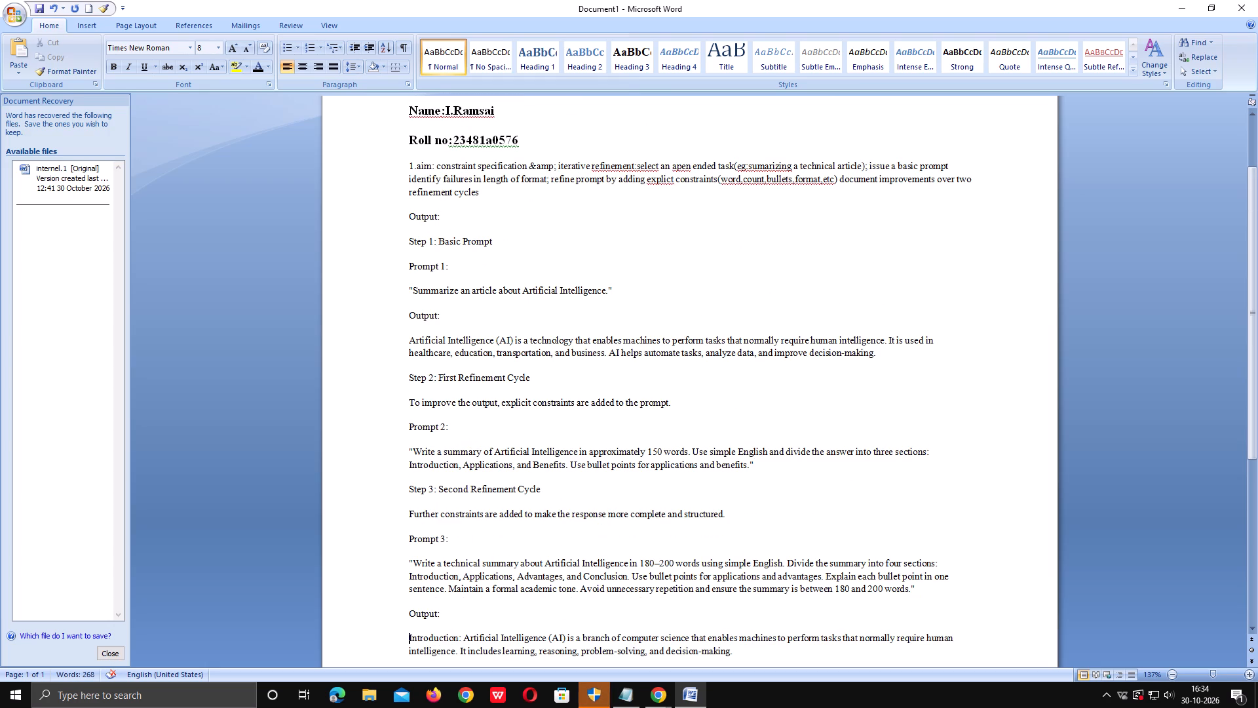
left_click_drag(405, 170, 429, 161)
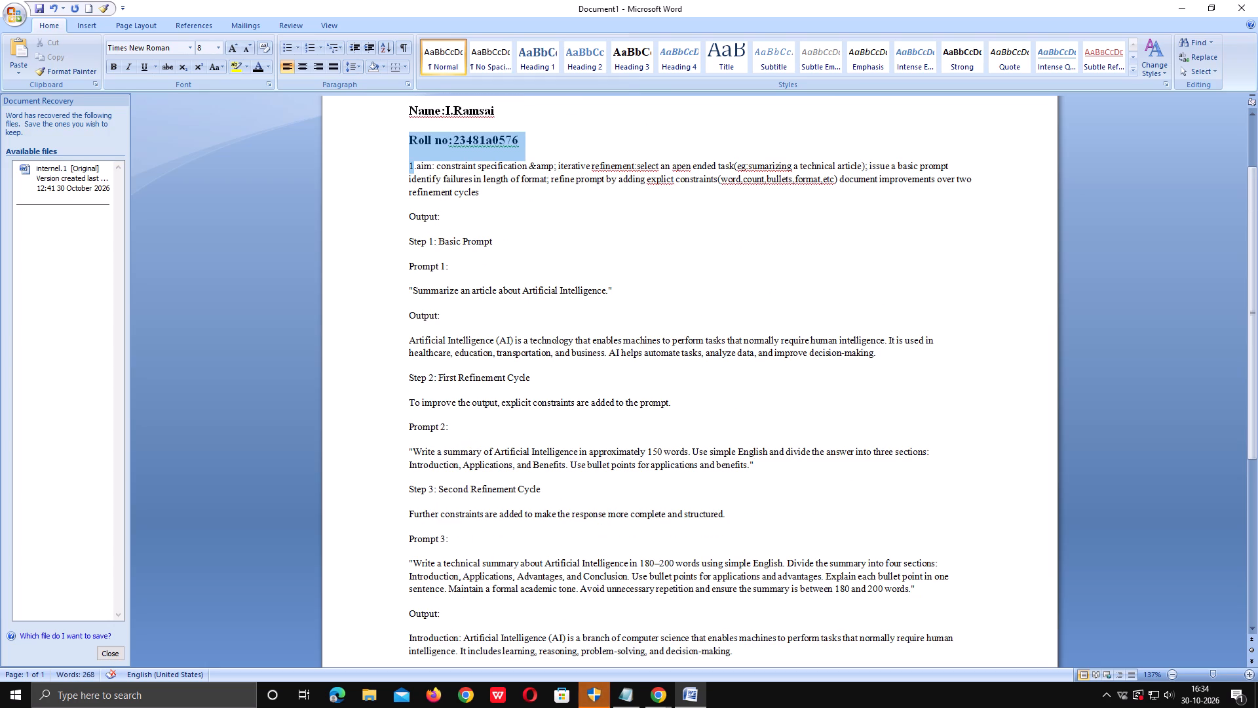
left_click_drag(429, 161, 430, 166)
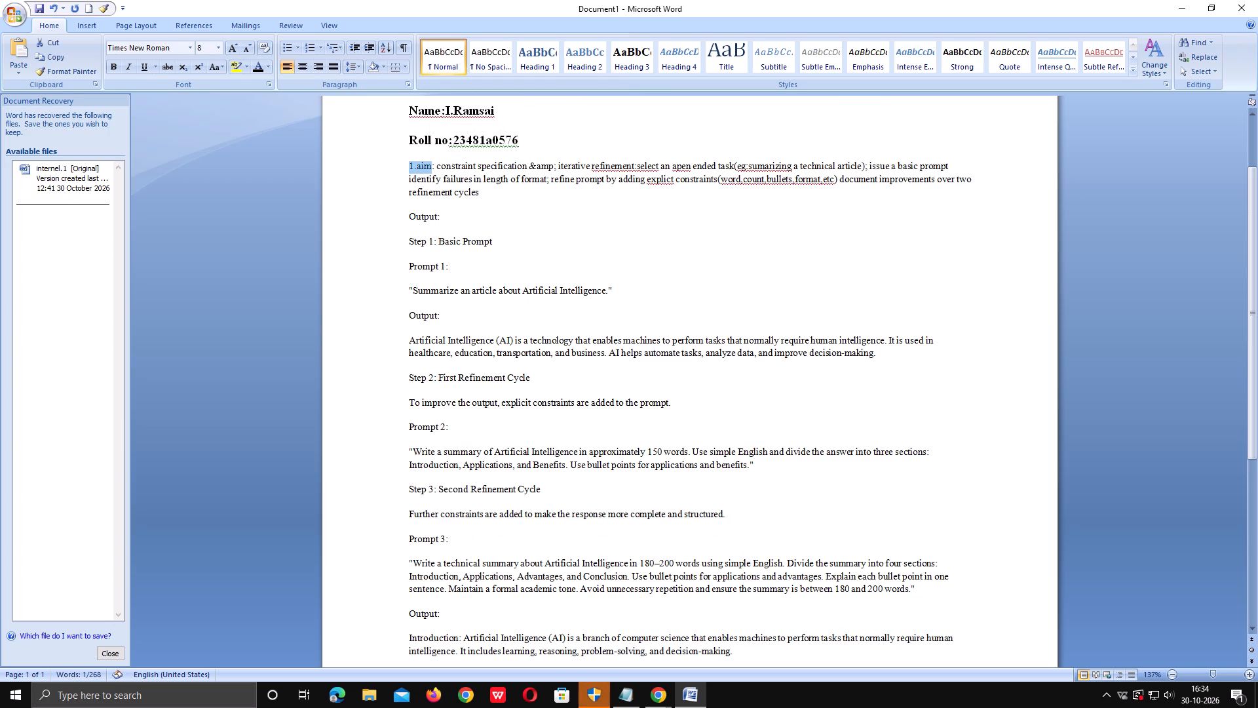
left_click(433, 146)
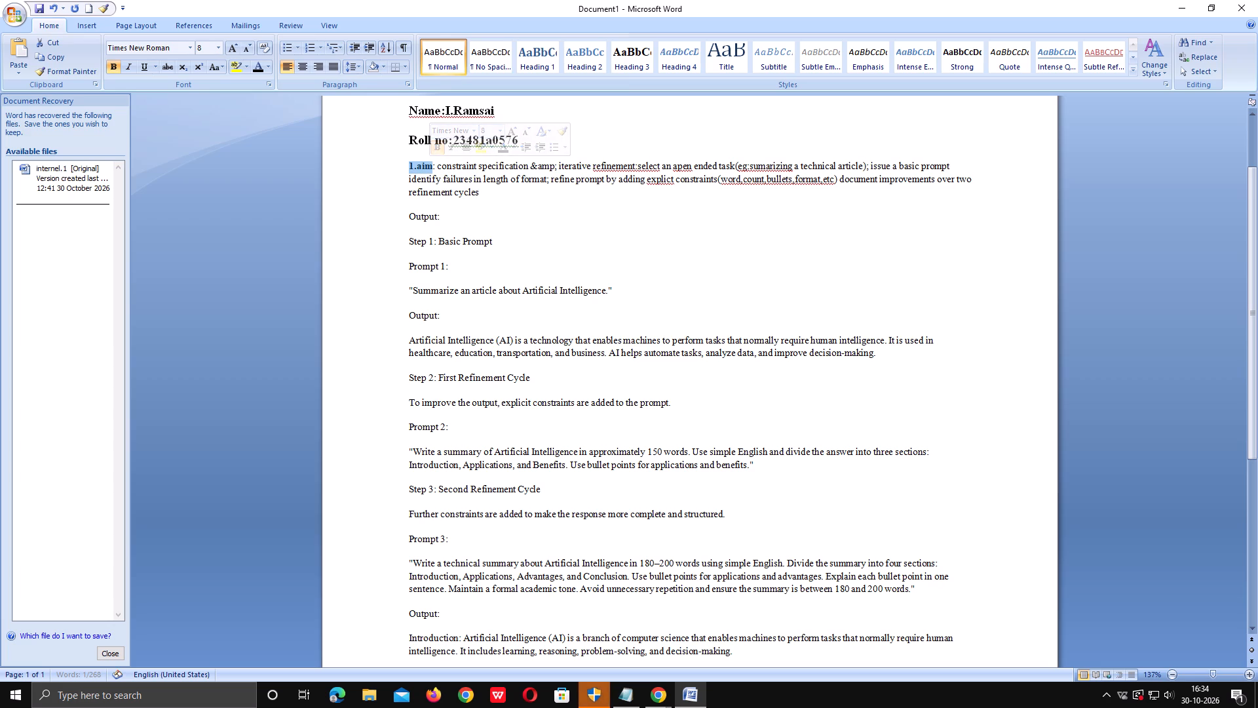
left_click(460, 208)
left_click_drag(405, 167, 413, 165)
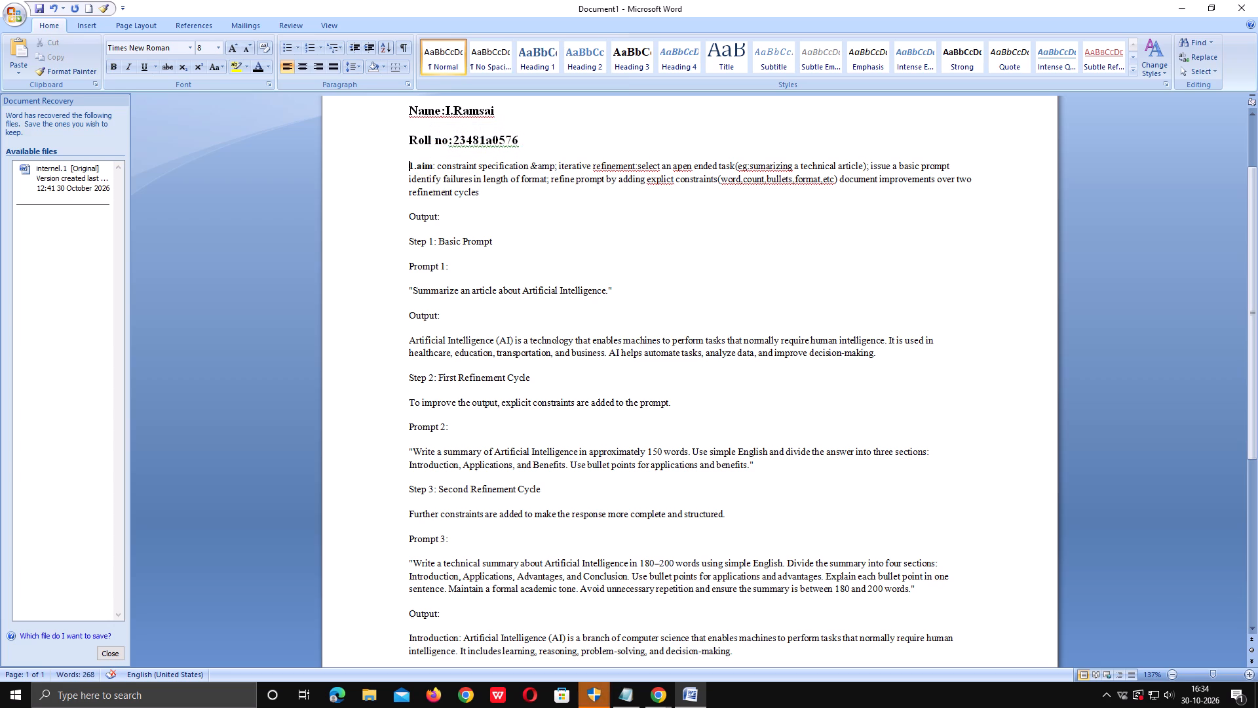
left_click_drag(413, 165, 428, 163)
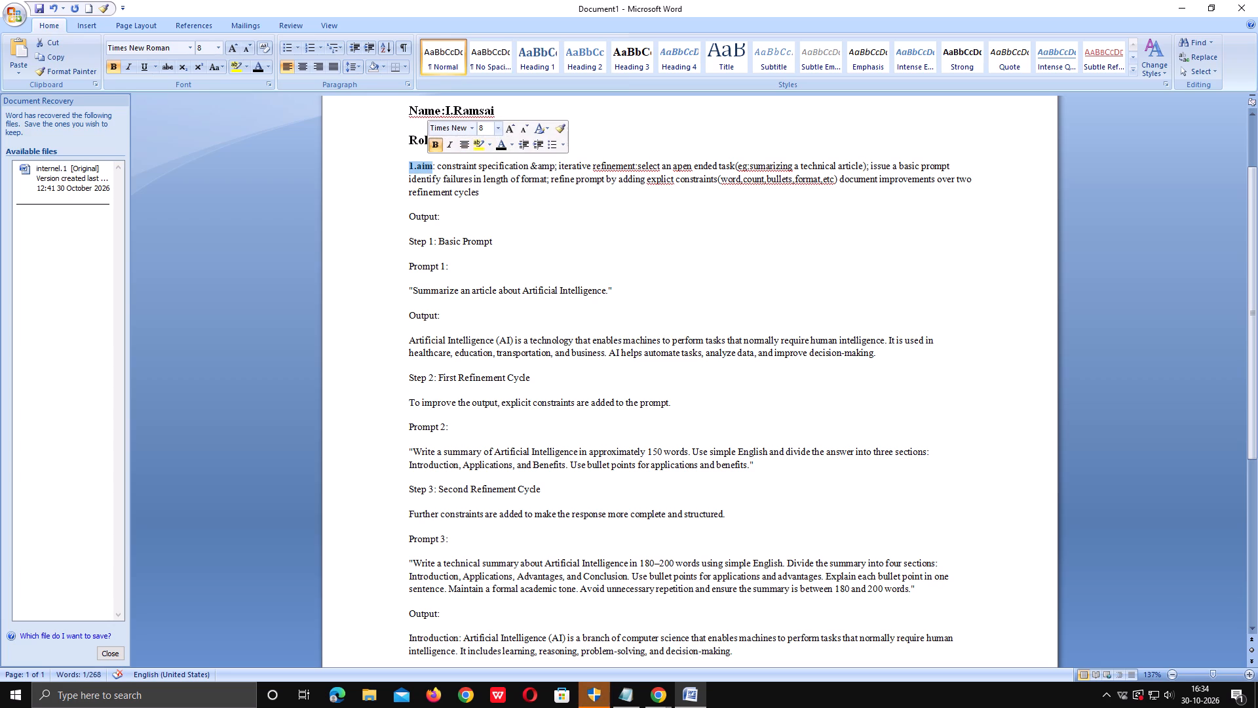
left_click(497, 129)
left_click(488, 161)
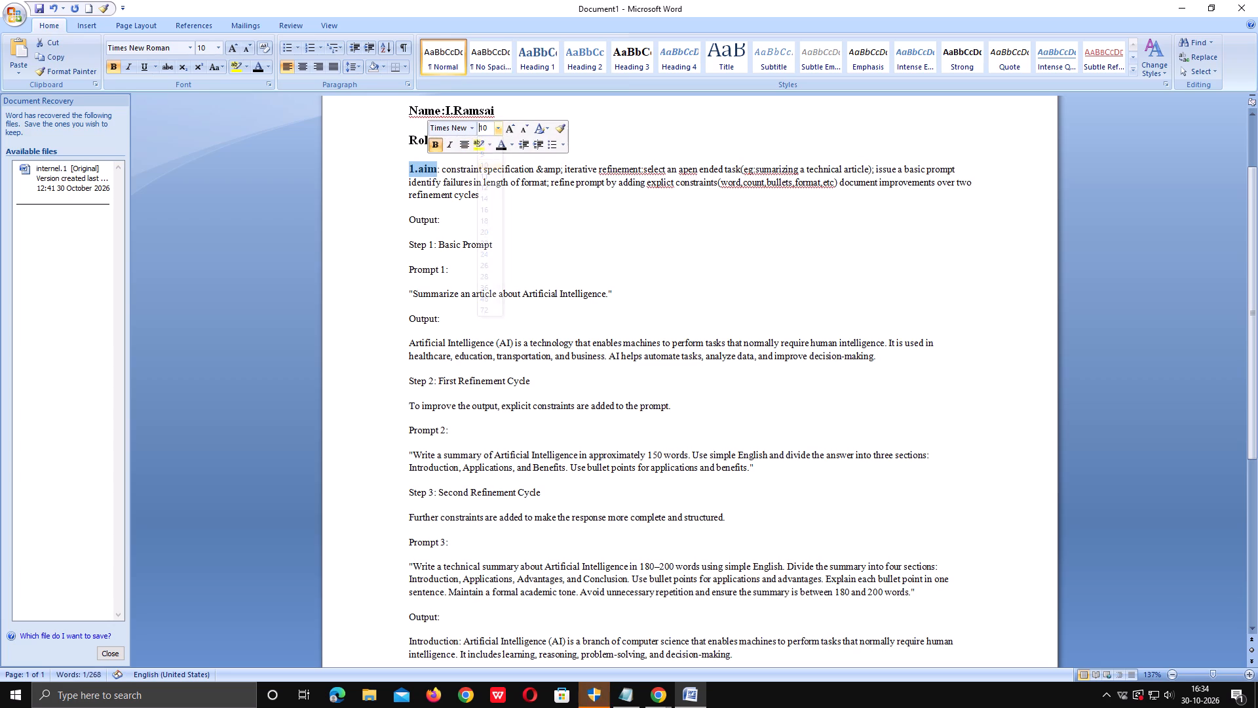
left_click(466, 227)
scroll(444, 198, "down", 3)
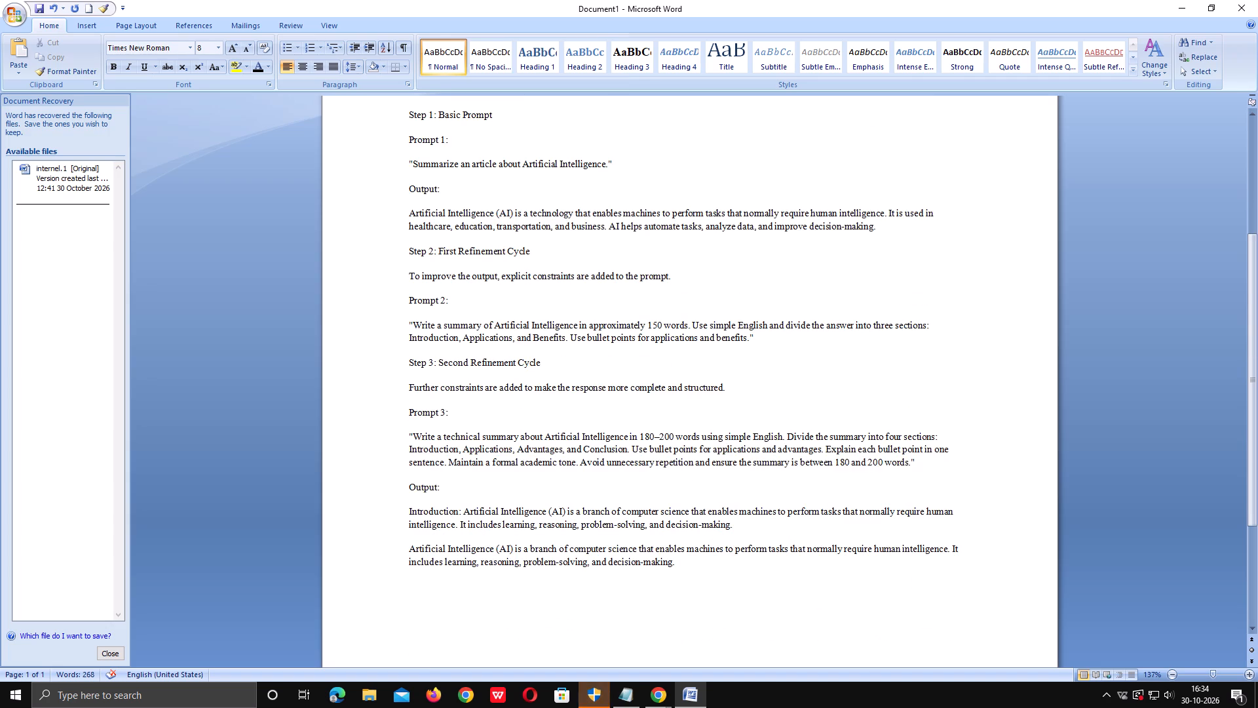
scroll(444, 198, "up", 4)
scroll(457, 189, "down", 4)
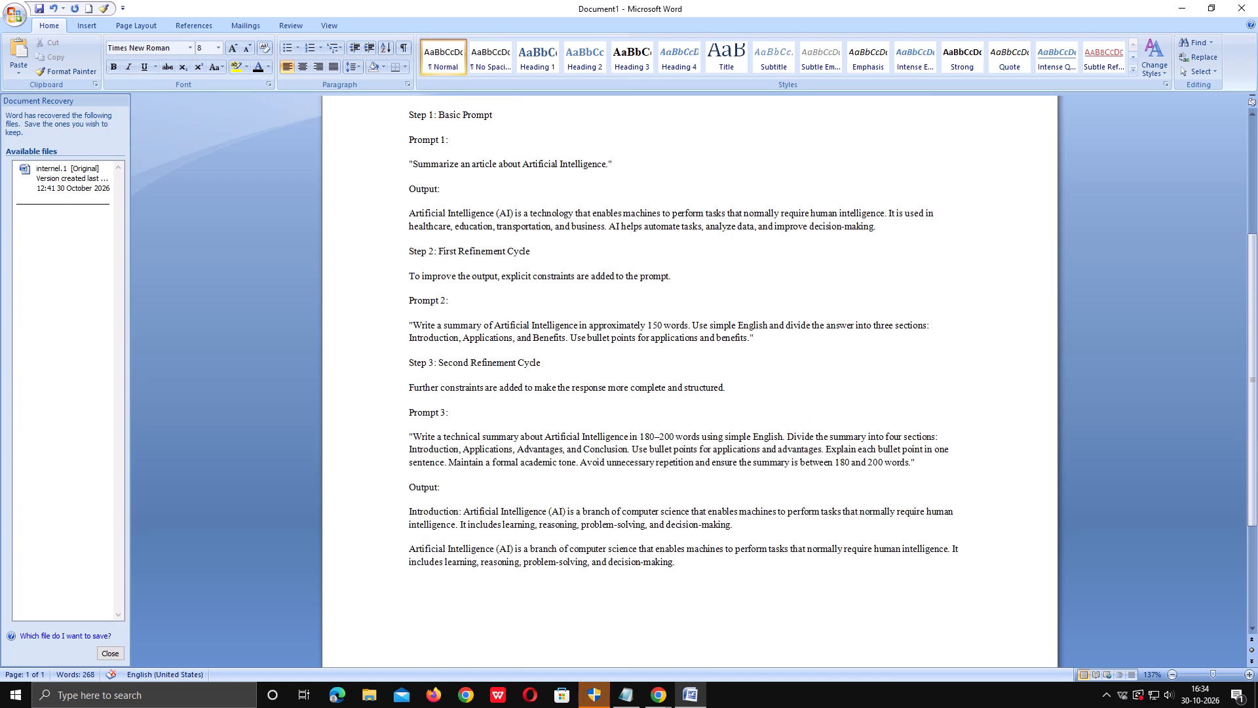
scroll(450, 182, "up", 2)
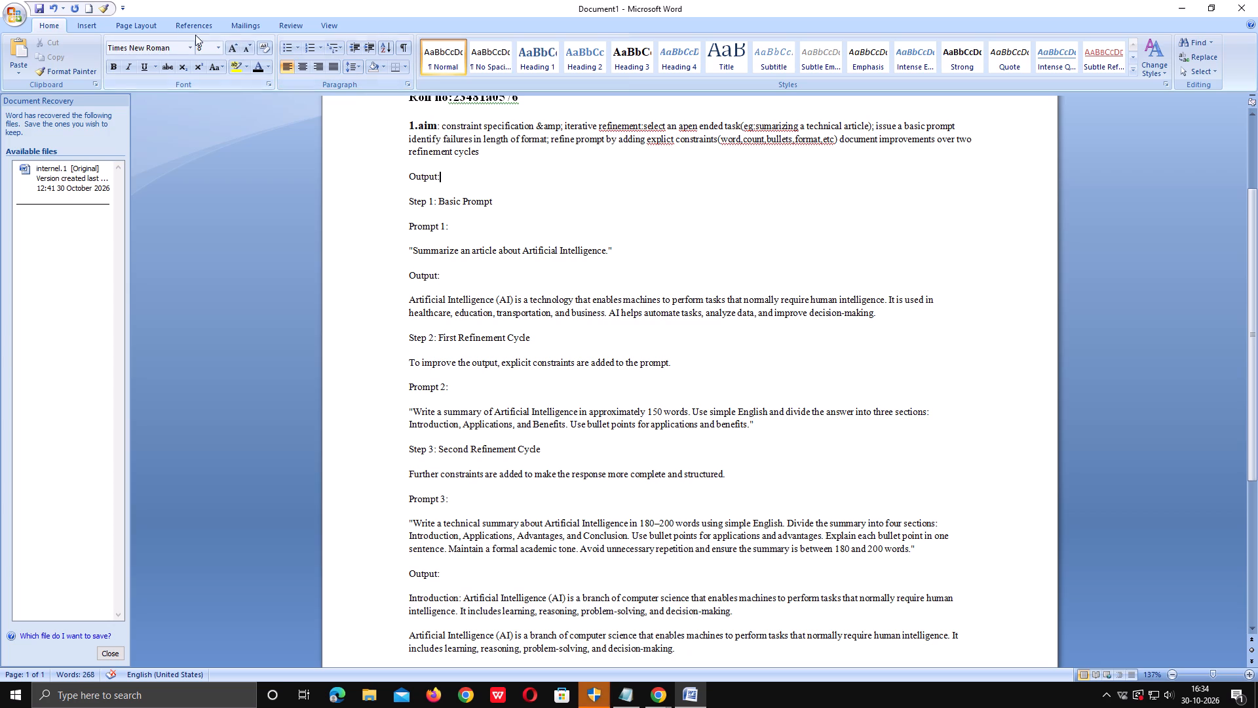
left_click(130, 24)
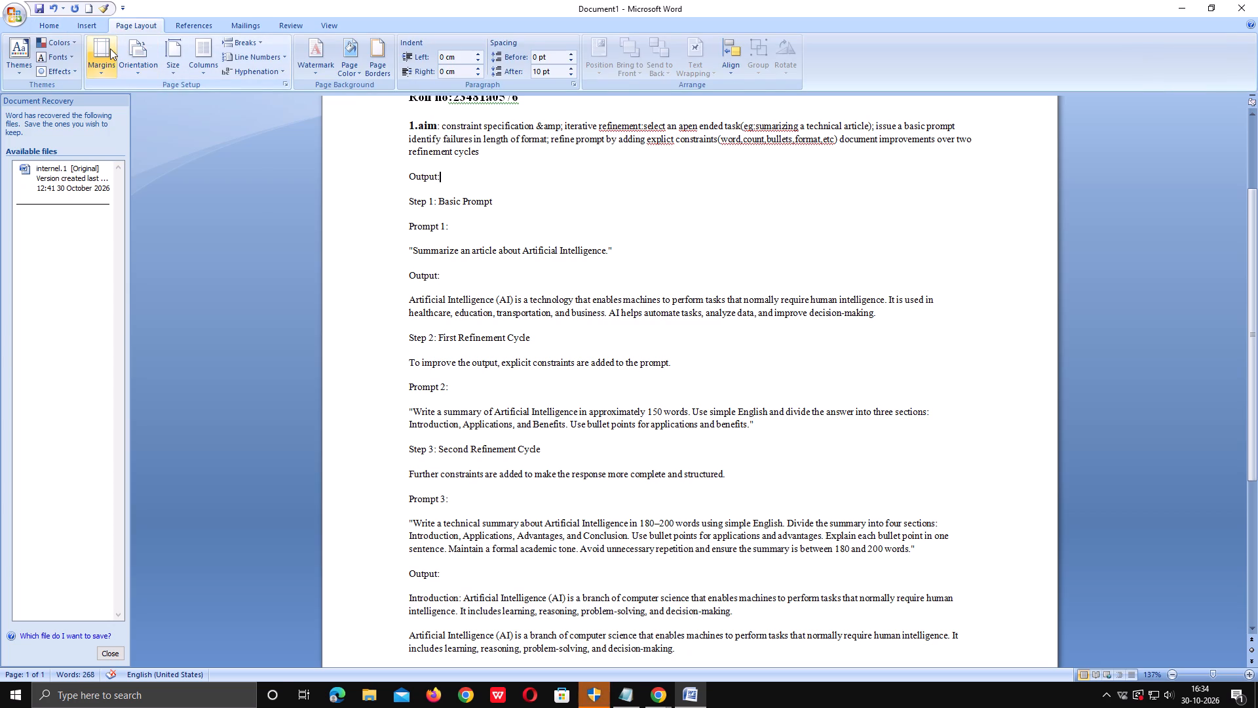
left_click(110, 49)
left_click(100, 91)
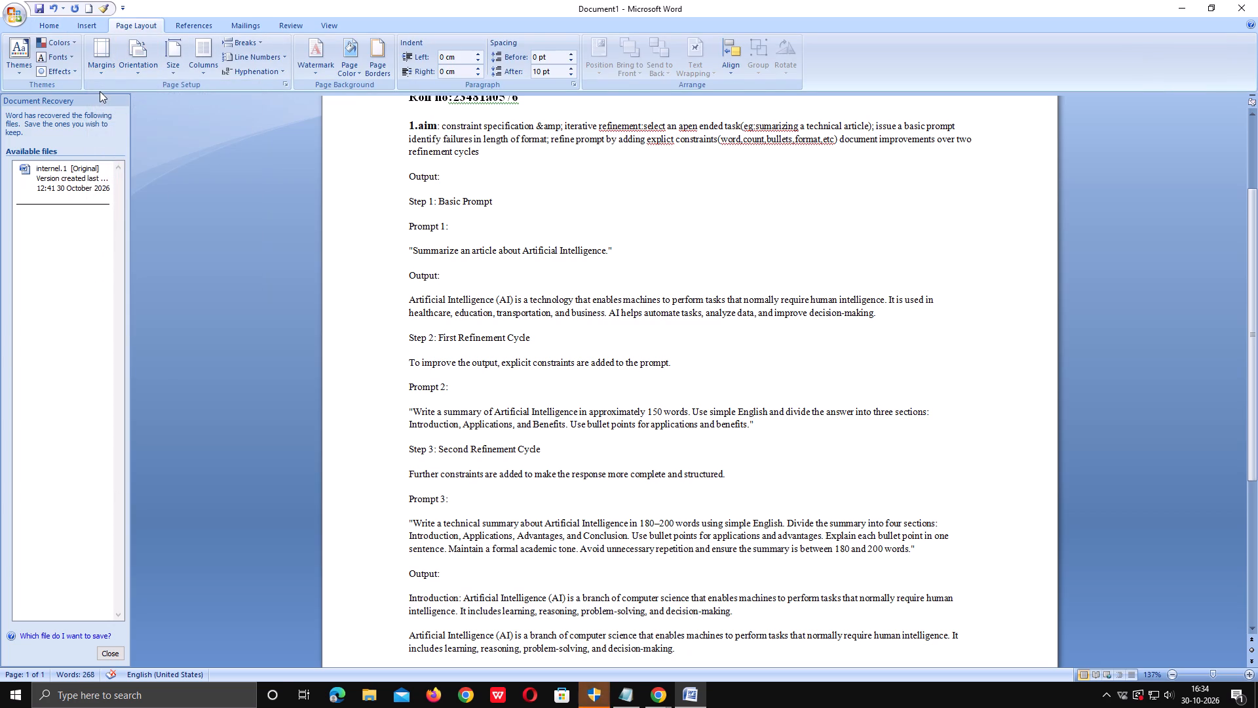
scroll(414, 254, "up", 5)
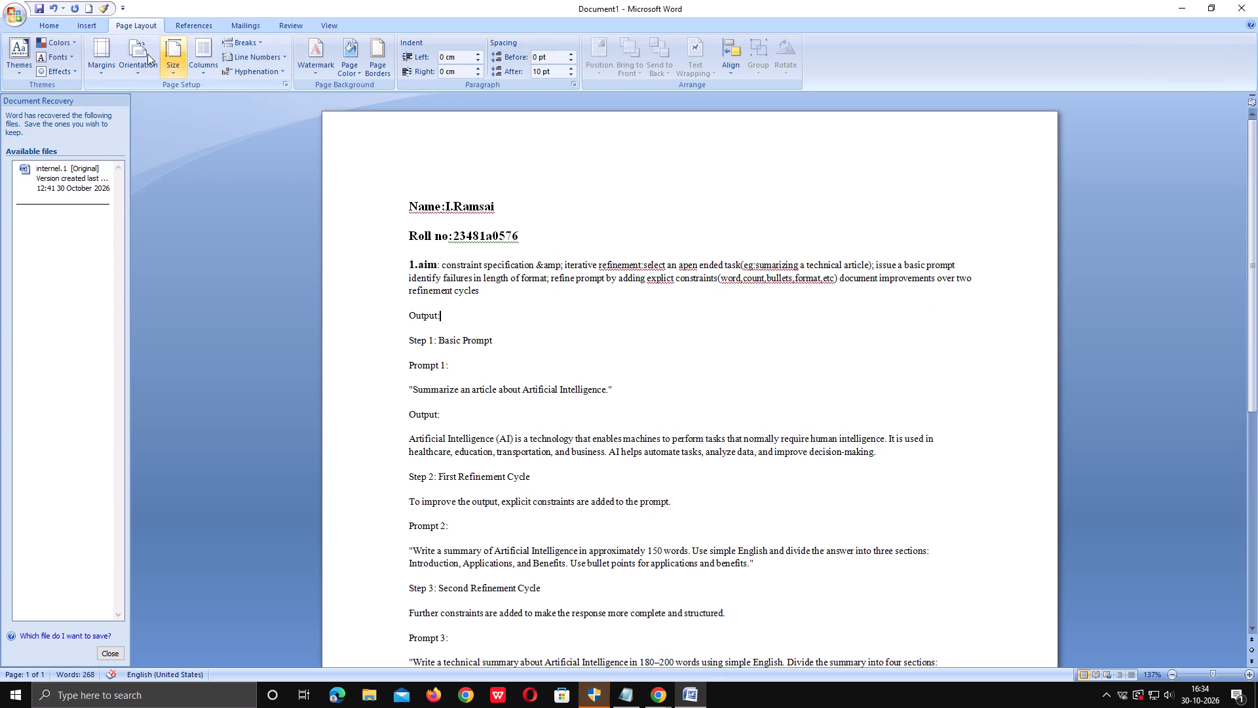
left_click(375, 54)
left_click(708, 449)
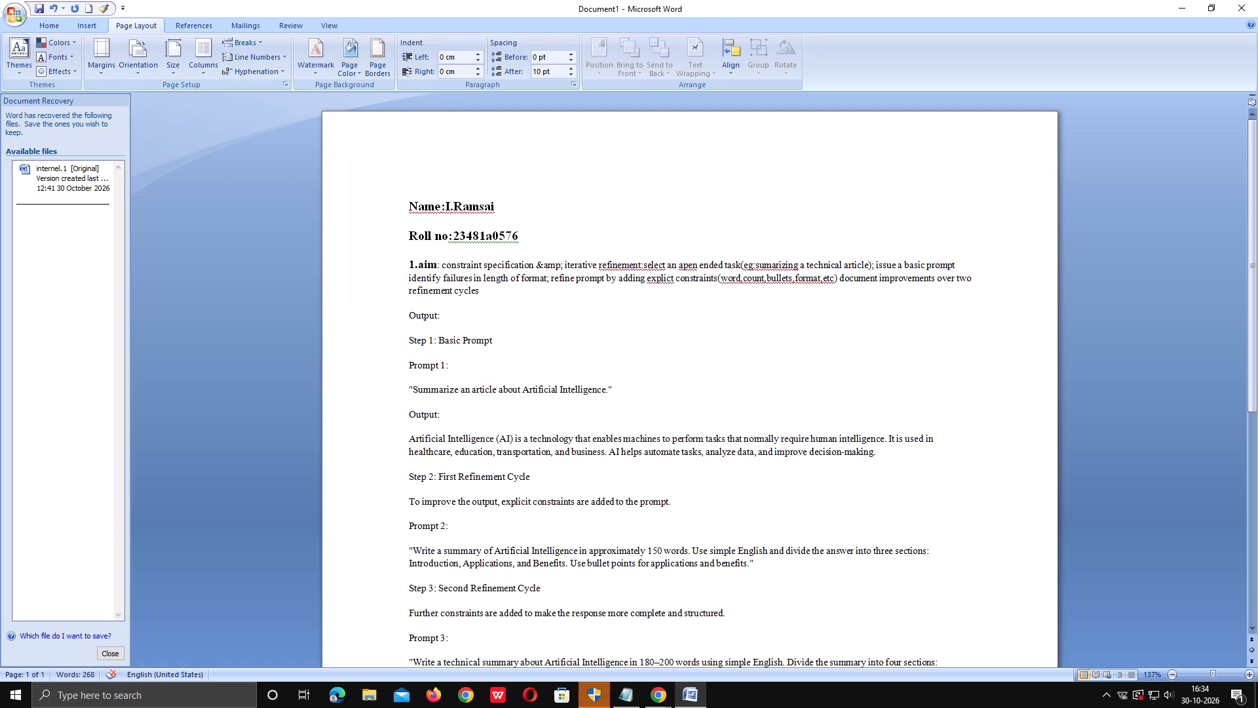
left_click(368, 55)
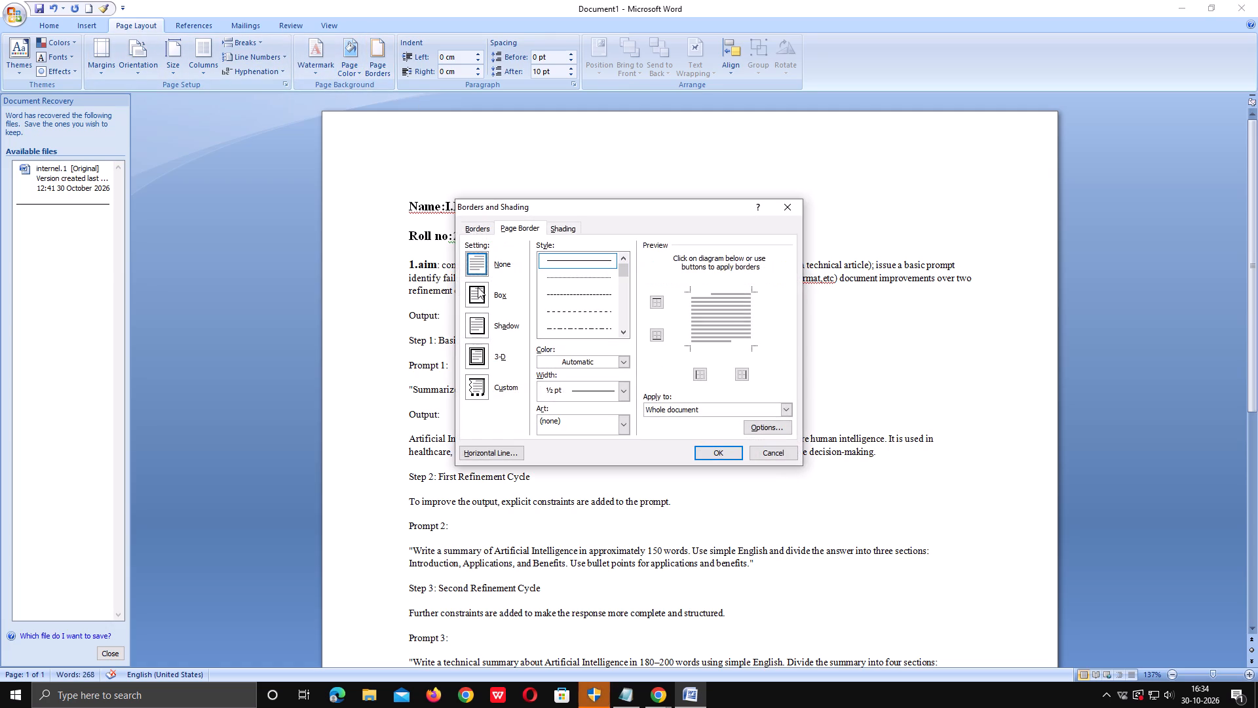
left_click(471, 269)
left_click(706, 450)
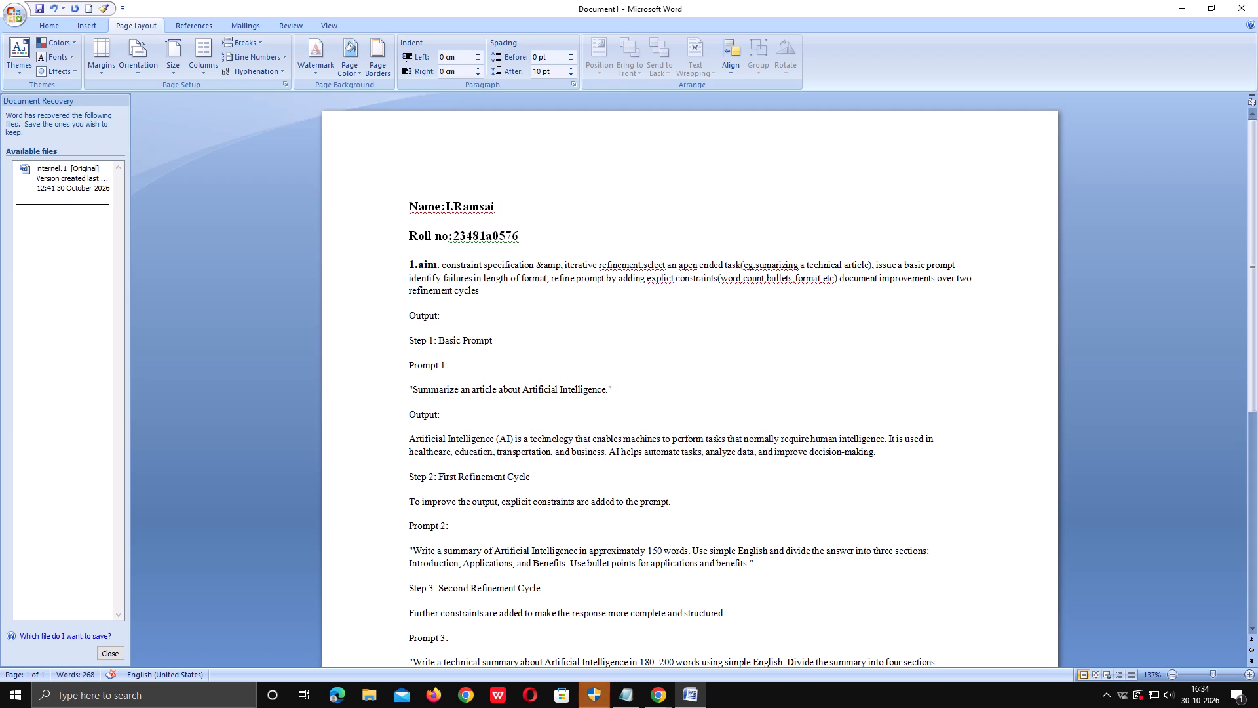
Add a Box page border to the whole document.
left_click(373, 68)
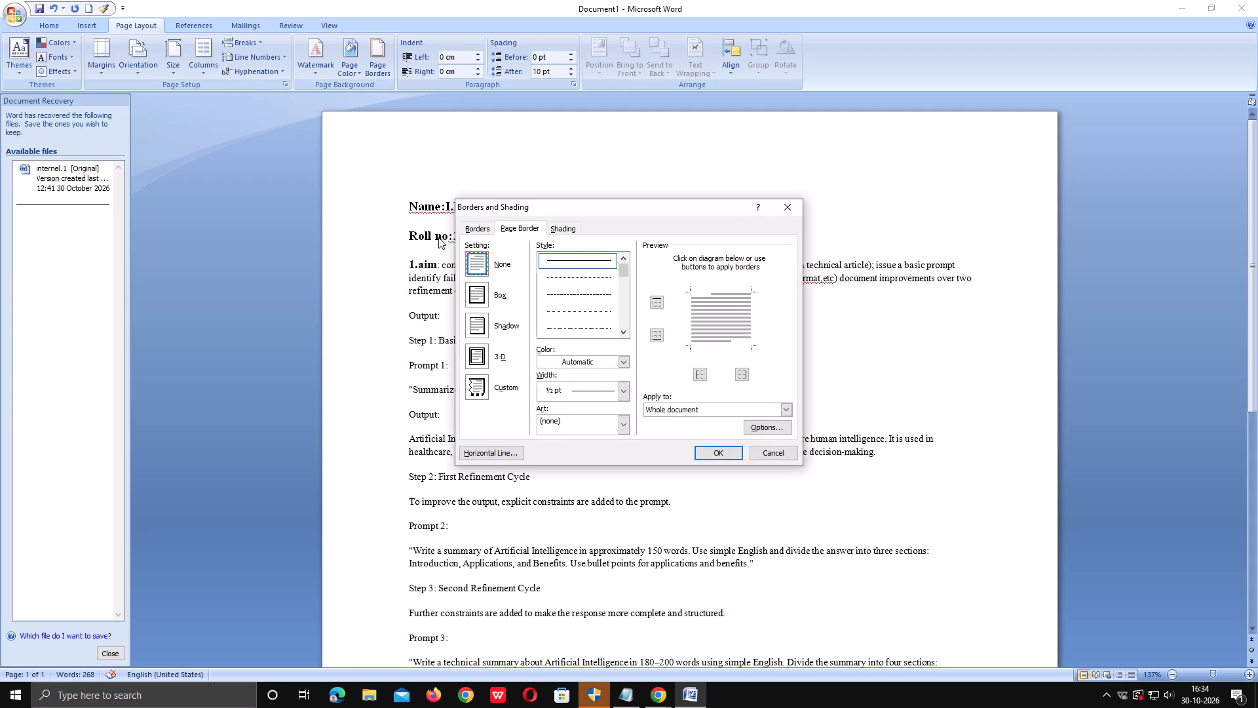
left_click(468, 299)
left_click(714, 456)
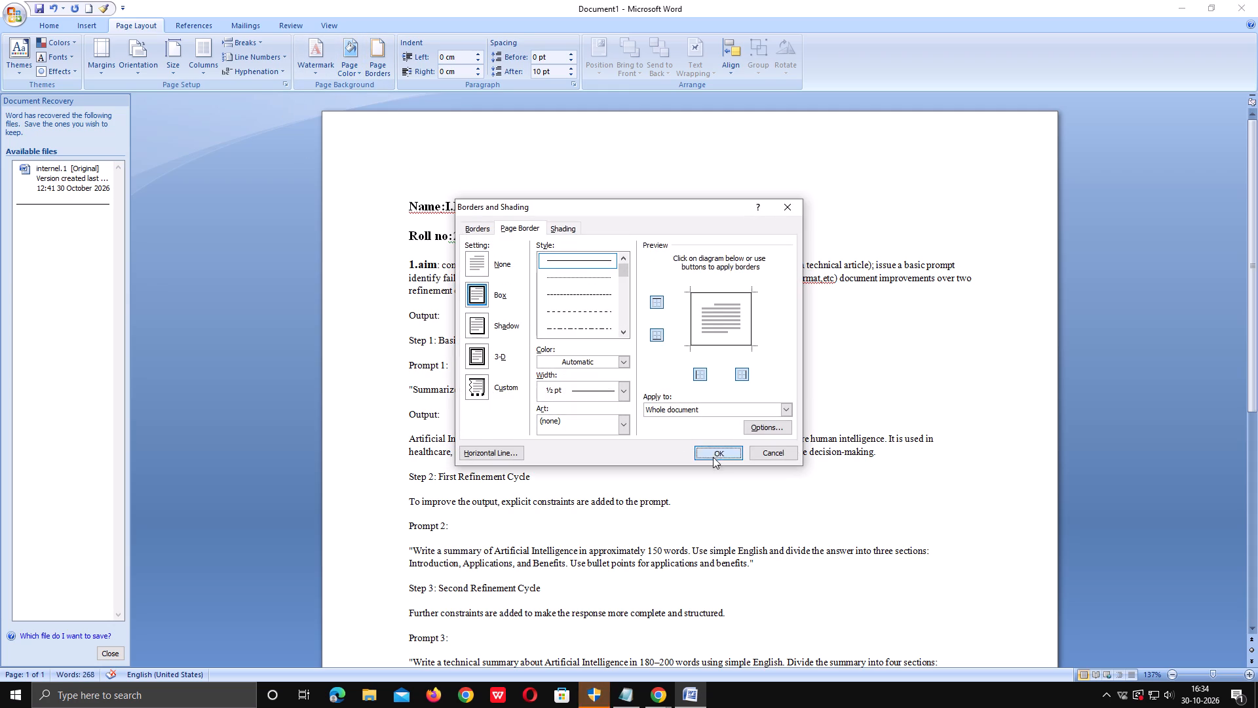
scroll(565, 340, "down", 5)
scroll(565, 340, "up", 5)
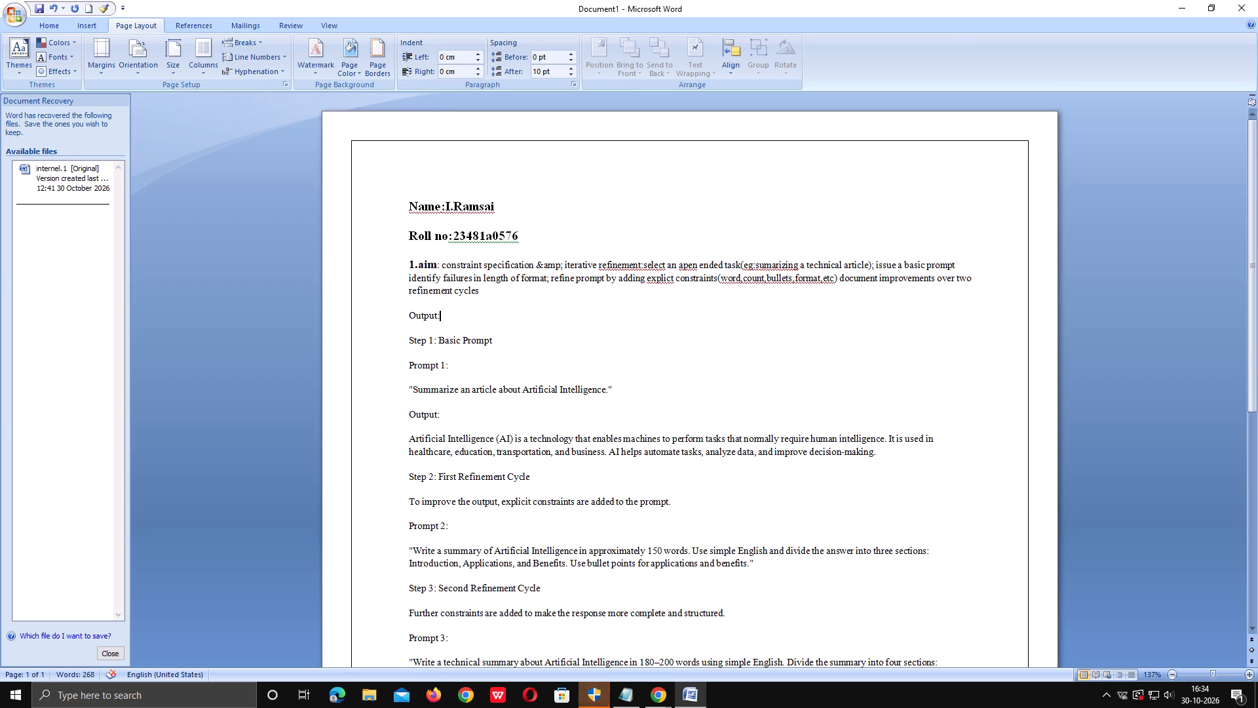
scroll(562, 340, "down", 10)
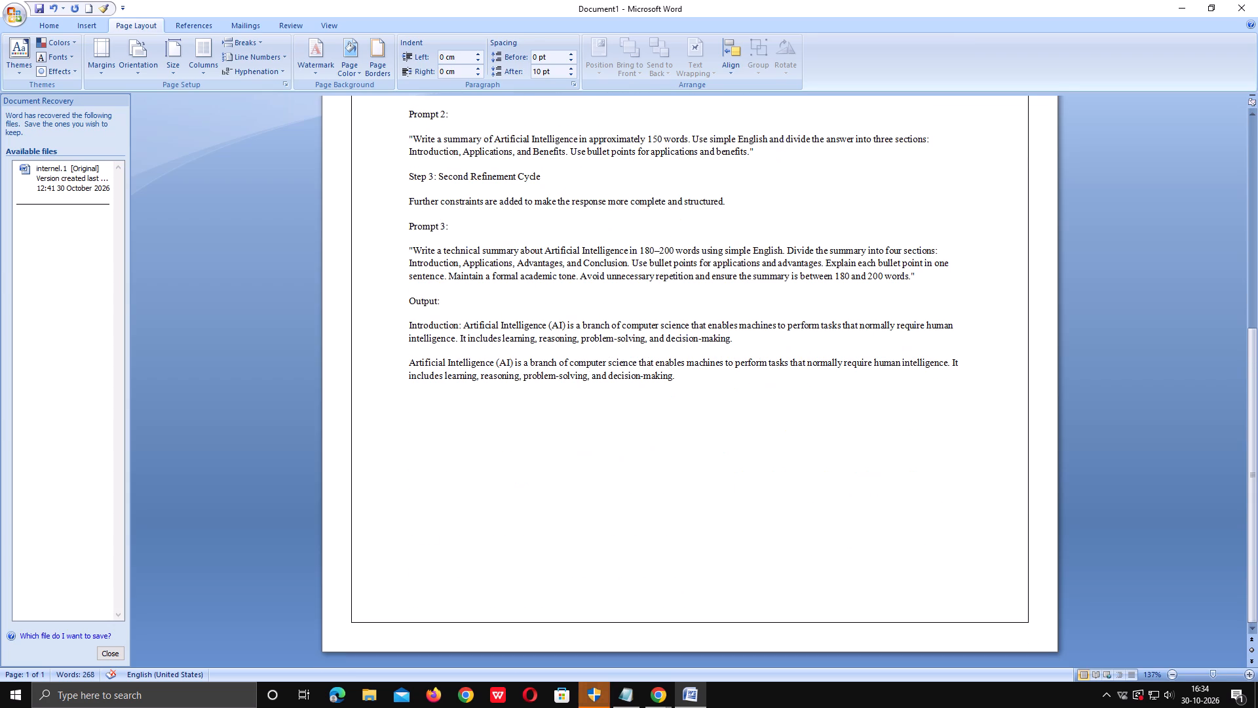
scroll(562, 340, "down", 4)
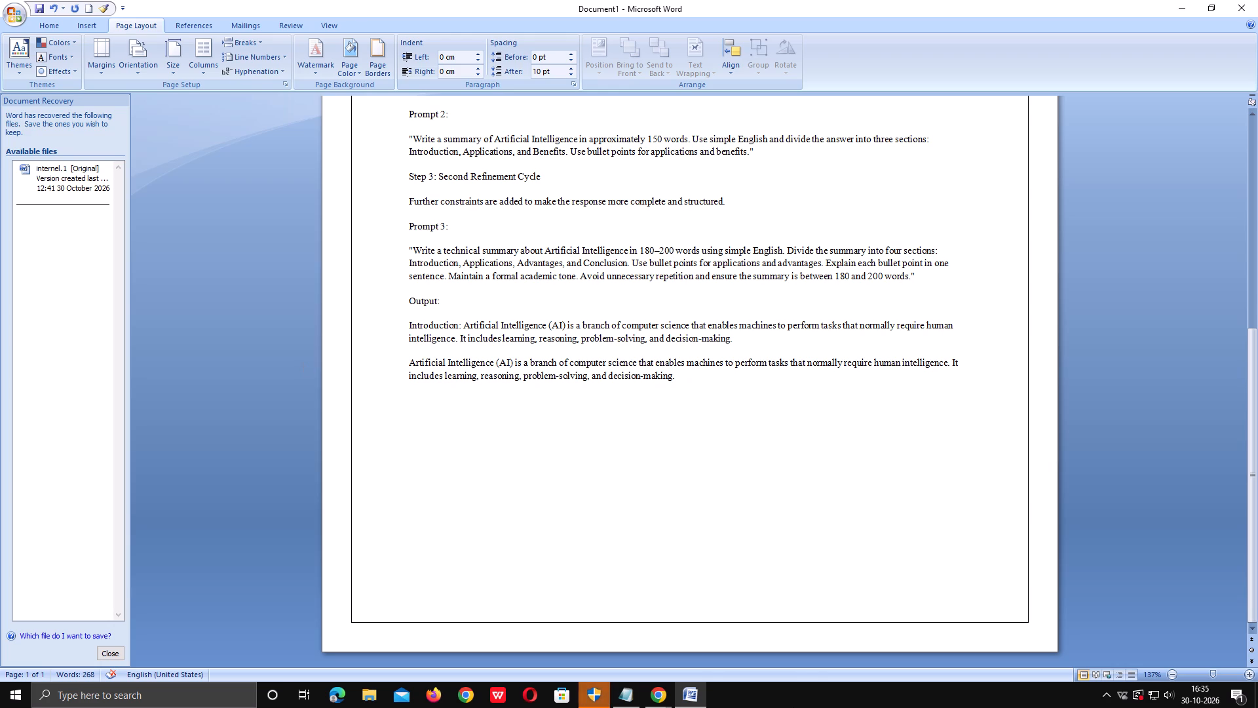
left_click(624, 696)
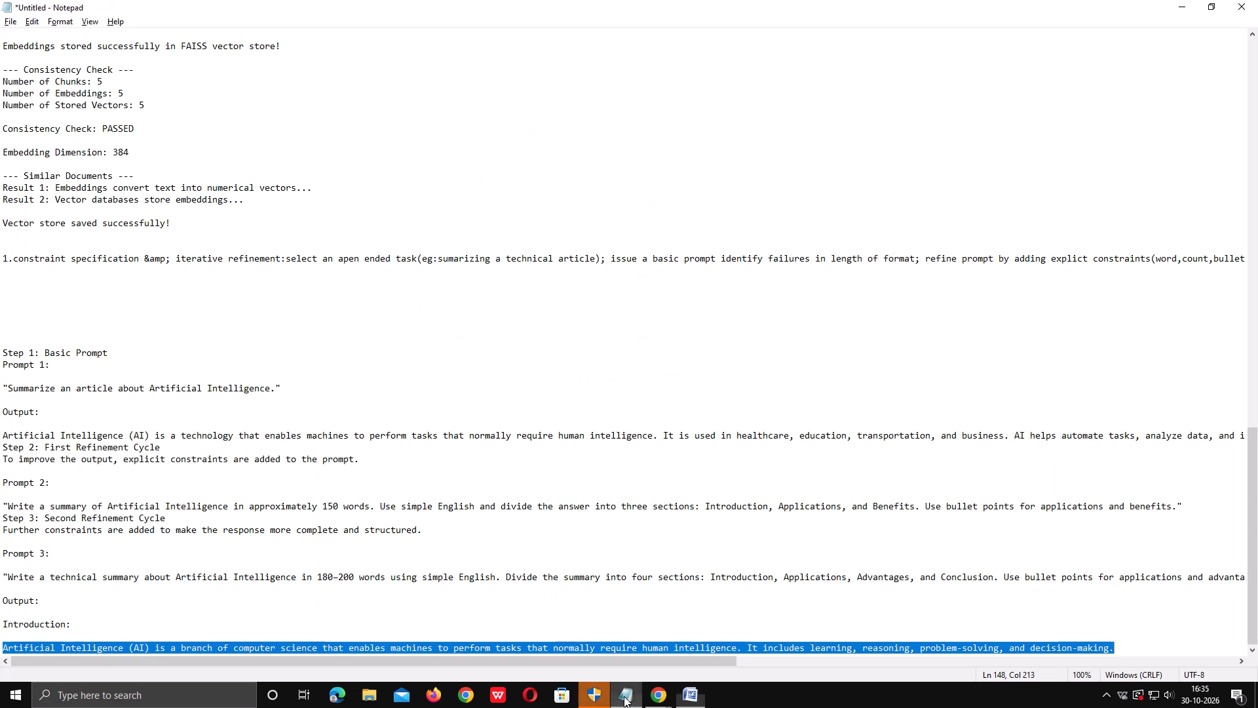
scroll(270, 518, "up", 3)
left_click(231, 448)
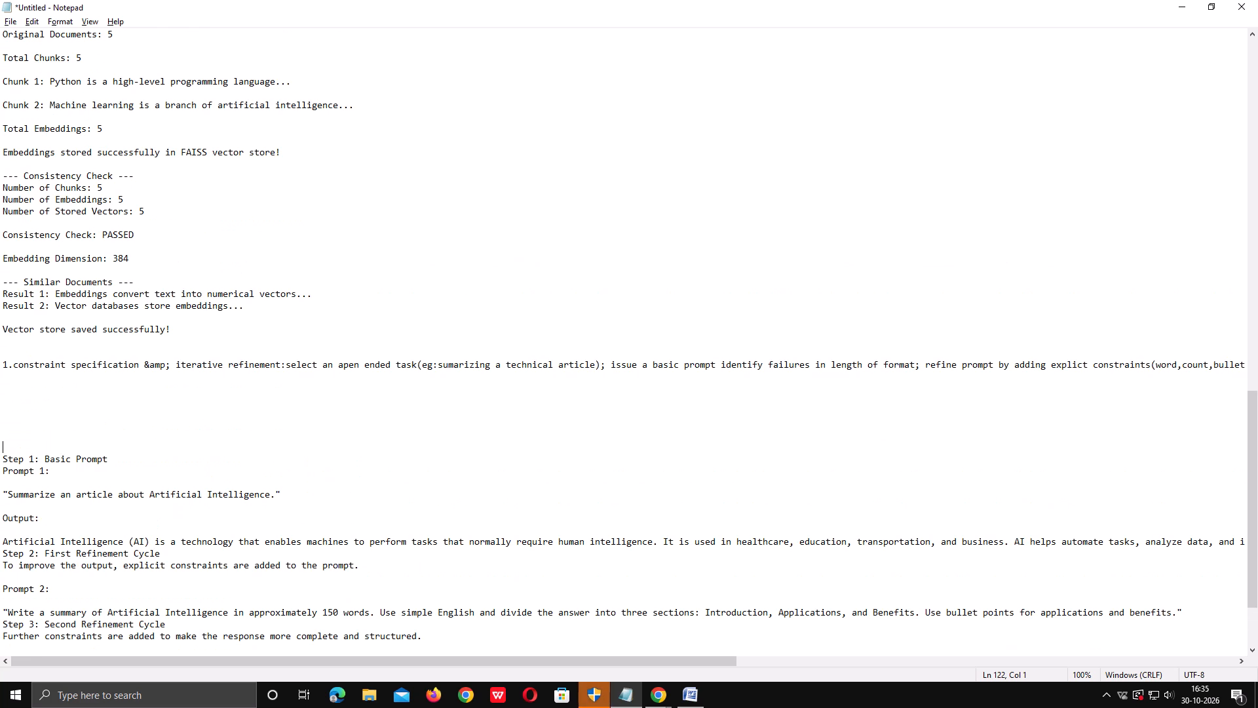
scroll(231, 448, "up", 20)
scroll(231, 448, "up", 20)
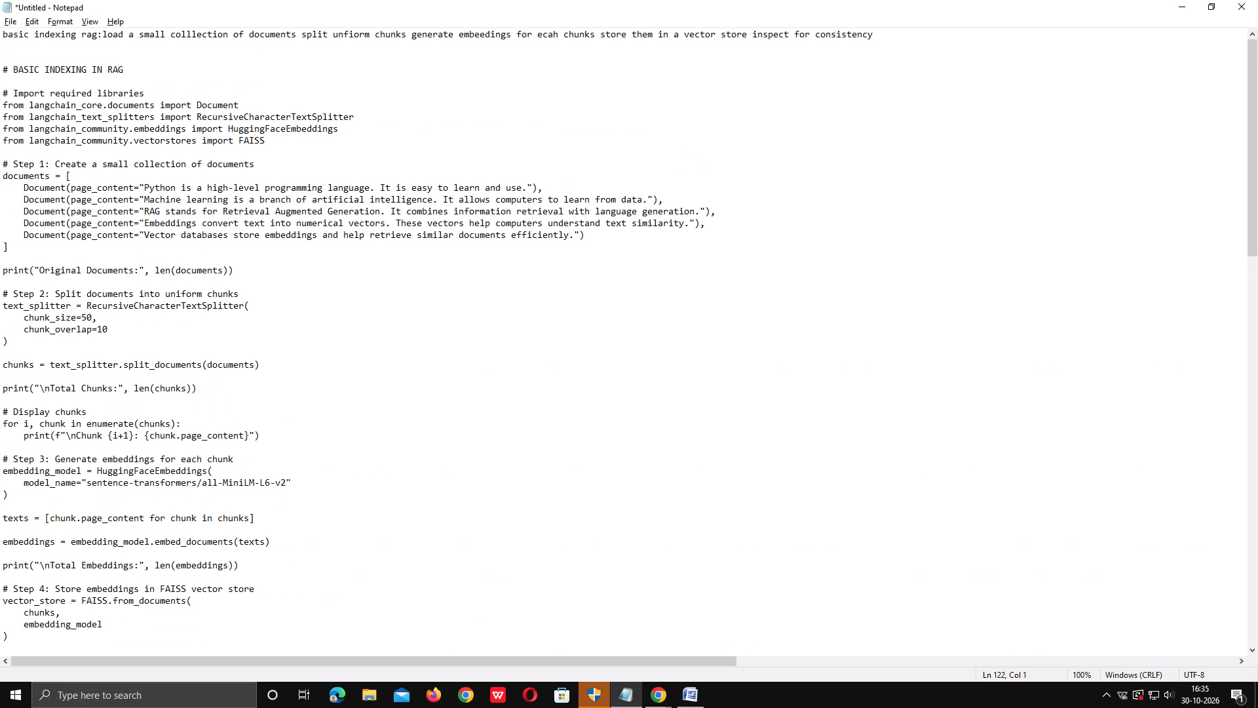
scroll(226, 444, "up", 9)
scroll(56, 143, "up", 2)
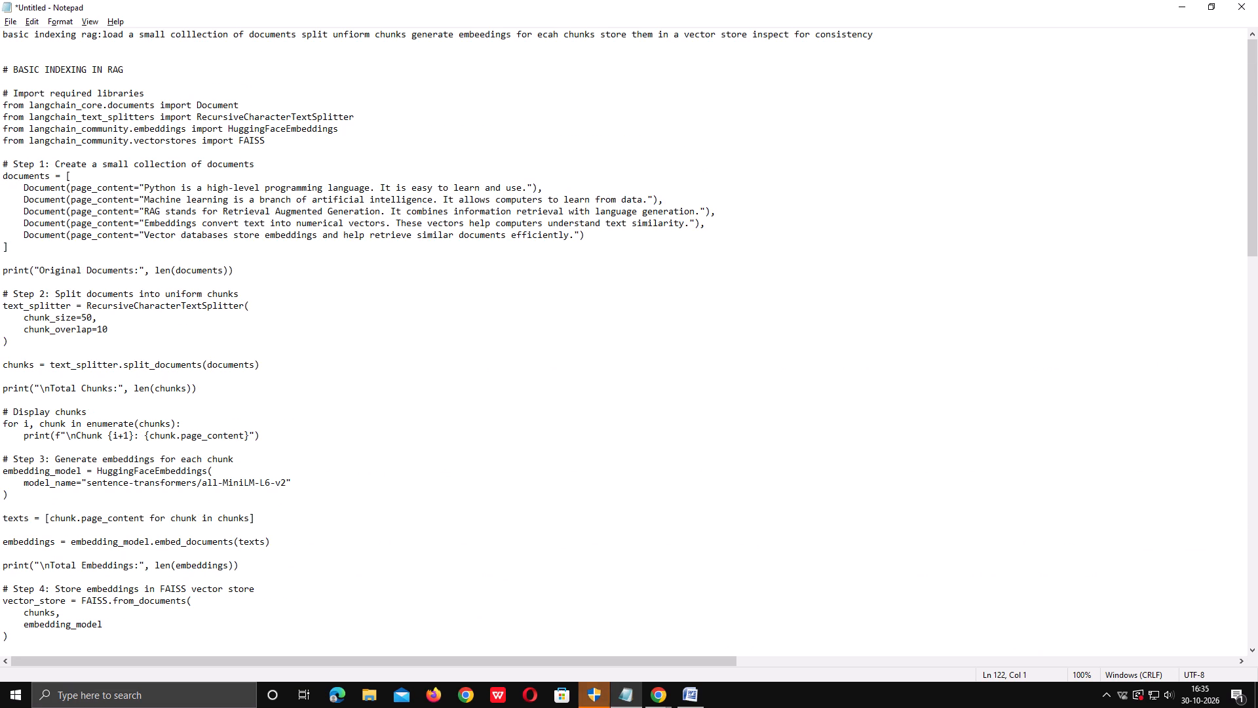
scroll(56, 143, "up", 3)
left_click_drag(1253, 49, 1250, 42)
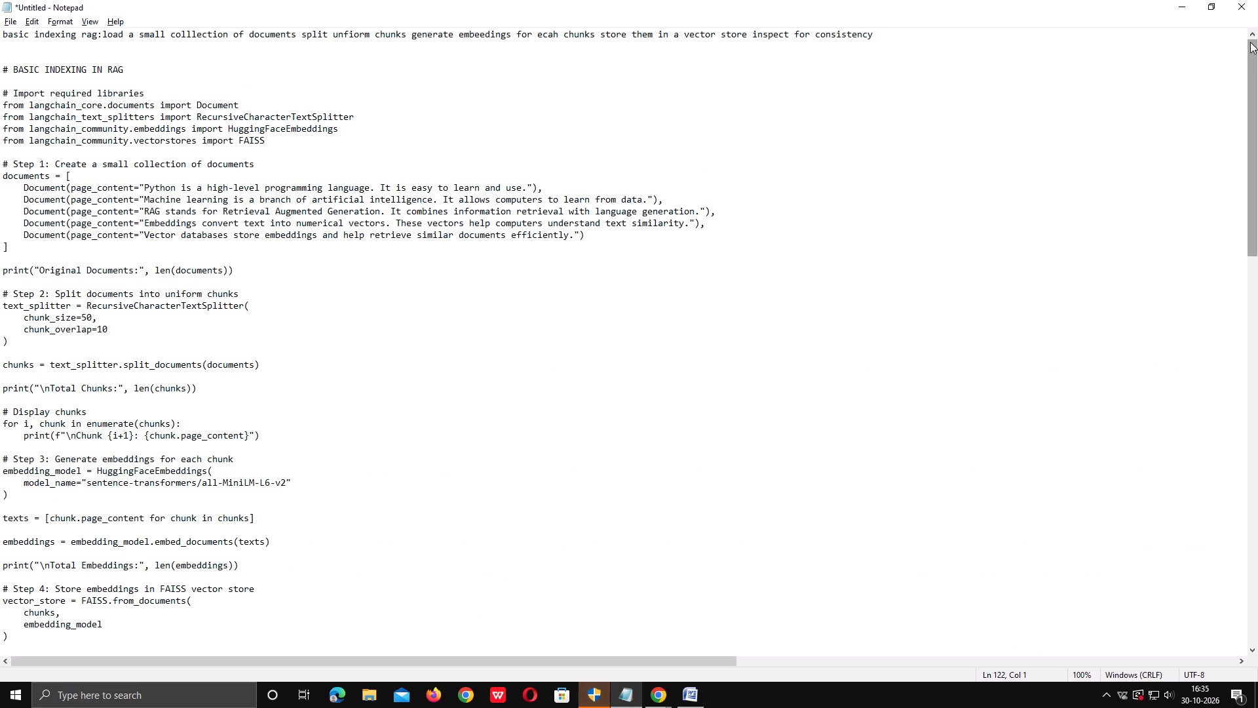
scroll(820, 106, "down", 15)
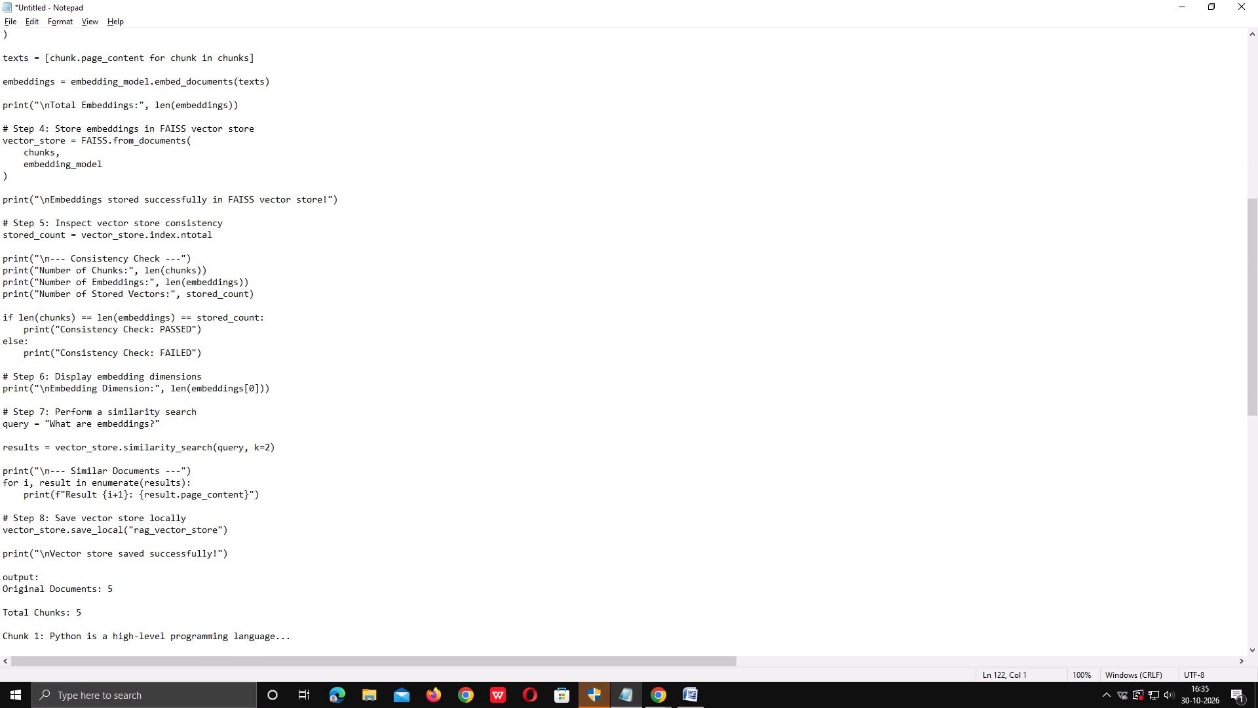
scroll(820, 106, "down", 14)
scroll(820, 106, "down", 16)
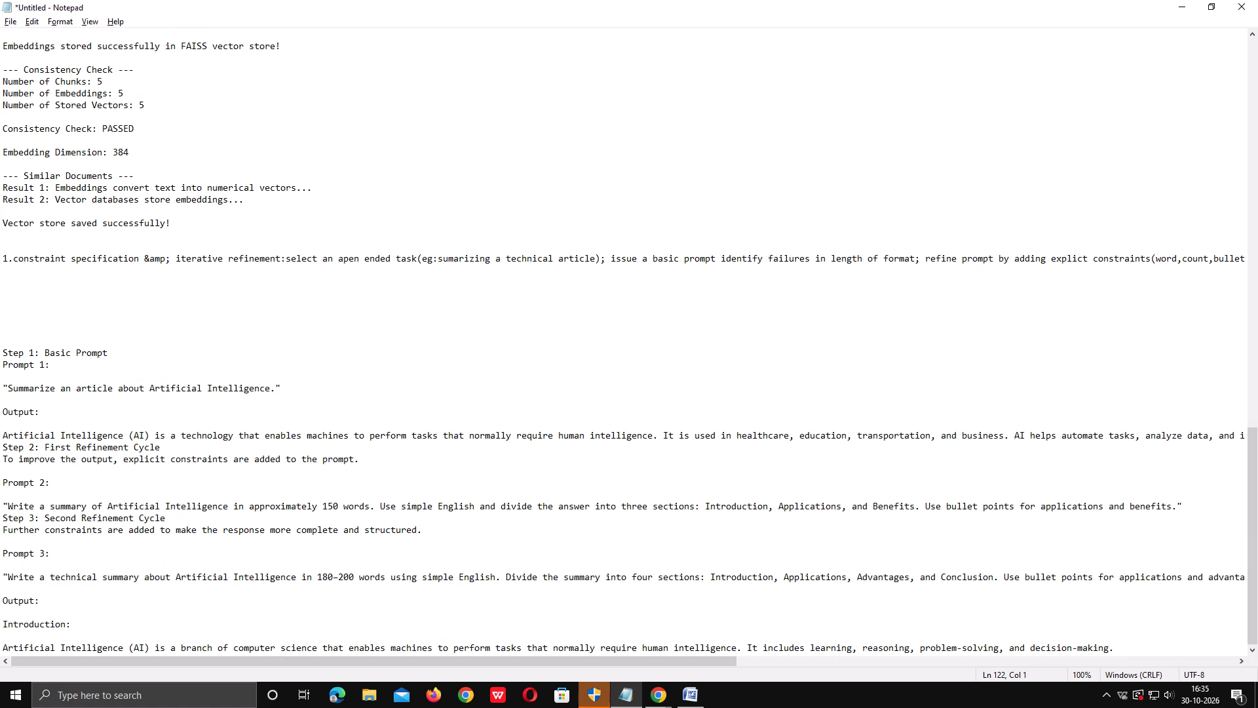
scroll(820, 106, "down", 4)
scroll(824, 121, "up", 17)
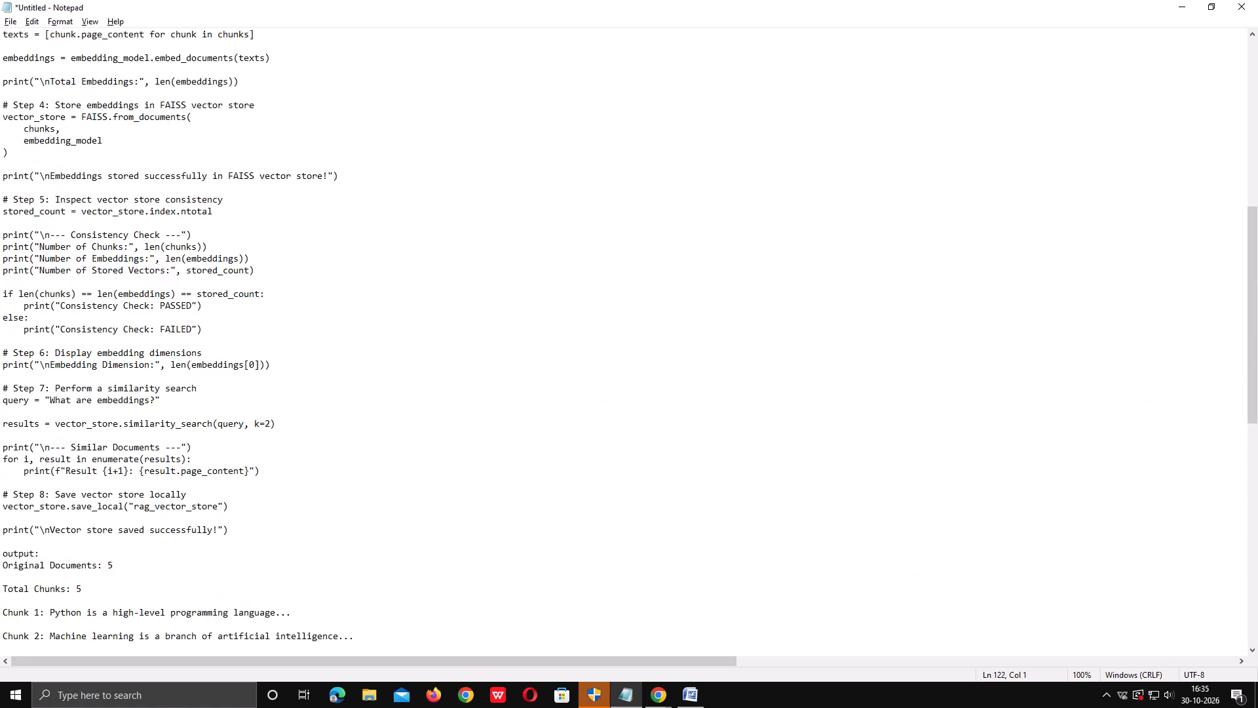
scroll(824, 121, "up", 15)
scroll(828, 119, "up", 12)
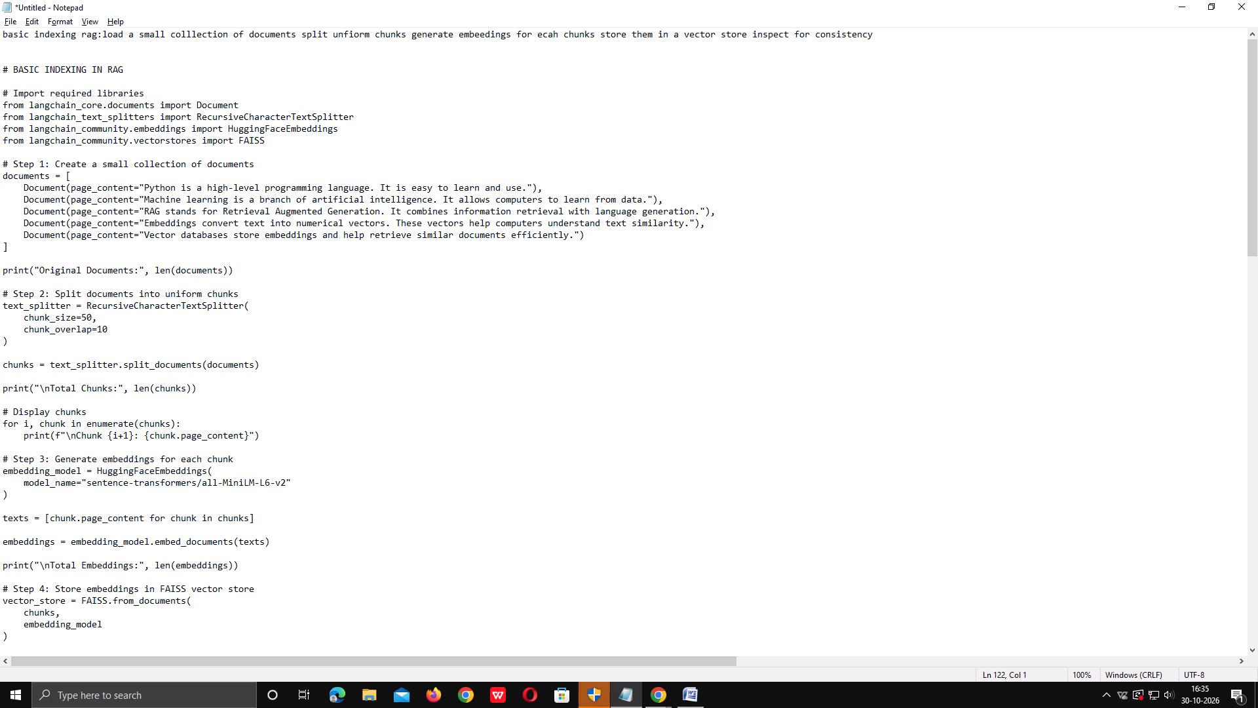
triple_click(2, 35)
double_click(2, 35)
double_click(2, 35)
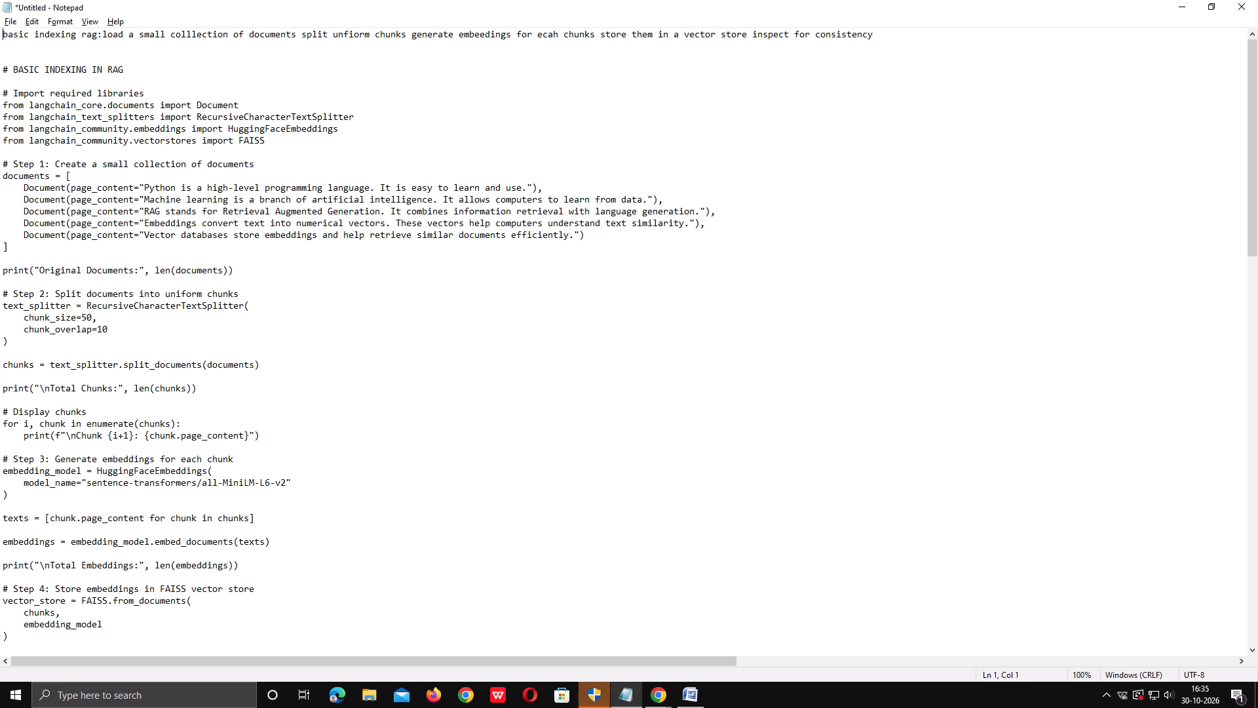
left_click(2, 35)
left_click_drag(2, 35, 634, 20)
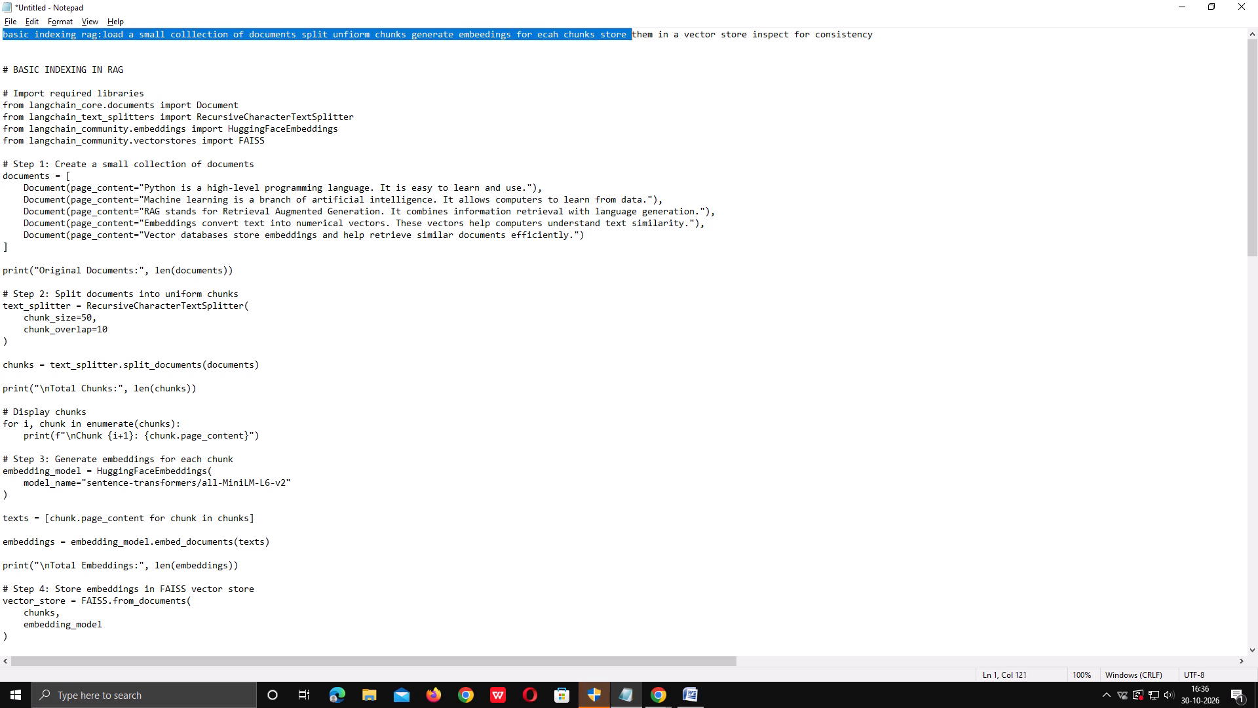
left_click_drag(634, 20, 866, 18)
left_click(866, 18)
key("ctrl+c")
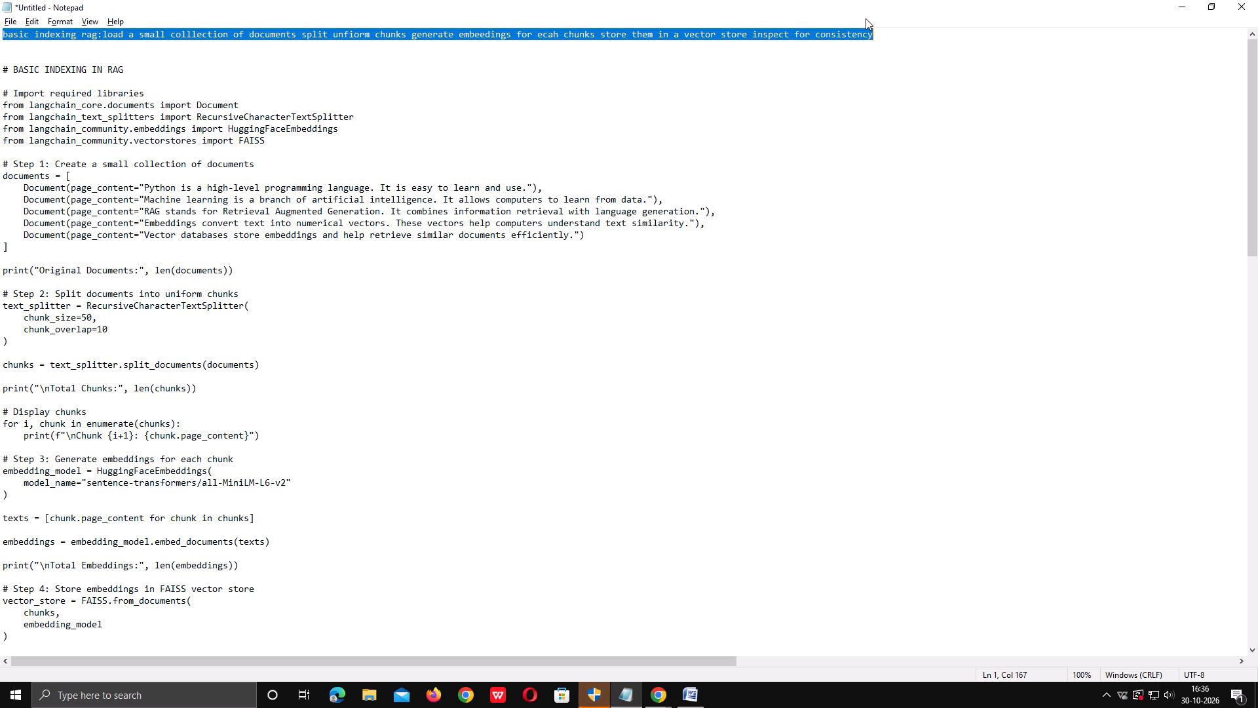
Switch back to Word and add a new last paragraph starting "2.Aim:" followed by the copied basic indexing question.
key("alt+Tab")
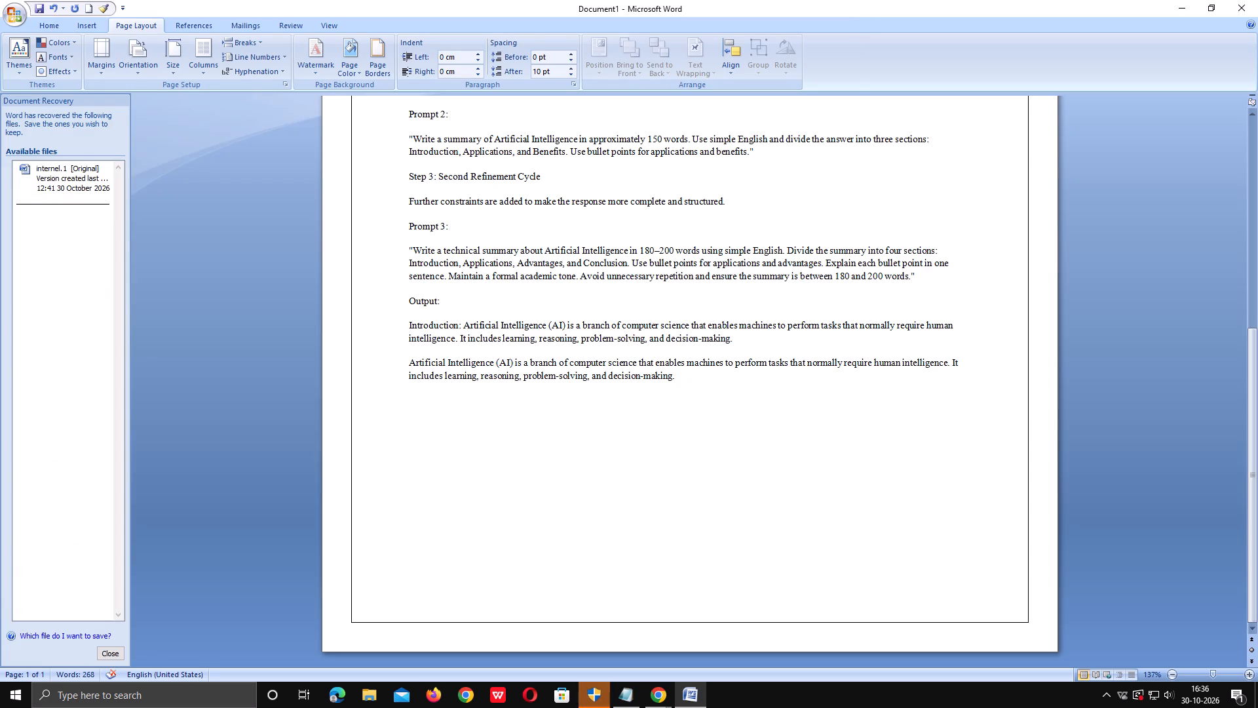
left_click(694, 389)
key("Return")
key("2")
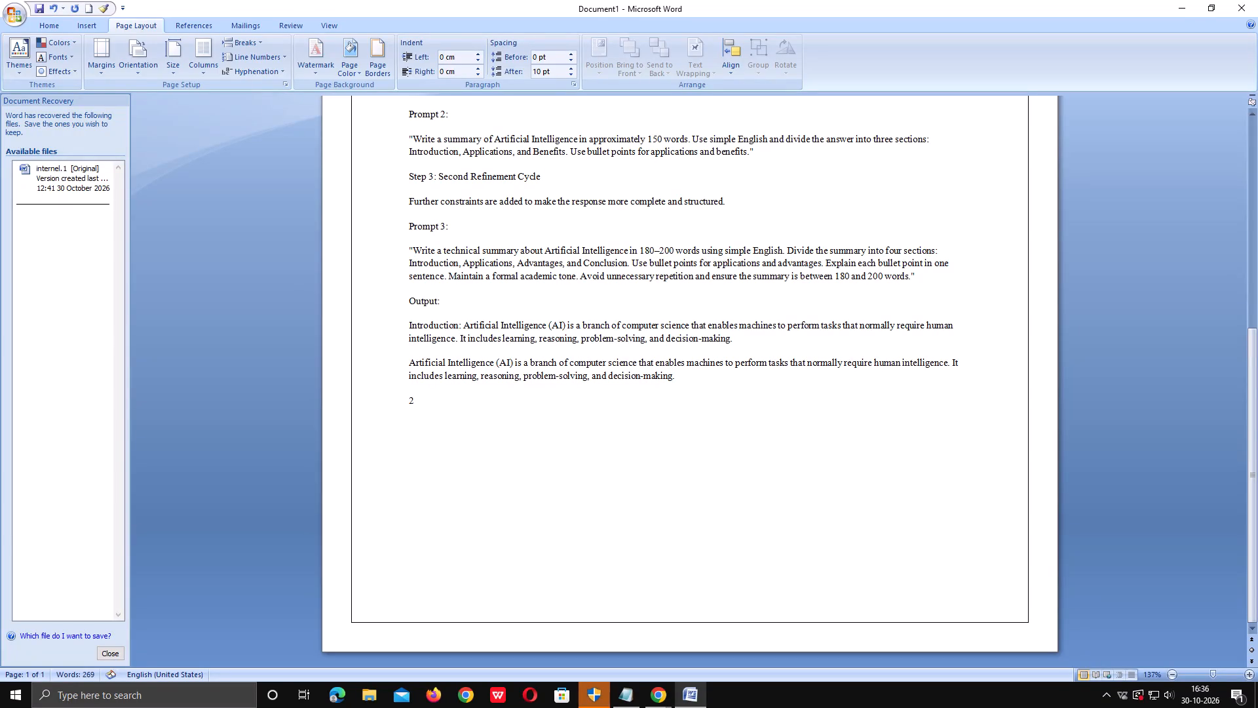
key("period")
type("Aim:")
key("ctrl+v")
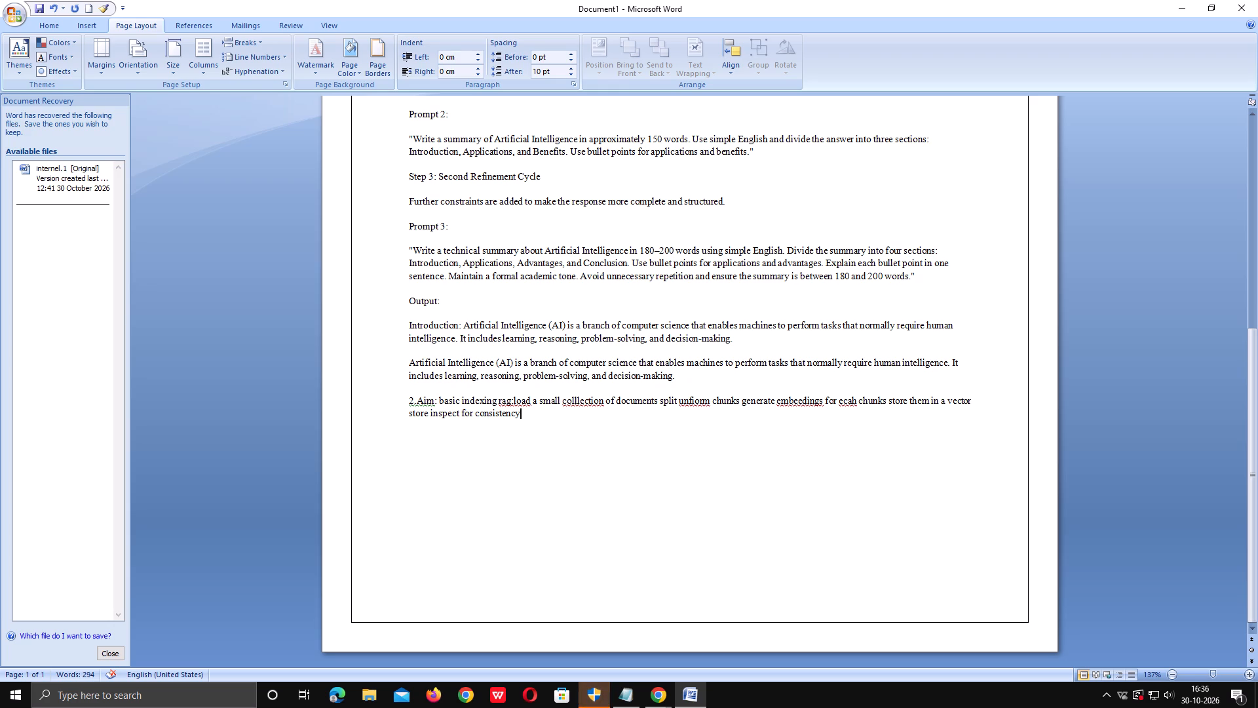
Make the whole "2.Aim:" paragraph bold.
left_click_drag(407, 399, 502, 422)
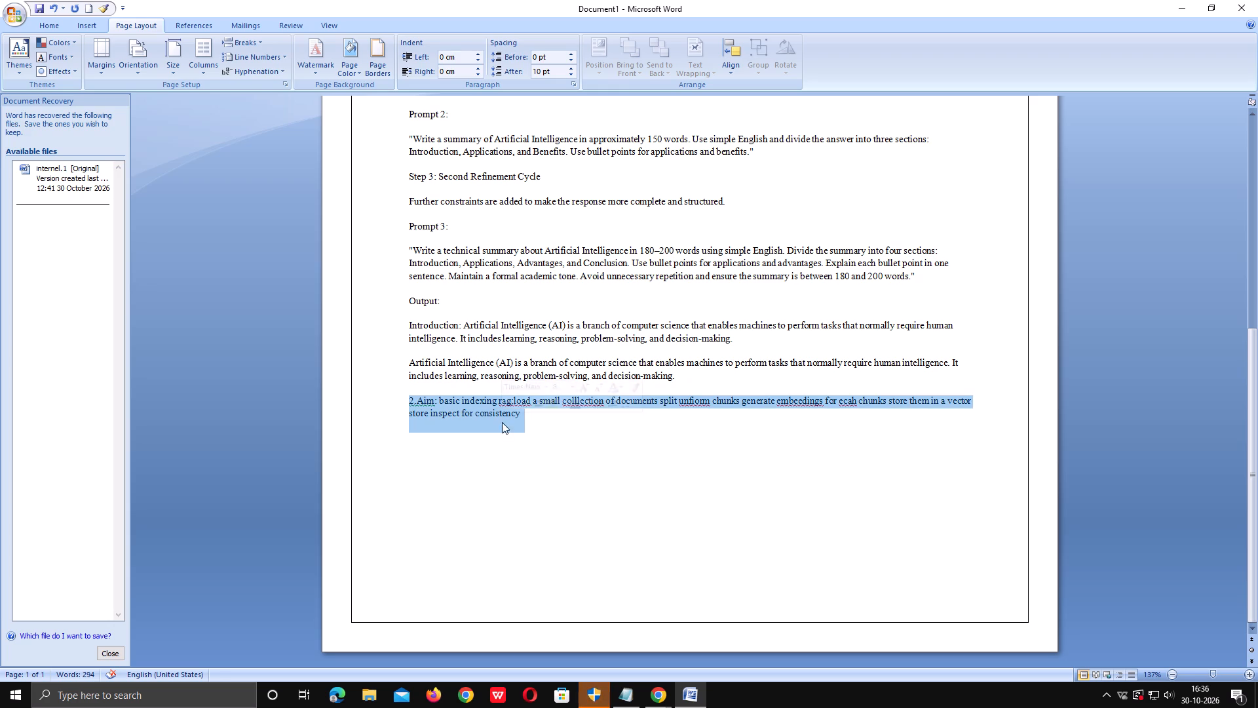
left_click(510, 404)
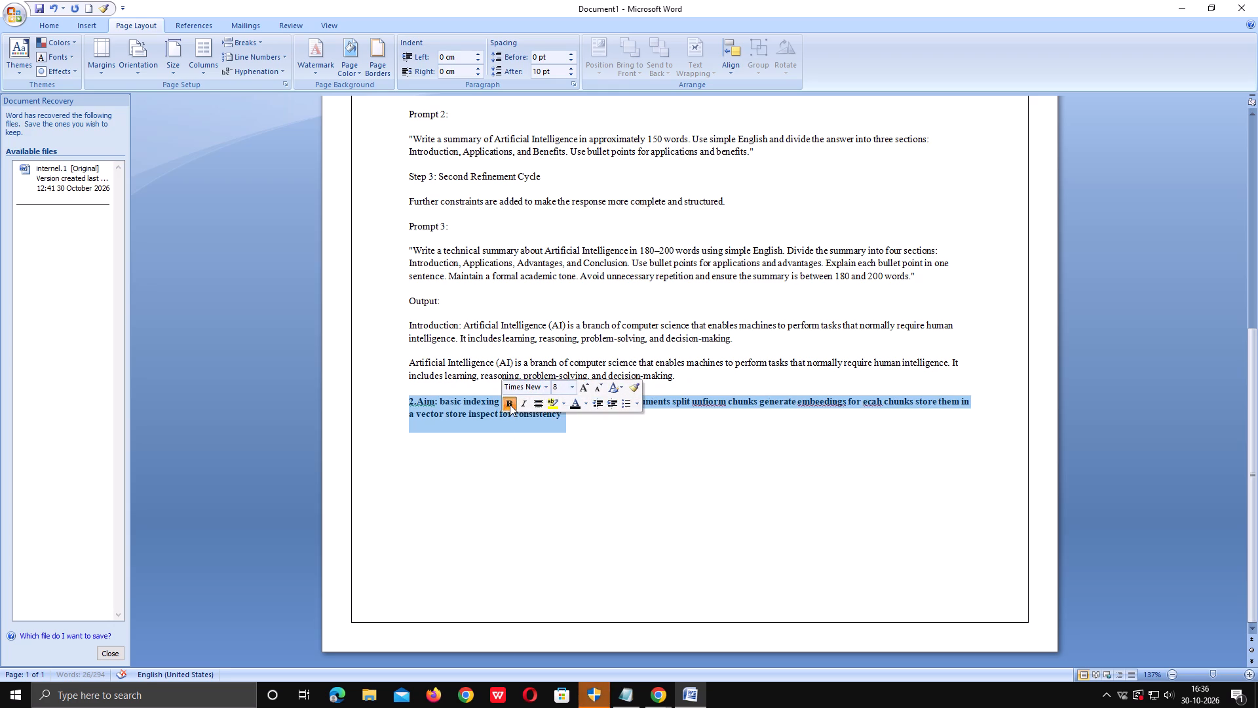
Add a new bold line reading "Program:" below the "2.Aim:" paragraph.
left_click(569, 418)
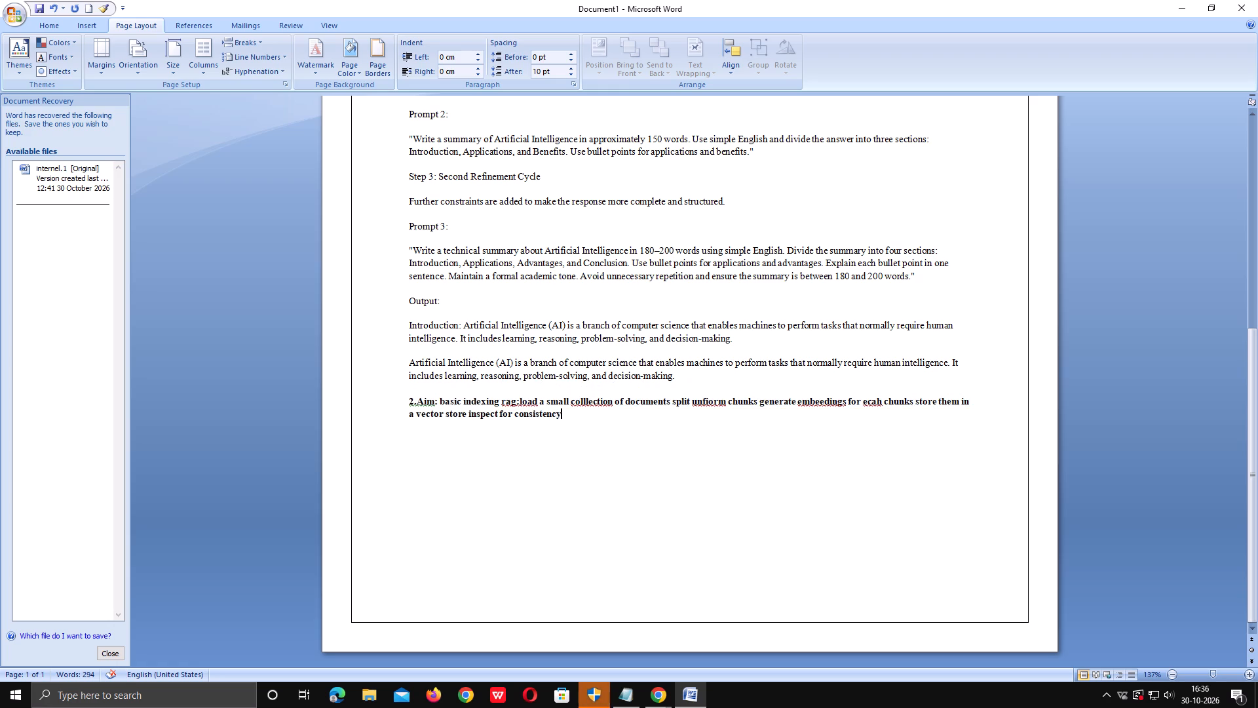
key("Return")
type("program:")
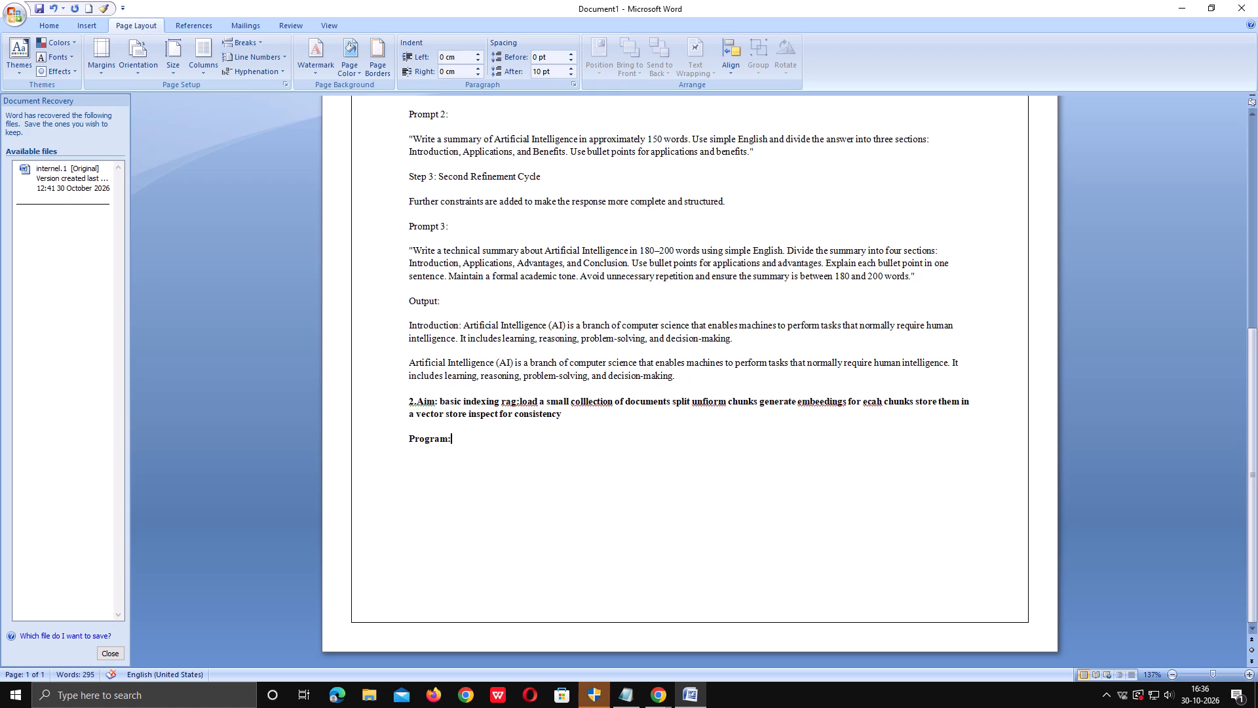
Switch to Notepad and copy the code from "# BASIC INDEXING IN RAG" through the final "Vector store saved successfully!" print line.
left_click(643, 700)
left_click(633, 700)
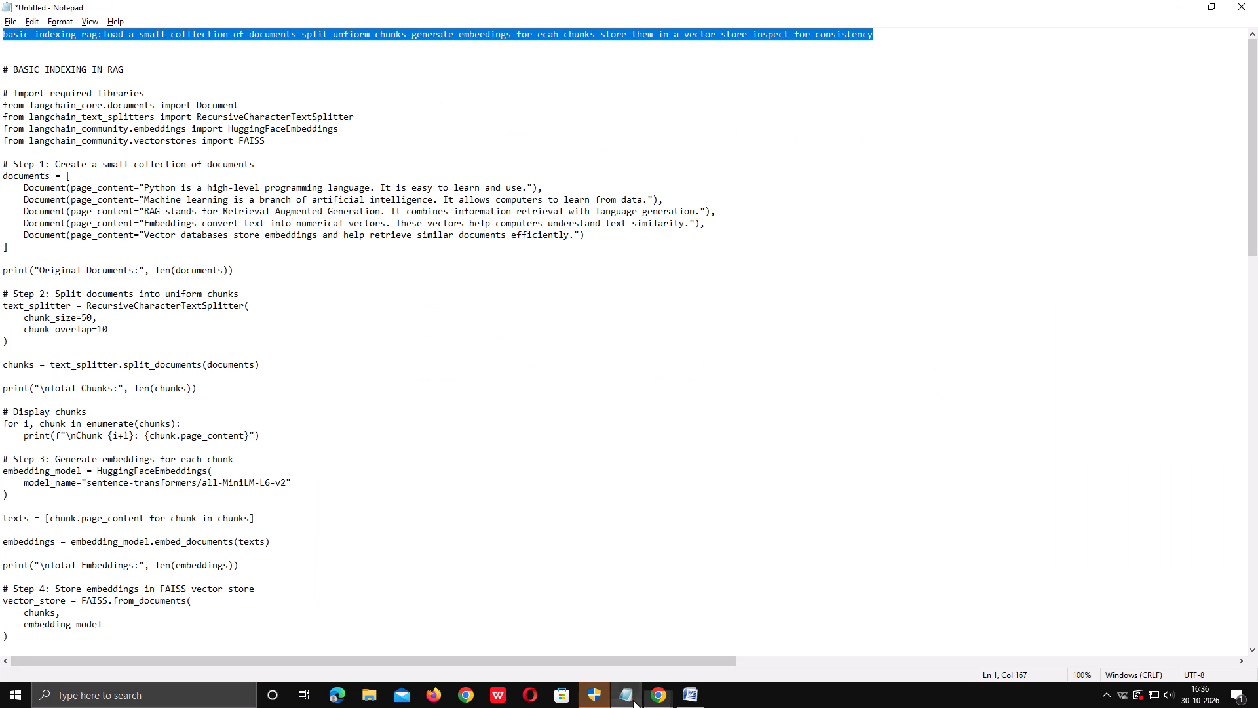
left_click(332, 438)
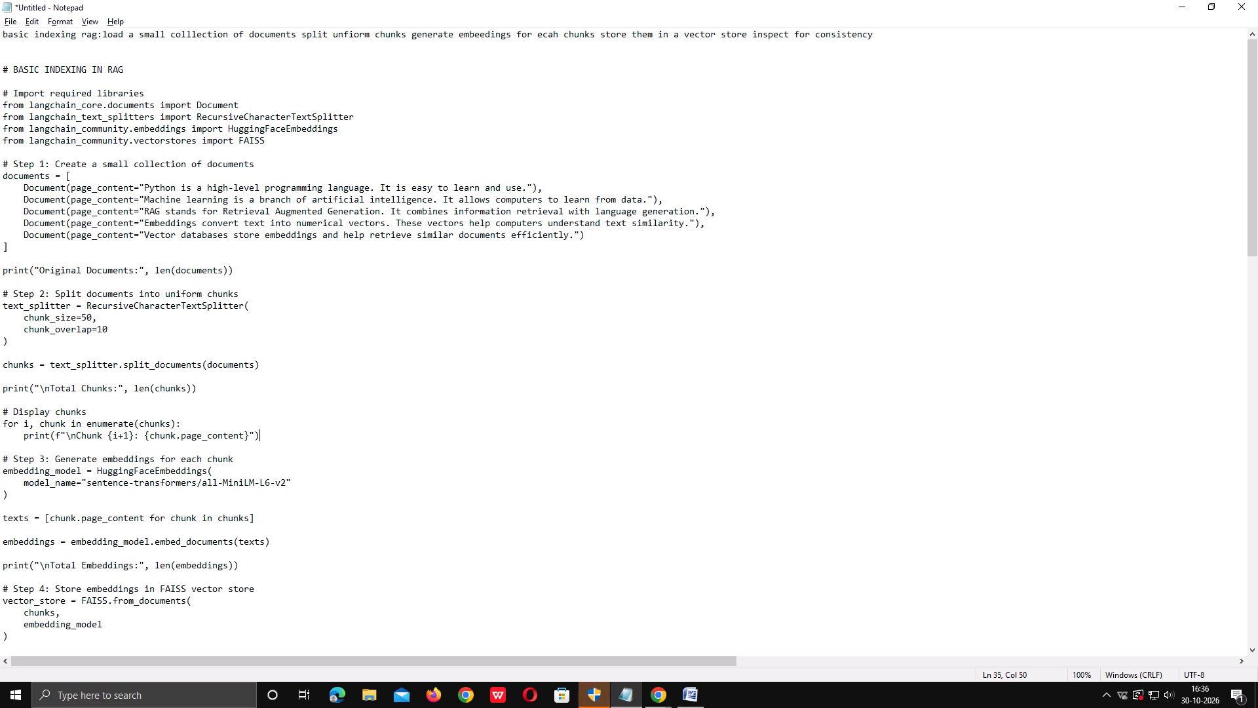
left_click_drag(3, 63, 108, 486)
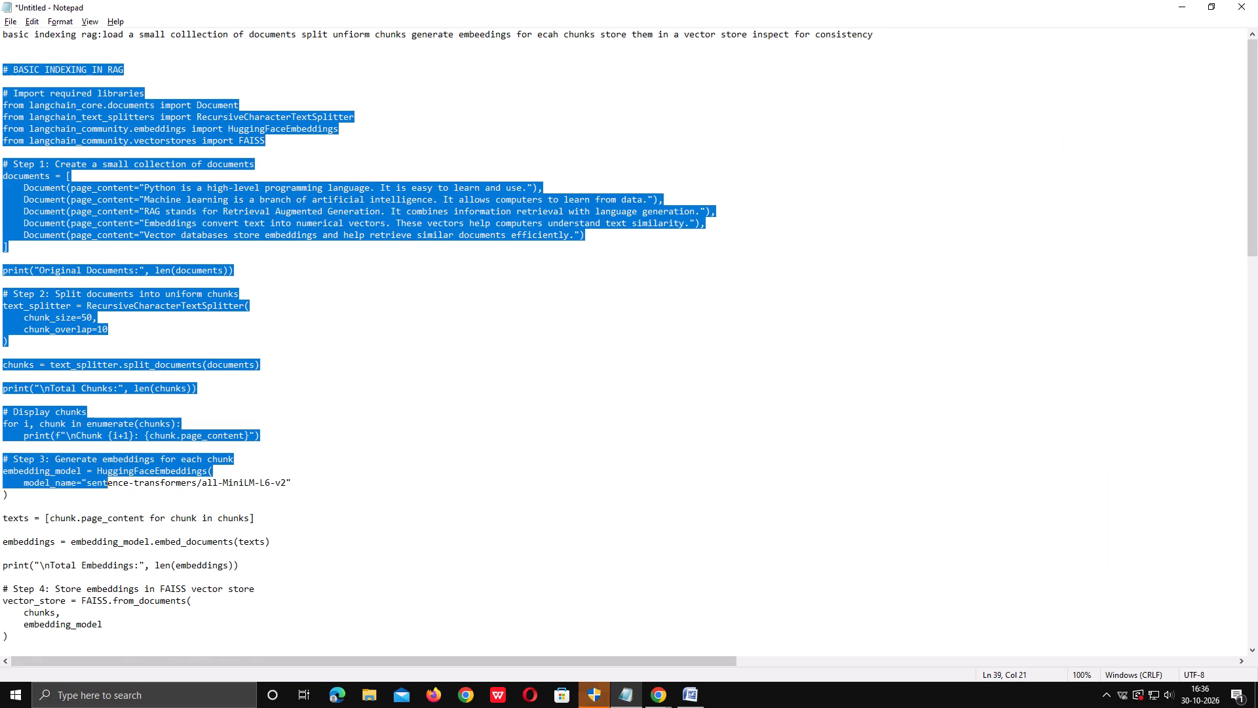
left_click_drag(108, 486, 86, 516)
scroll(106, 511, "down", 11)
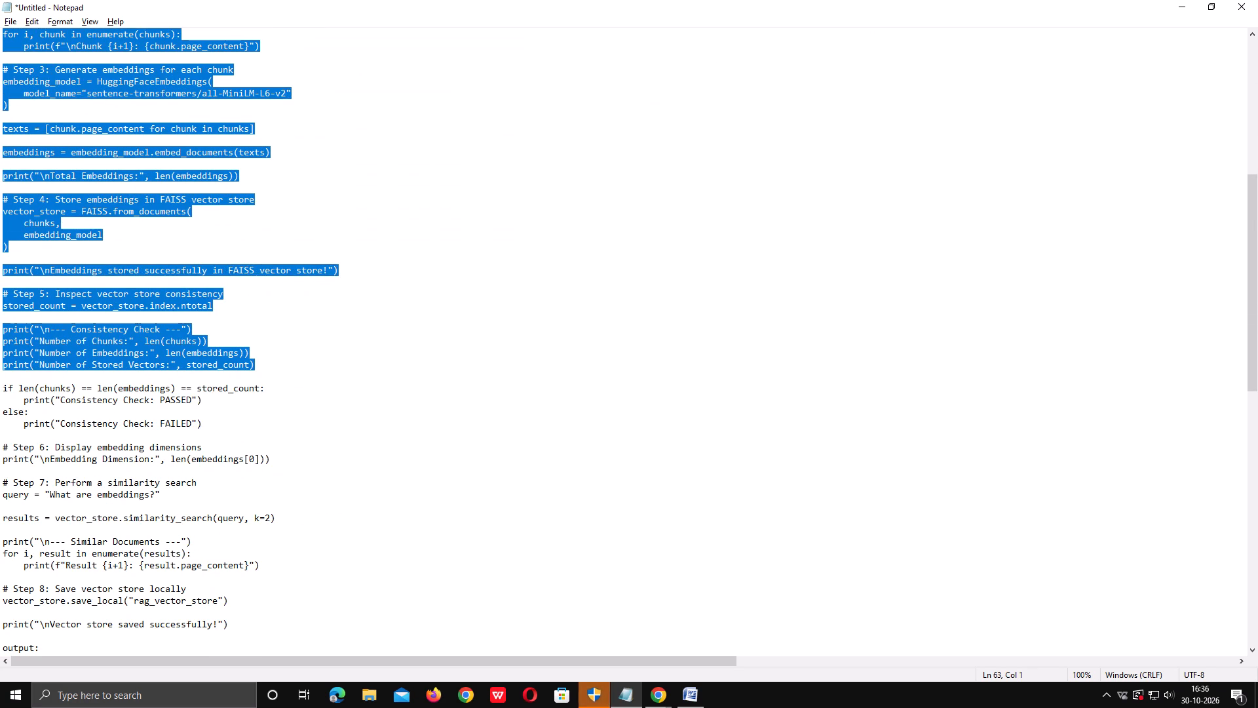
left_click_drag(86, 516, 109, 514)
scroll(104, 549, "down", 4)
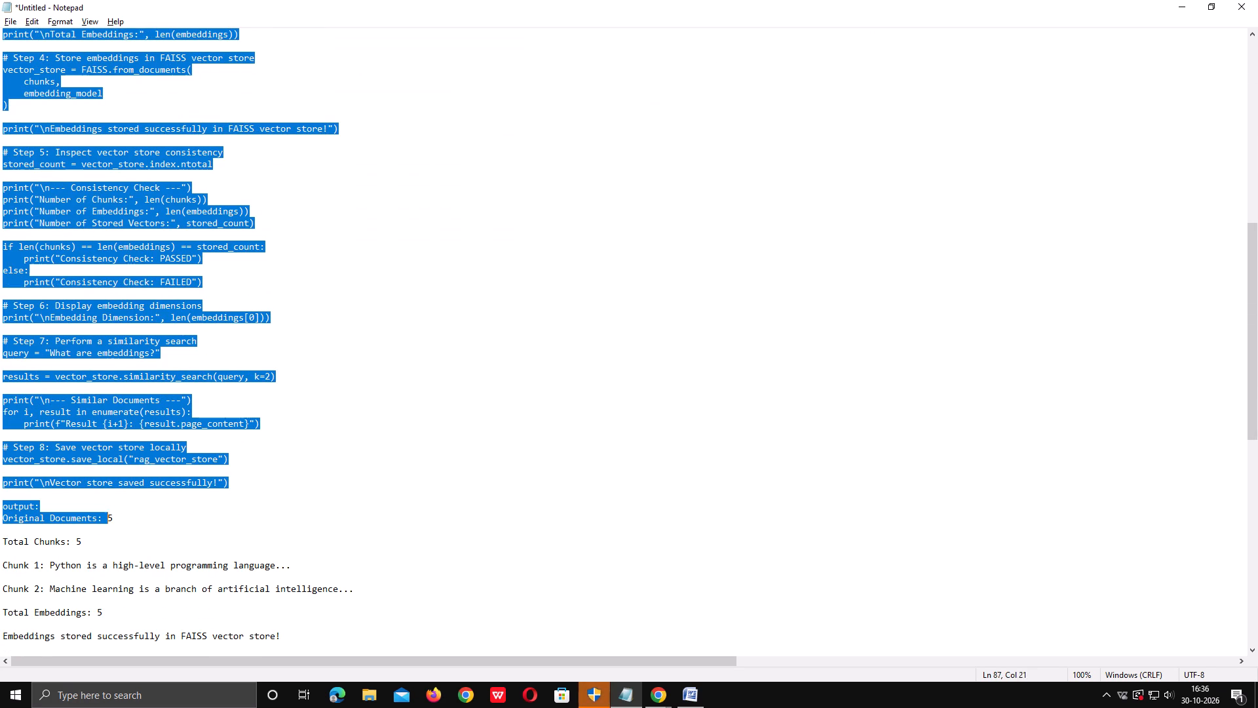
left_click_drag(109, 514, 233, 482)
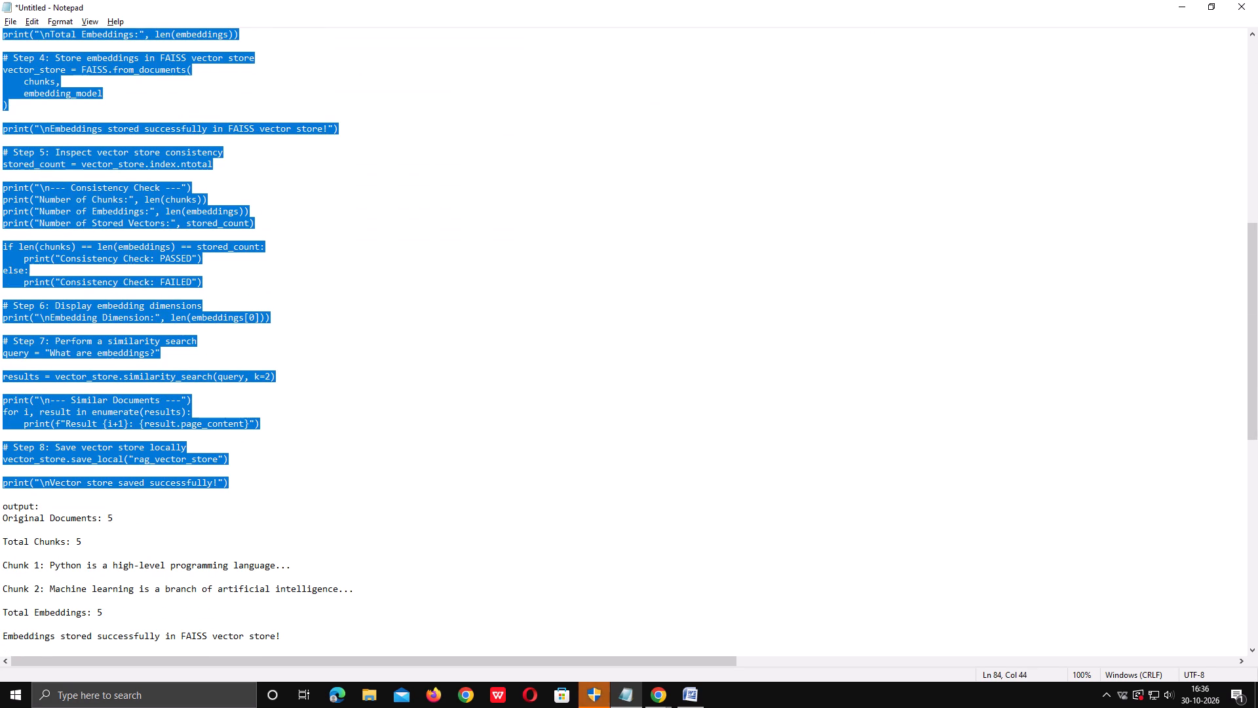
key("ctrl+c")
Switch back to Word and paste the copied code on a new line below "Program:".
key("alt+Tab")
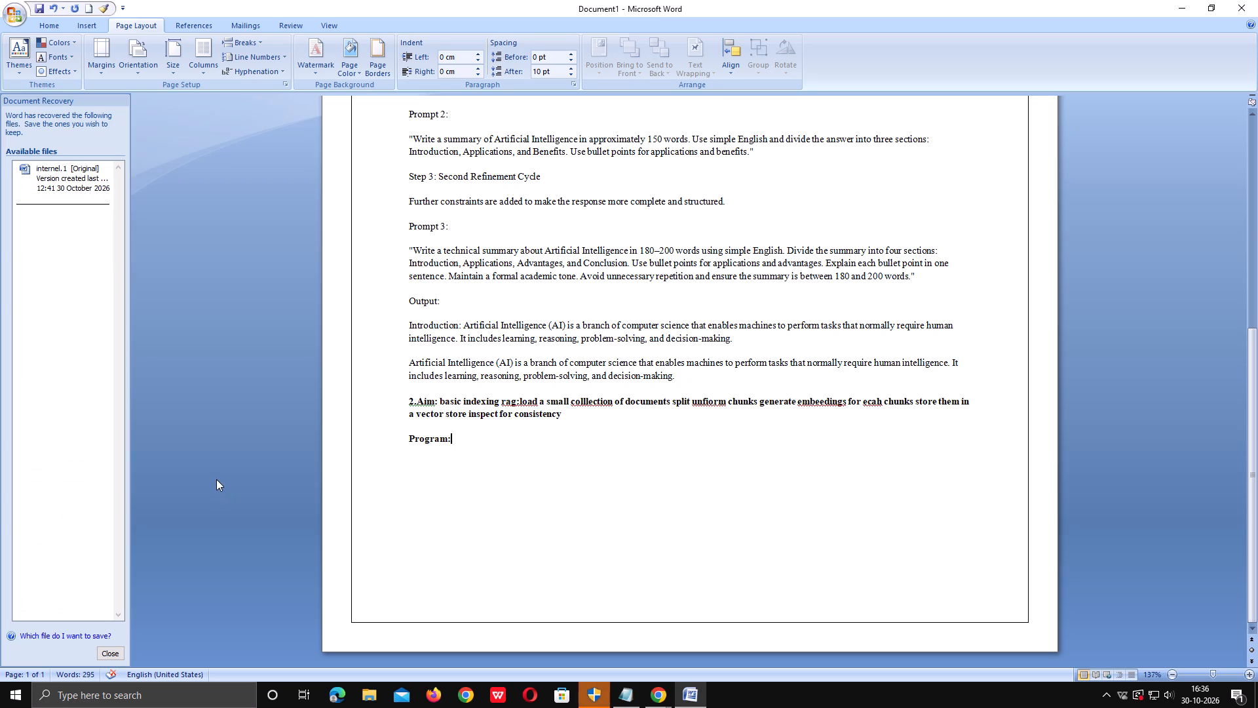
key("Return")
key("ctrl+v")
Format all the pasted code below "Program:" as Times New Roman, size 8, without bold.
scroll(427, 450, "up", 9)
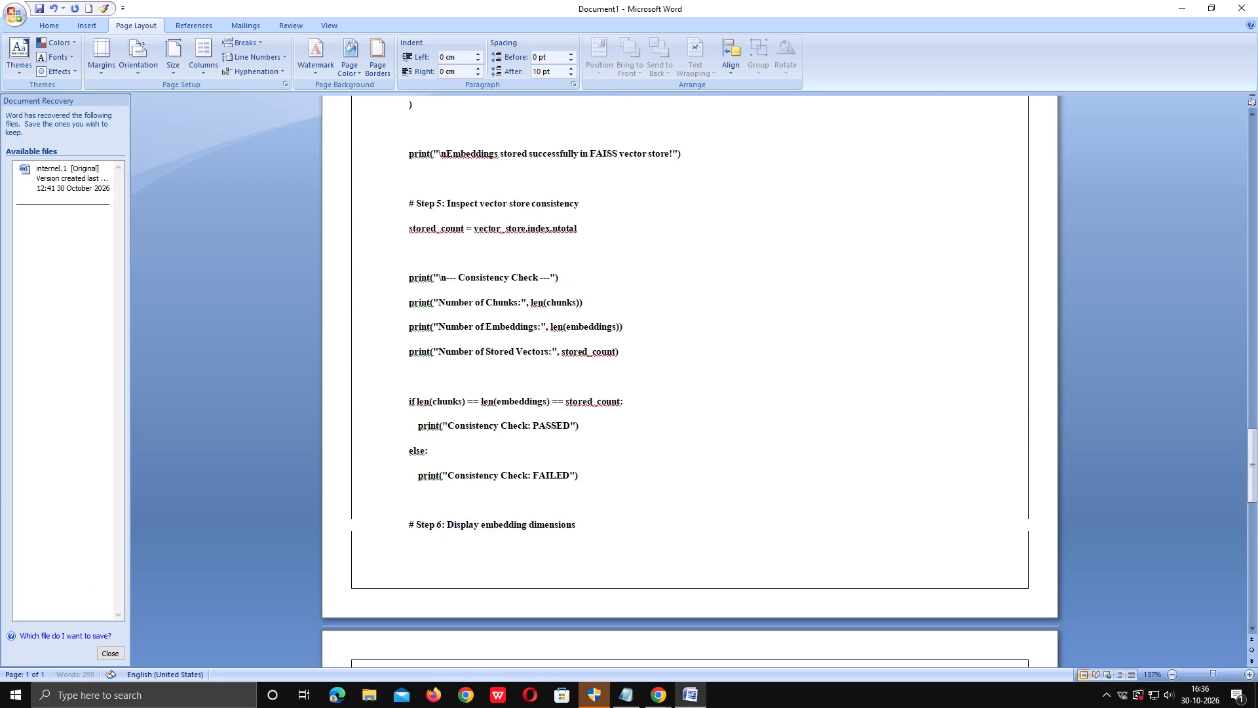
scroll(427, 450, "up", 20)
scroll(427, 450, "up", 20)
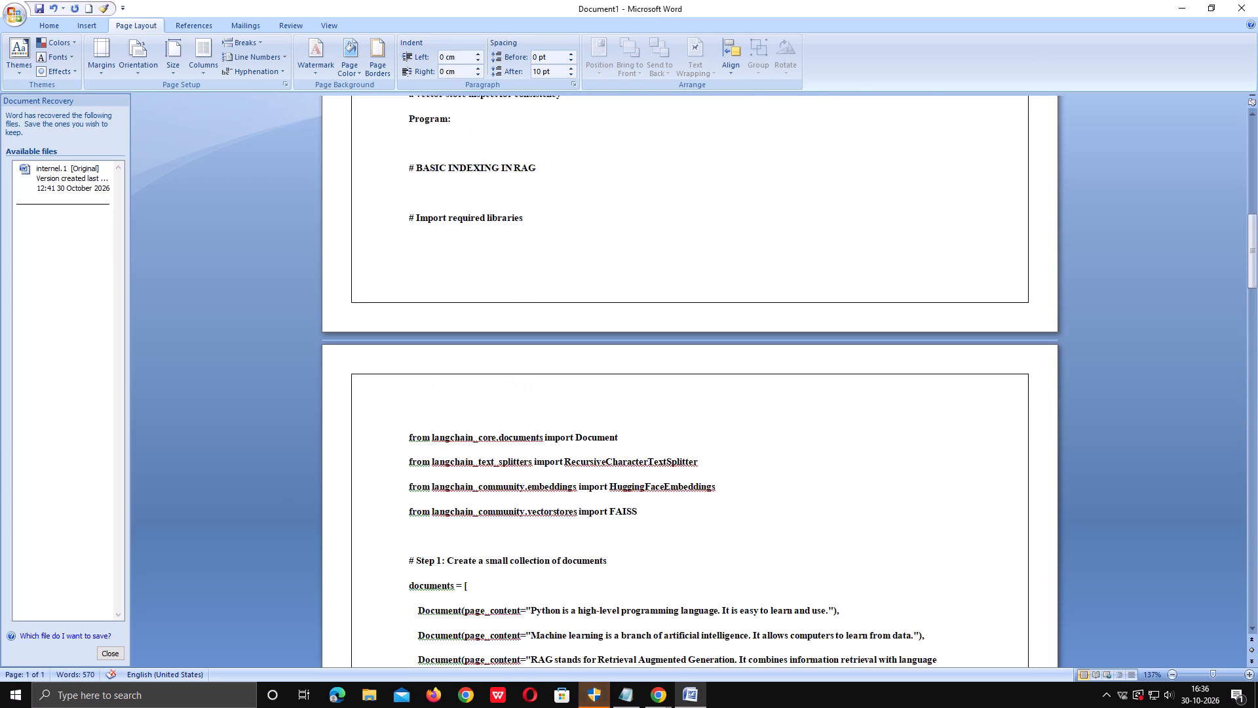
scroll(427, 450, "up", 5)
scroll(512, 271, "up", 9)
scroll(512, 271, "down", 9)
scroll(448, 349, "down", 2)
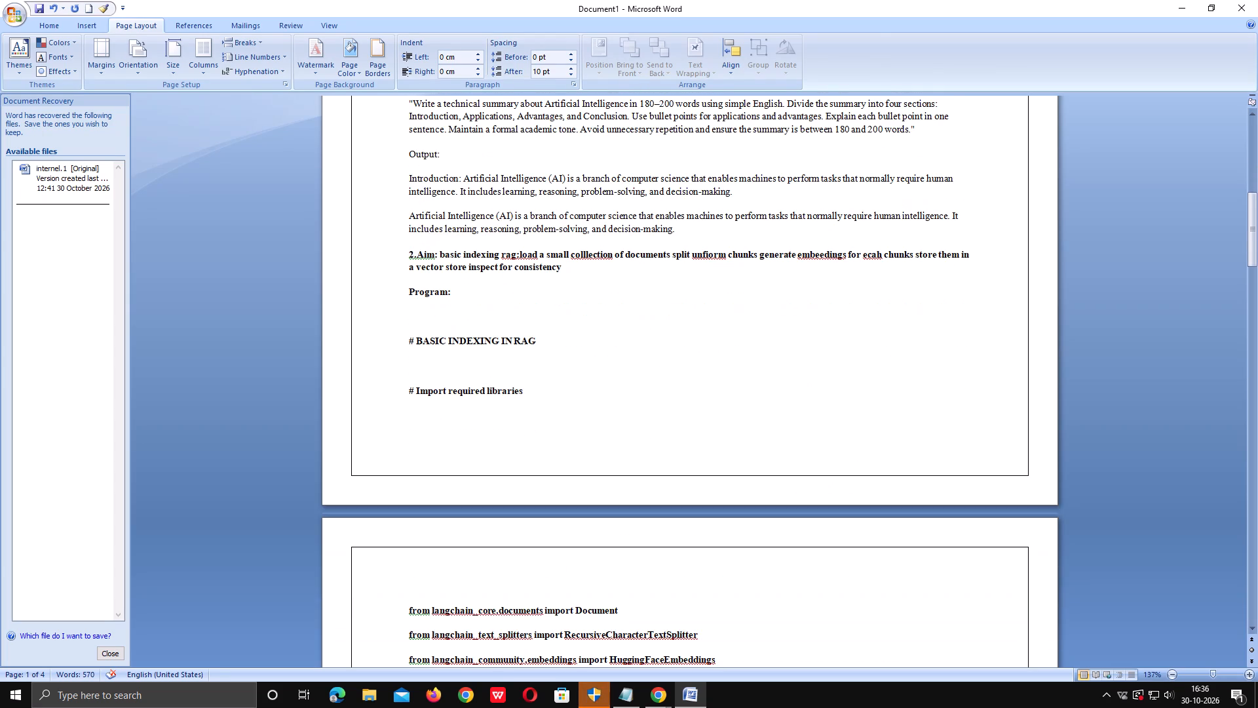
left_click_drag(400, 334, 550, 625)
scroll(550, 625, "down", 2)
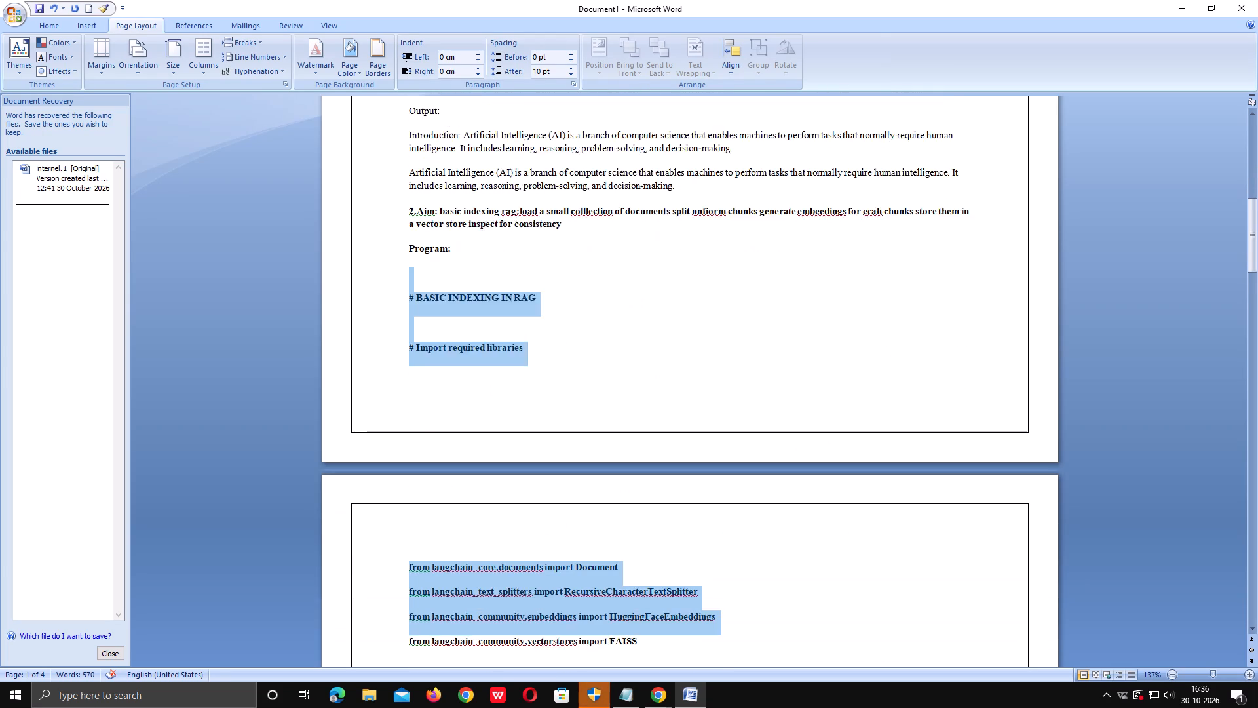
left_click_drag(550, 625, 577, 576)
scroll(560, 595, "down", 16)
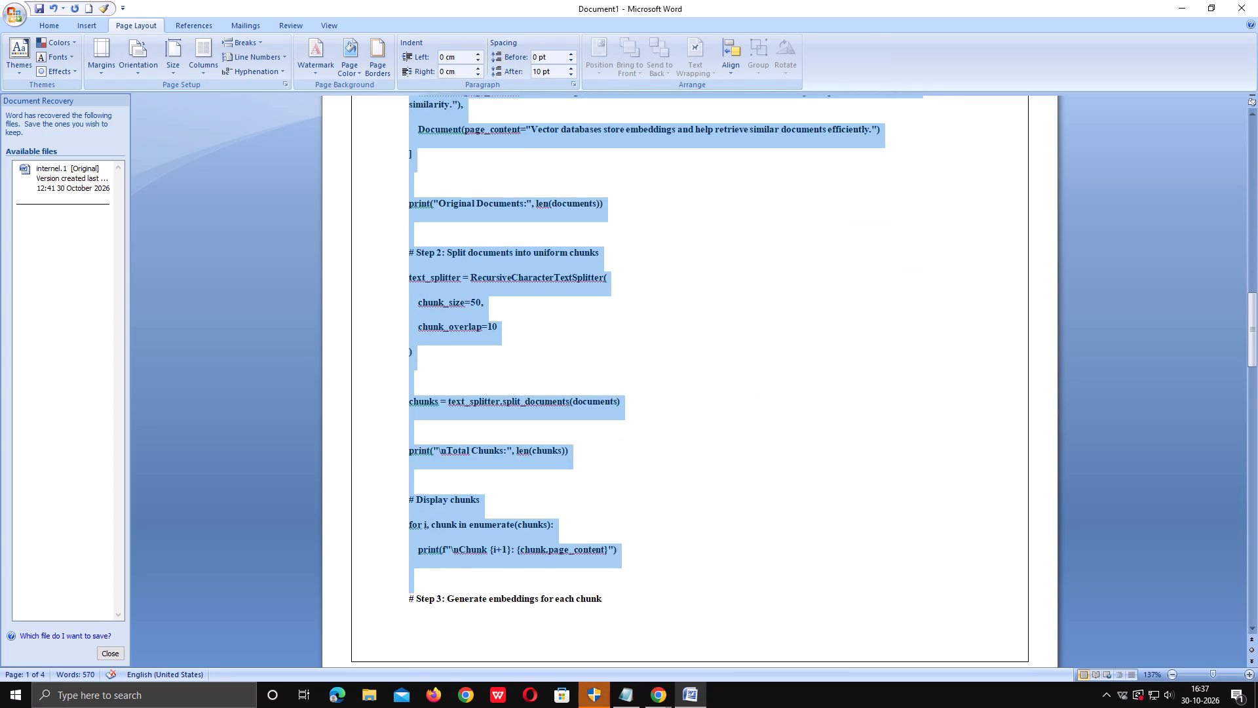
left_click_drag(577, 576, 589, 574)
scroll(577, 576, "down", 20)
scroll(589, 574, "down", 8)
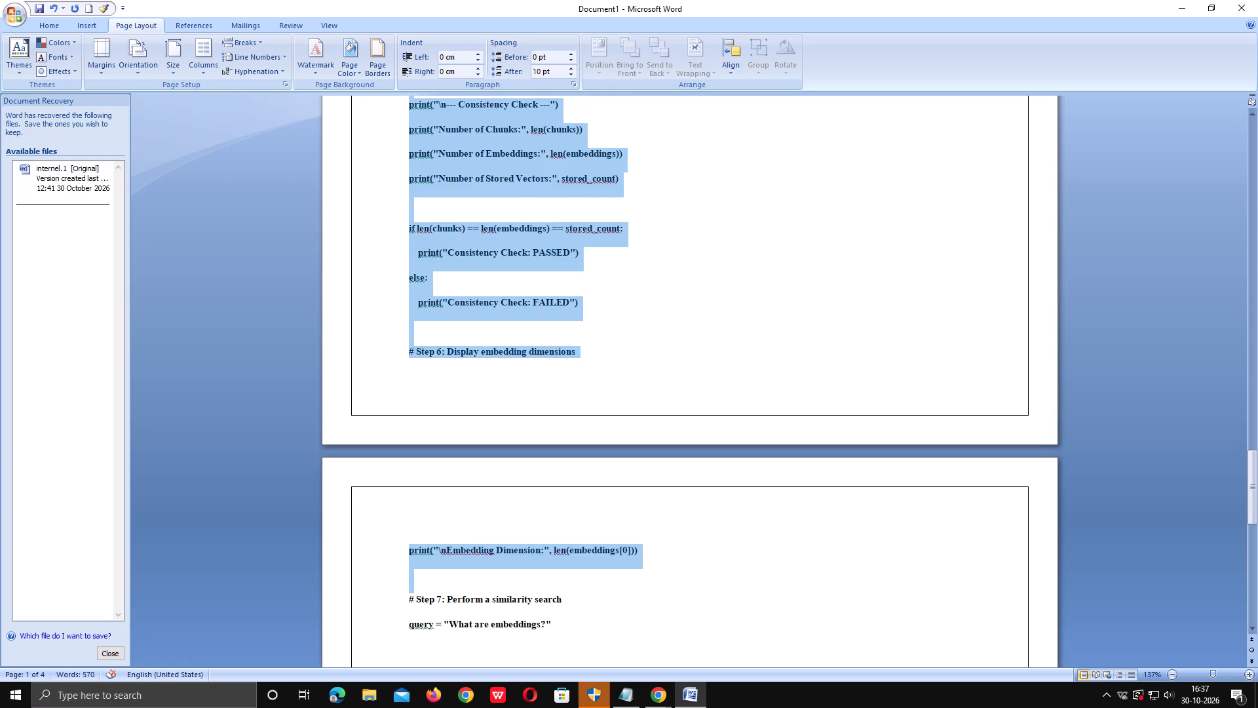
left_click_drag(589, 574, 592, 562)
scroll(589, 574, "down", 13)
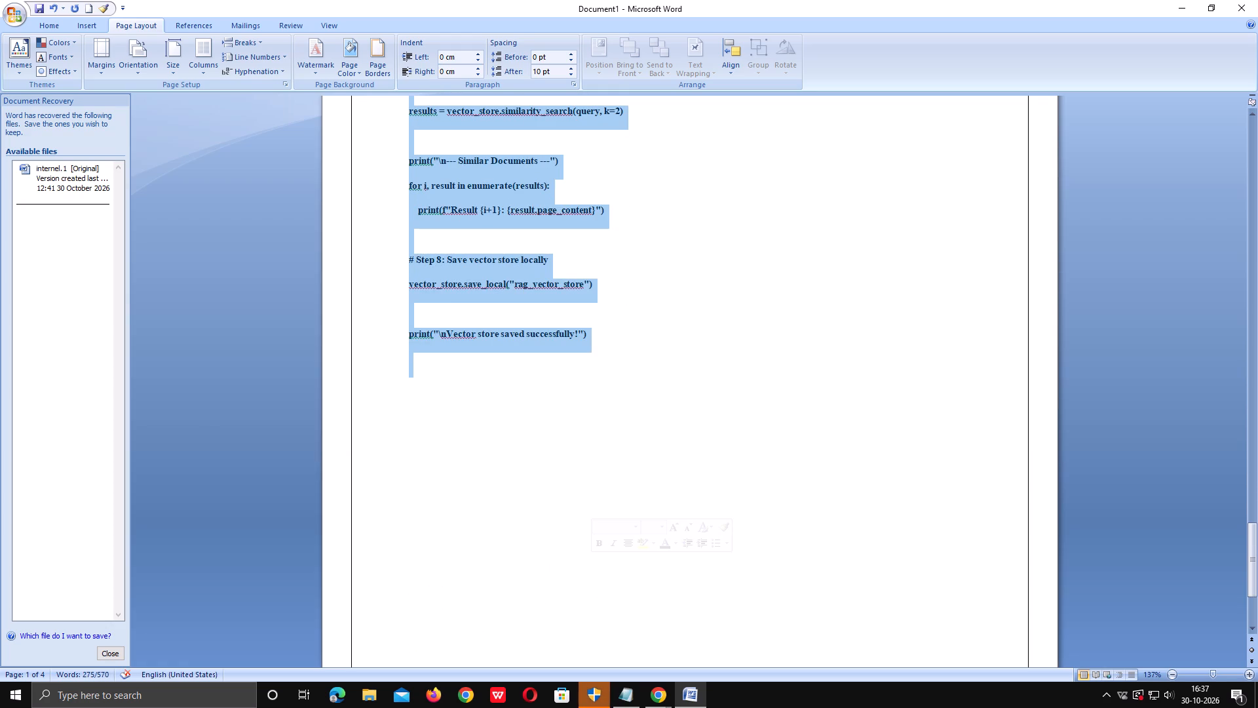
right_click(556, 334)
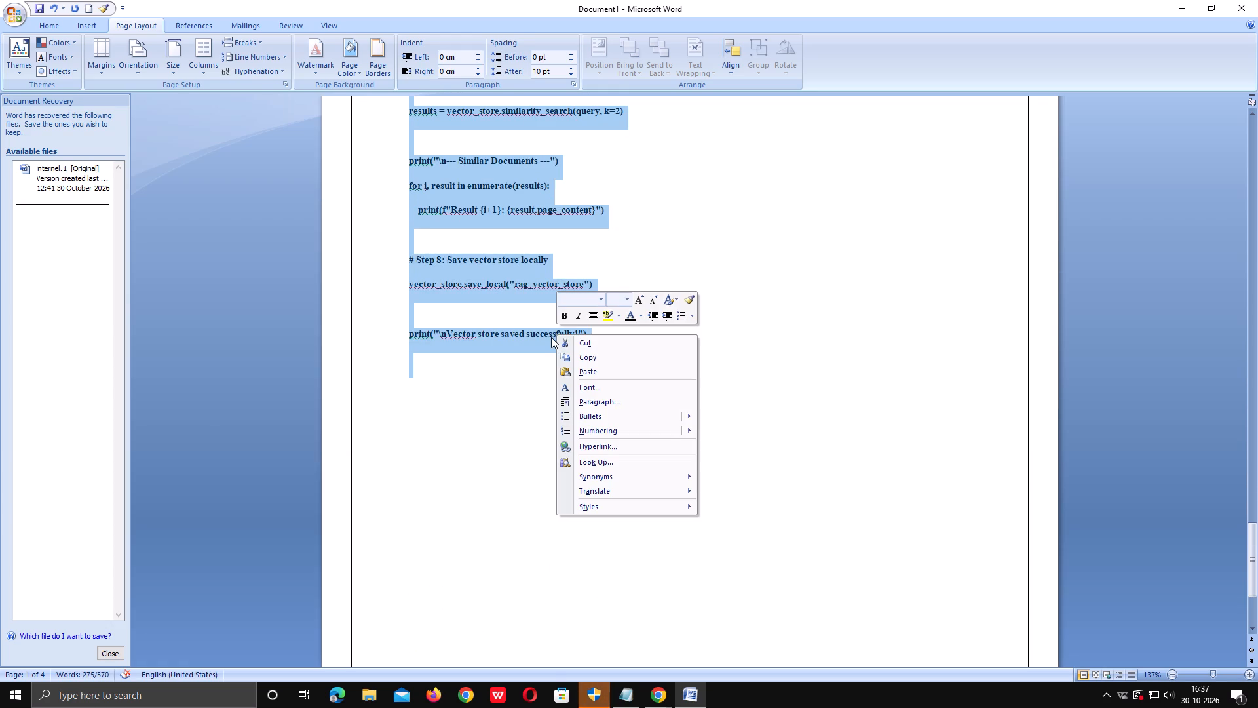
left_click(603, 300)
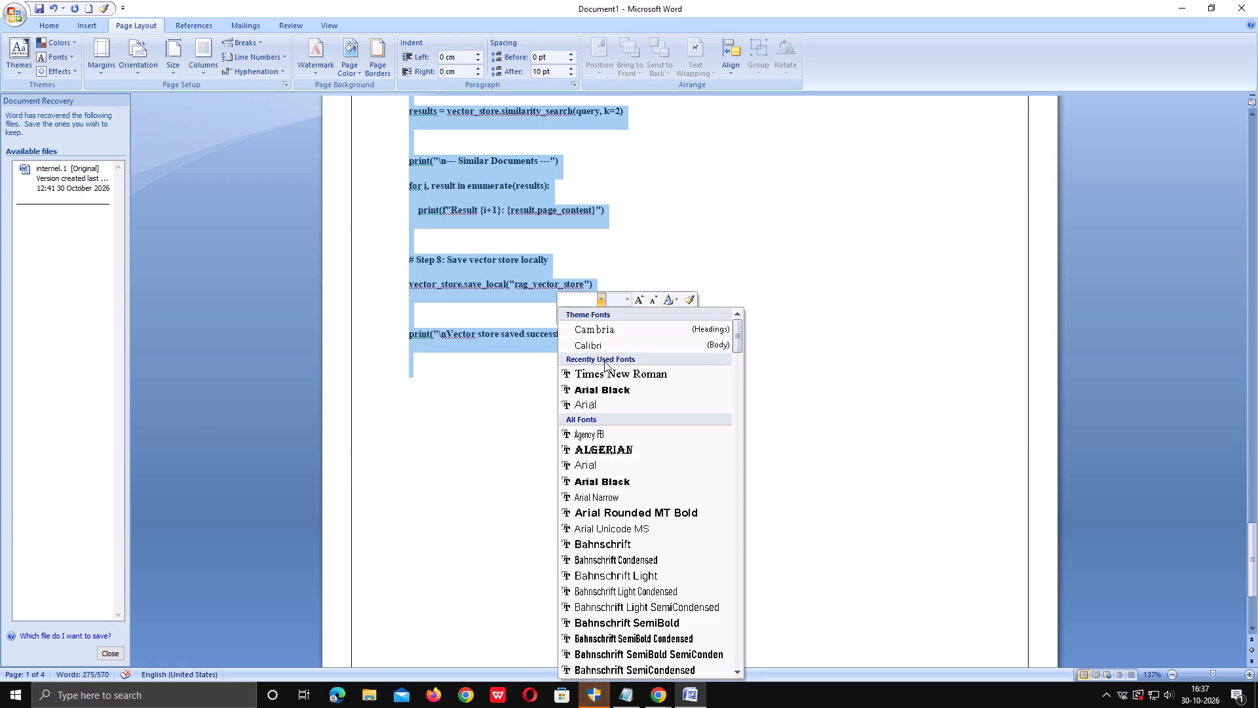
left_click(603, 371)
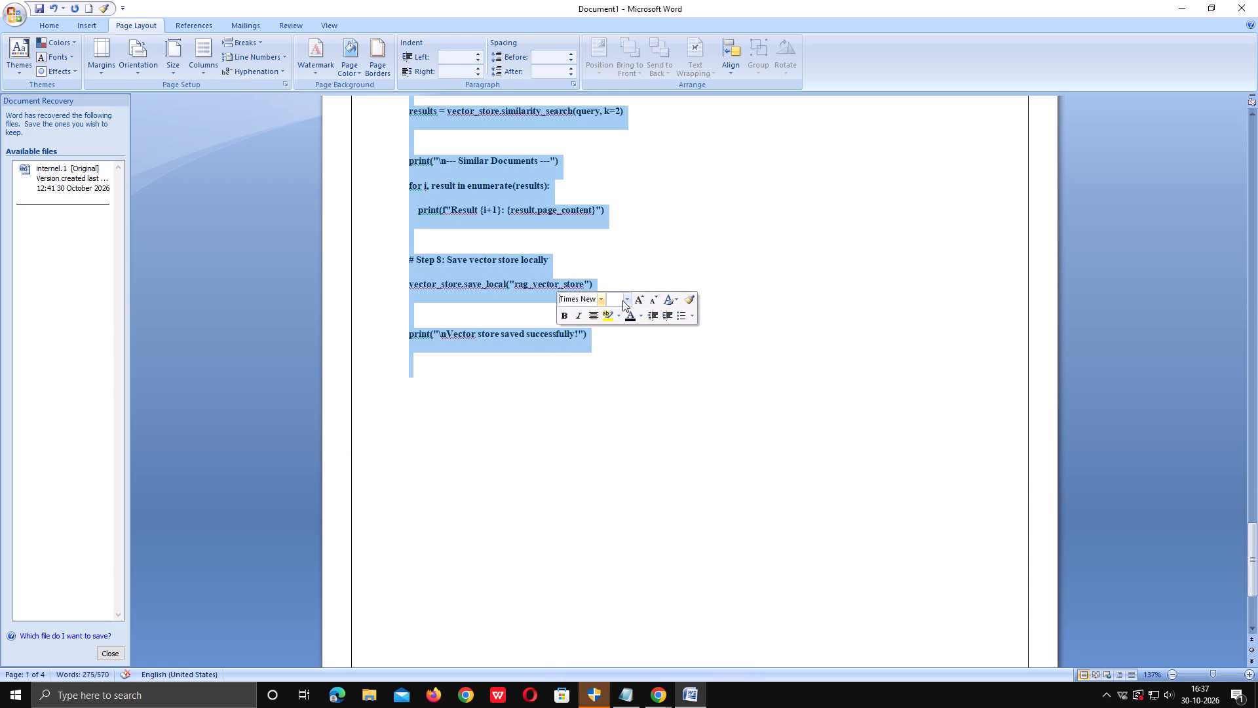
left_click(628, 301)
left_click(619, 316)
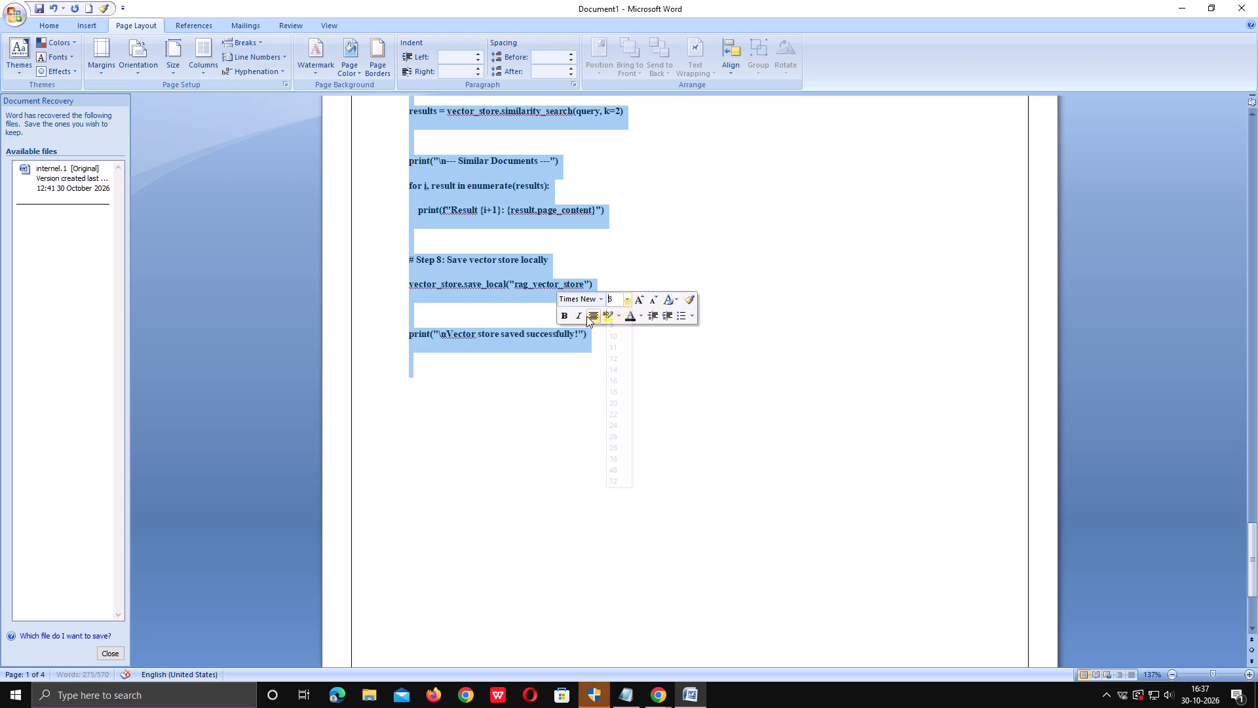
left_click(560, 313)
left_click(556, 361)
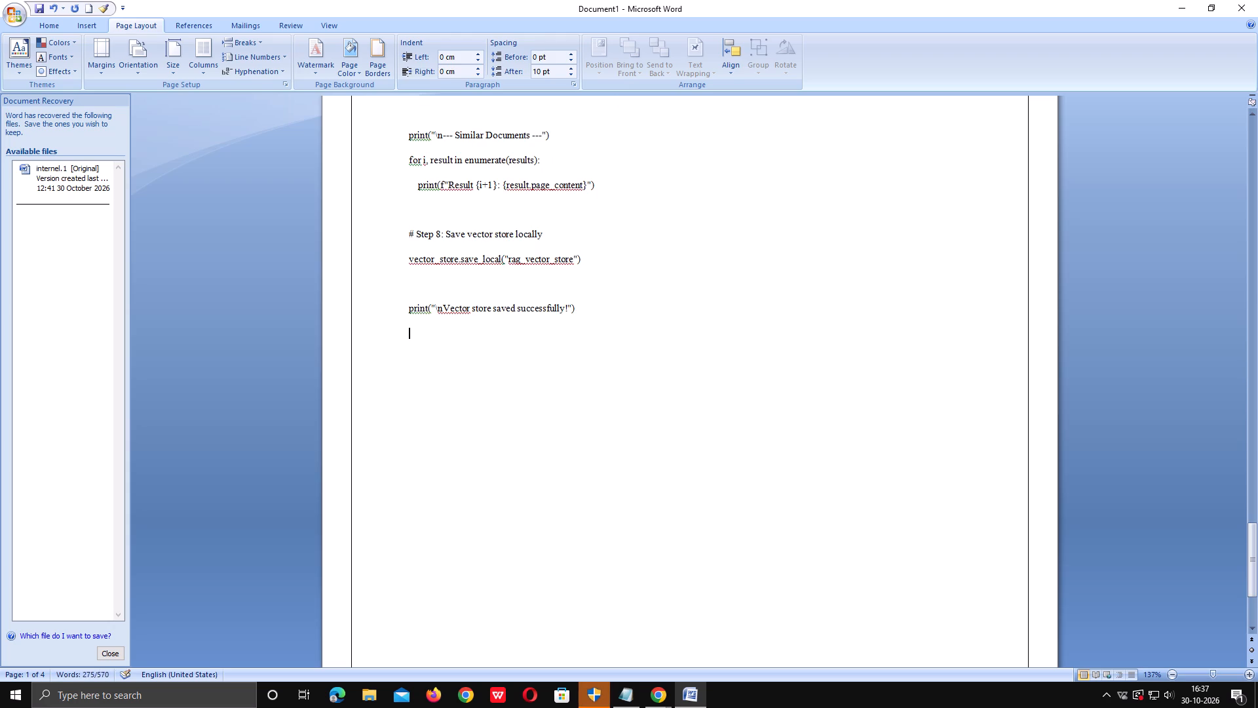
Look through the formatted code across the pages, from the "Program:" heading to the similarity search section.
scroll(594, 280, "up", 4)
scroll(674, 286, "up", 10)
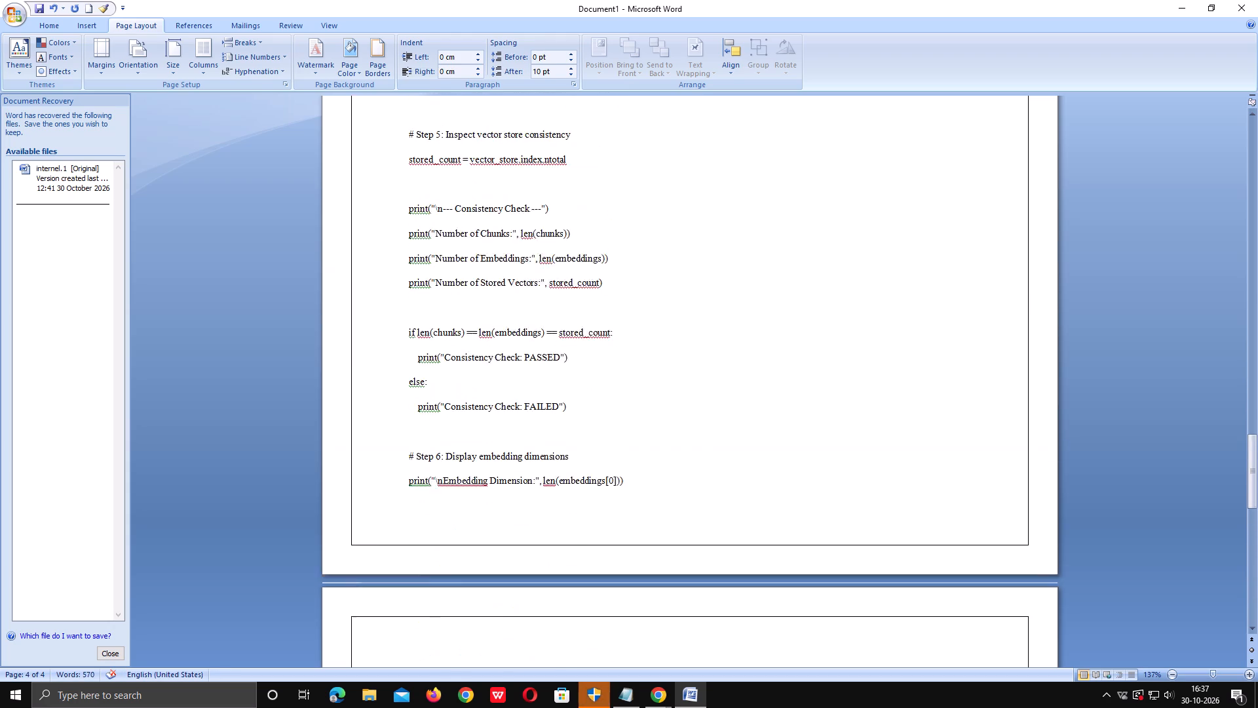
scroll(677, 285, "up", 20)
scroll(677, 285, "up", 12)
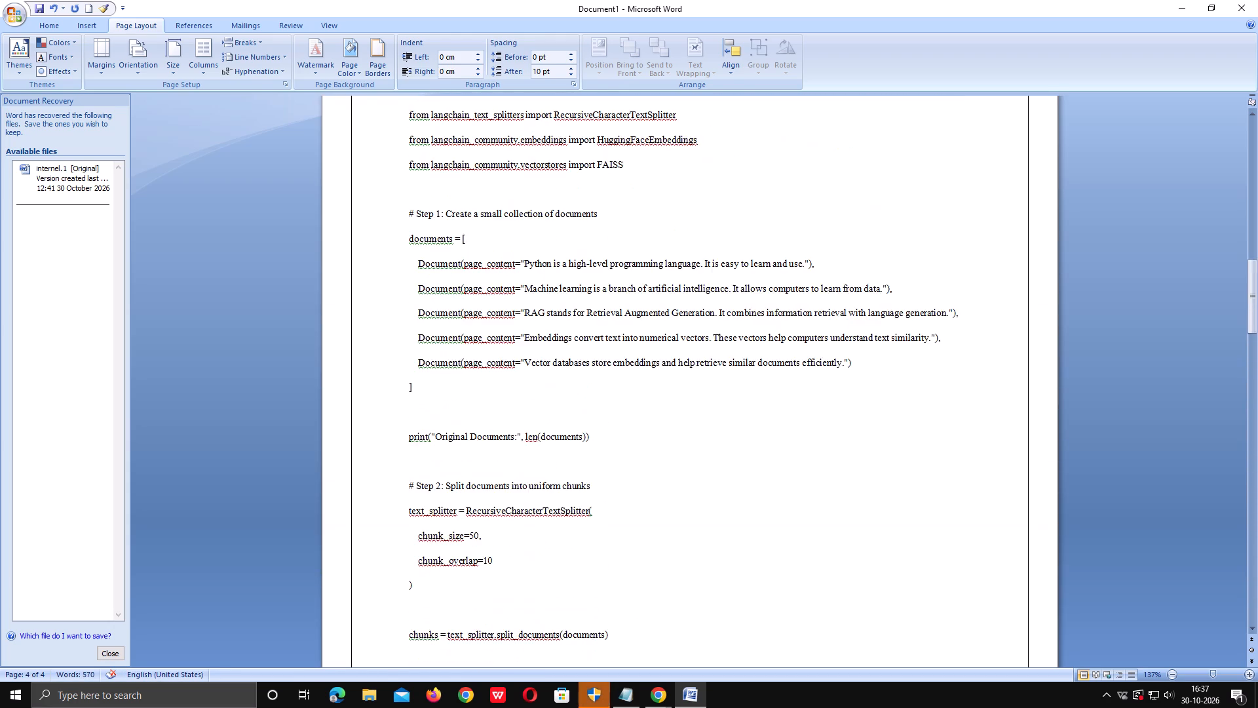
scroll(677, 285, "up", 14)
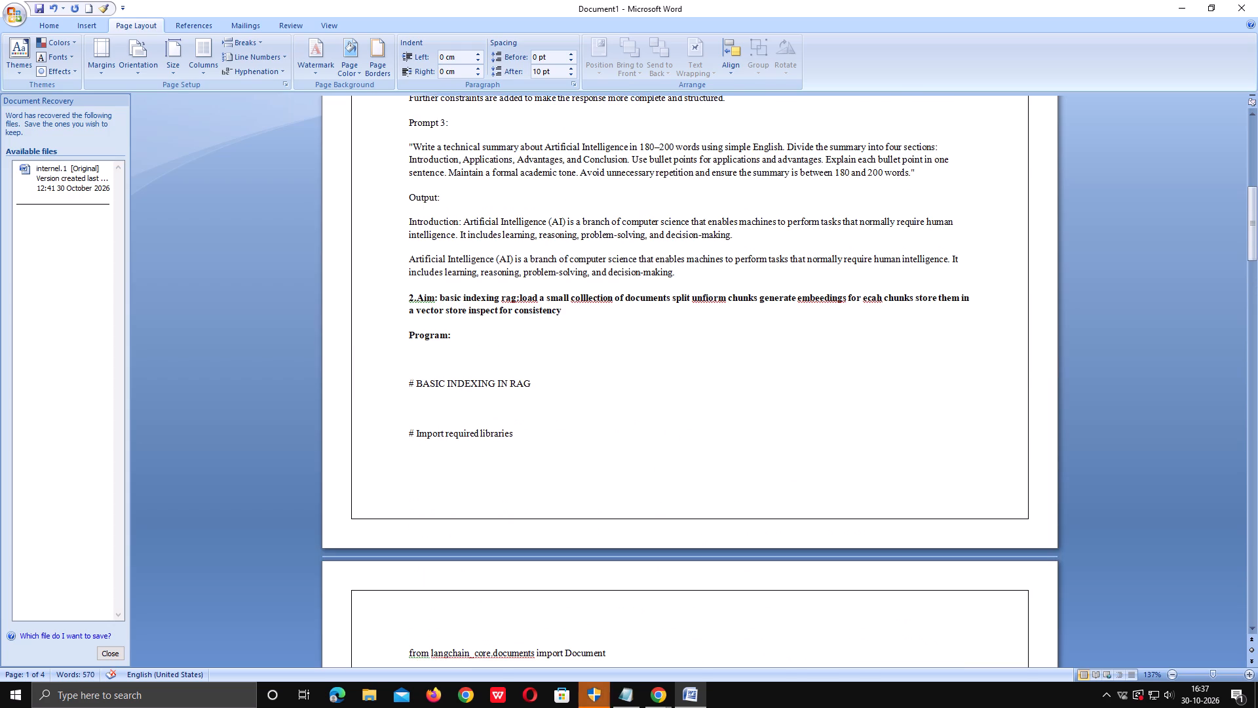
scroll(660, 294, "down", 1)
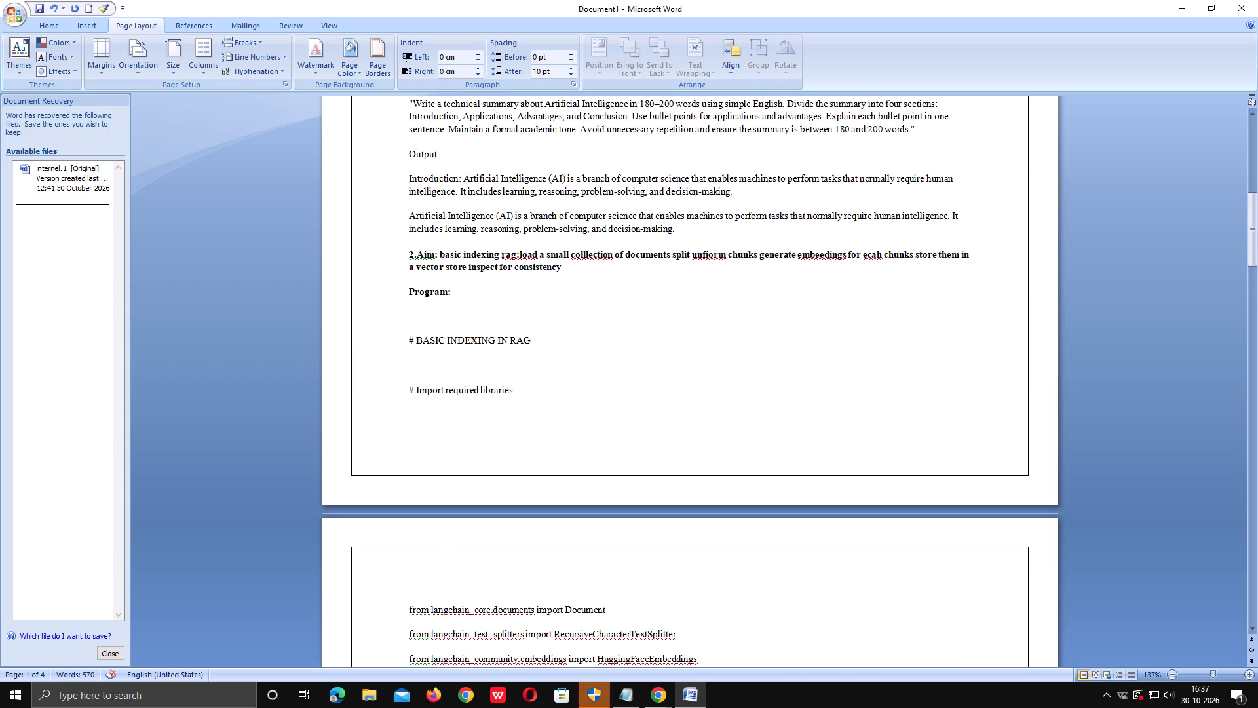
scroll(428, 445, "down", 3)
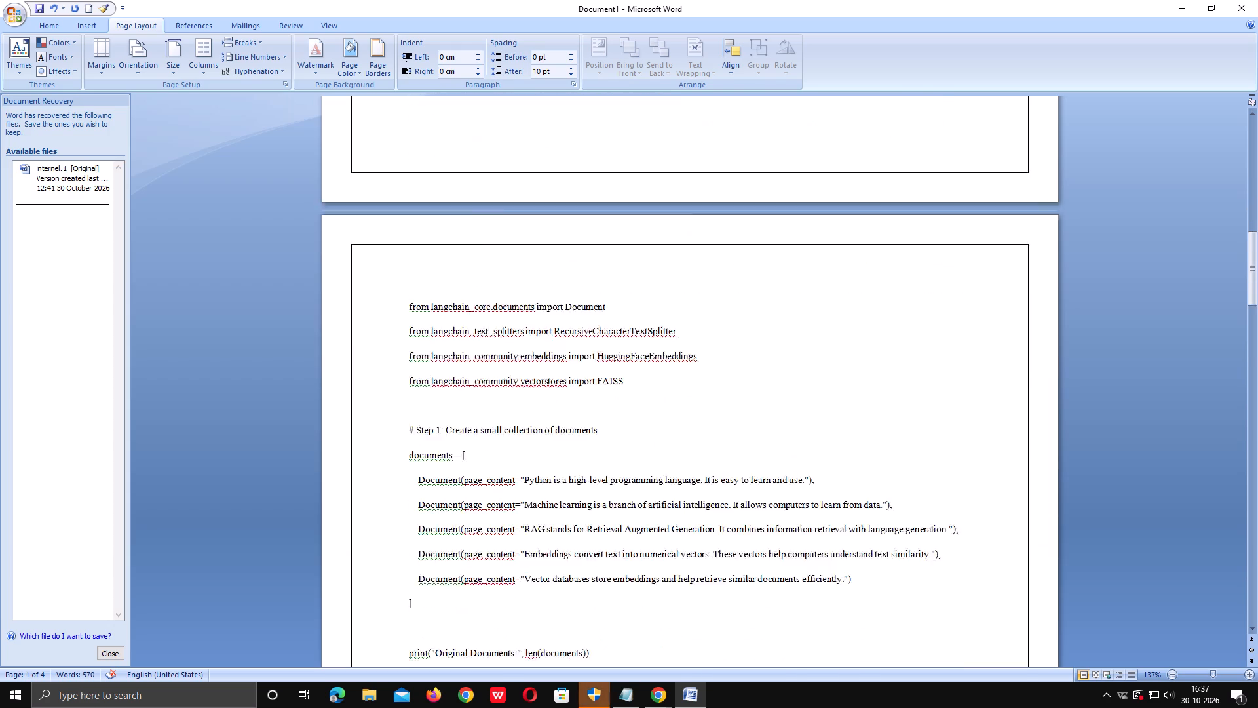
scroll(423, 448, "down", 20)
scroll(423, 448, "down", 15)
scroll(446, 423, "down", 9)
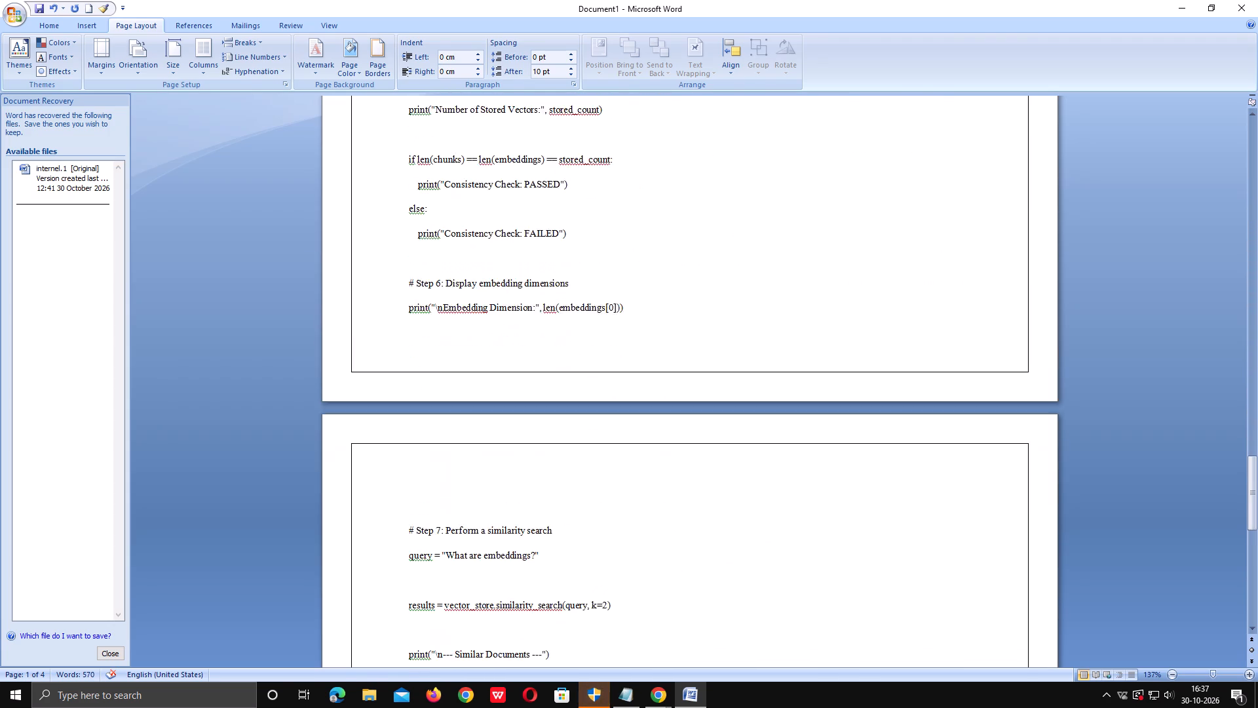
scroll(446, 423, "down", 14)
scroll(446, 422, "up", 20)
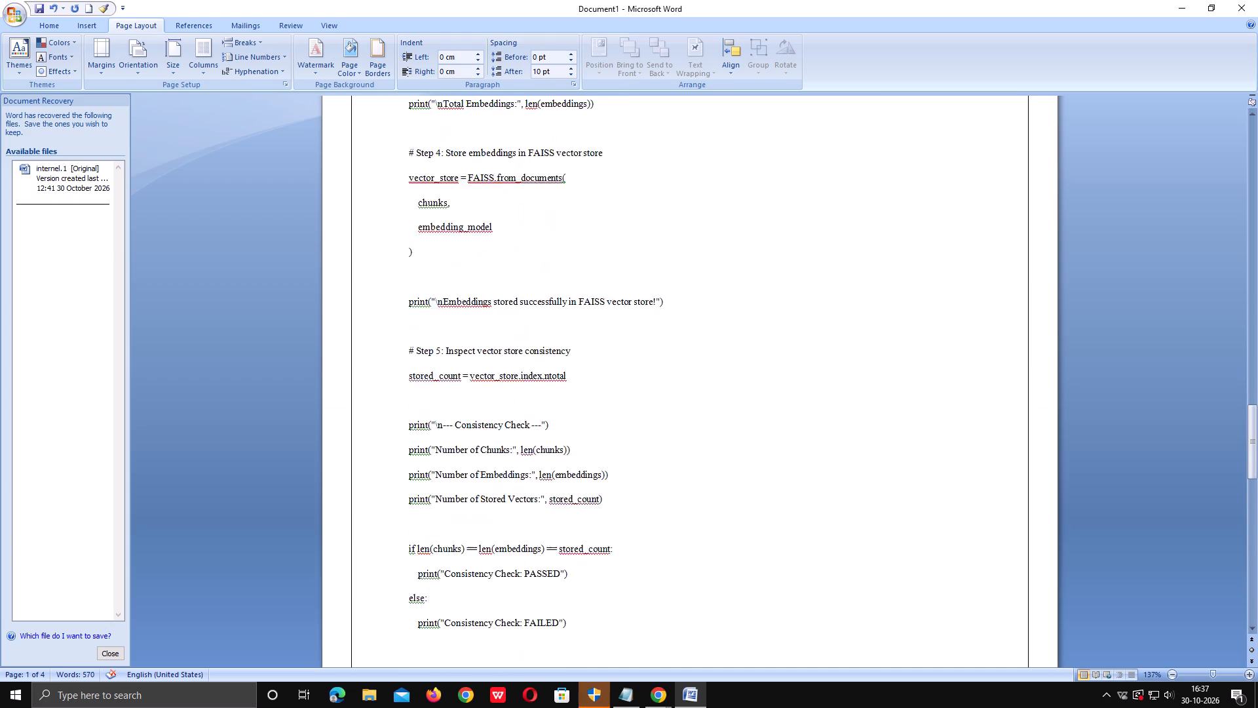
scroll(454, 417, "up", 20)
scroll(454, 417, "up", 15)
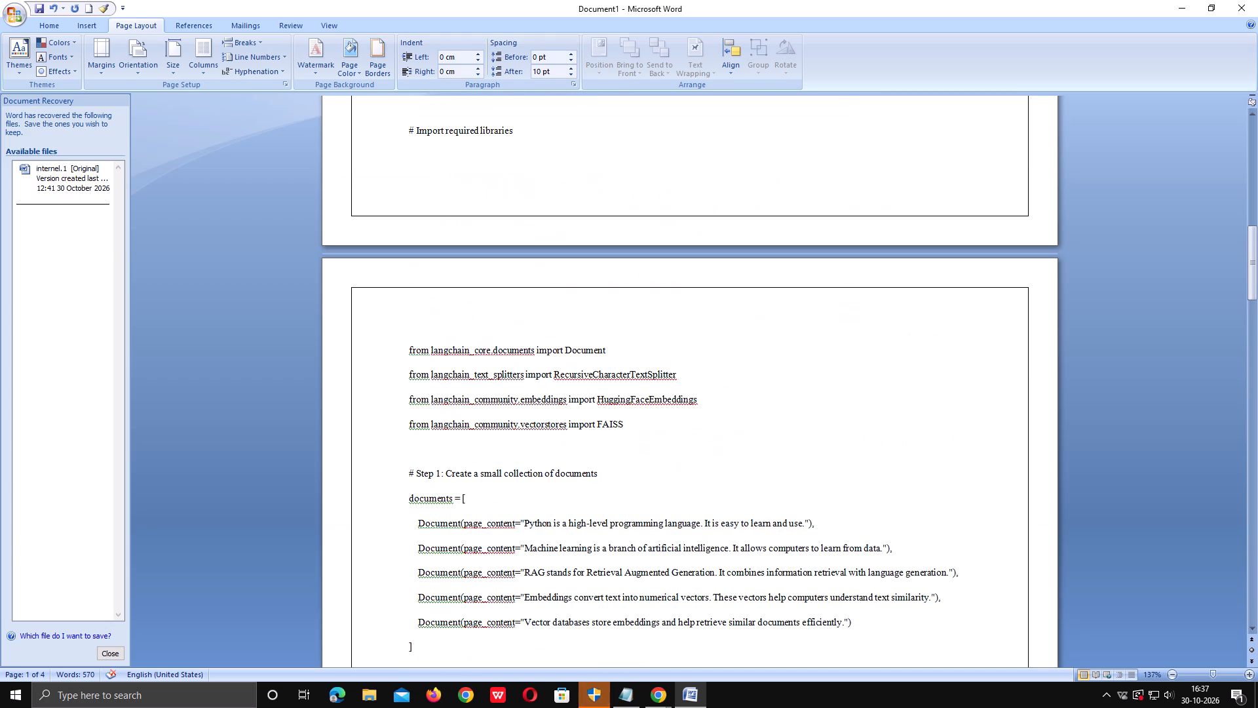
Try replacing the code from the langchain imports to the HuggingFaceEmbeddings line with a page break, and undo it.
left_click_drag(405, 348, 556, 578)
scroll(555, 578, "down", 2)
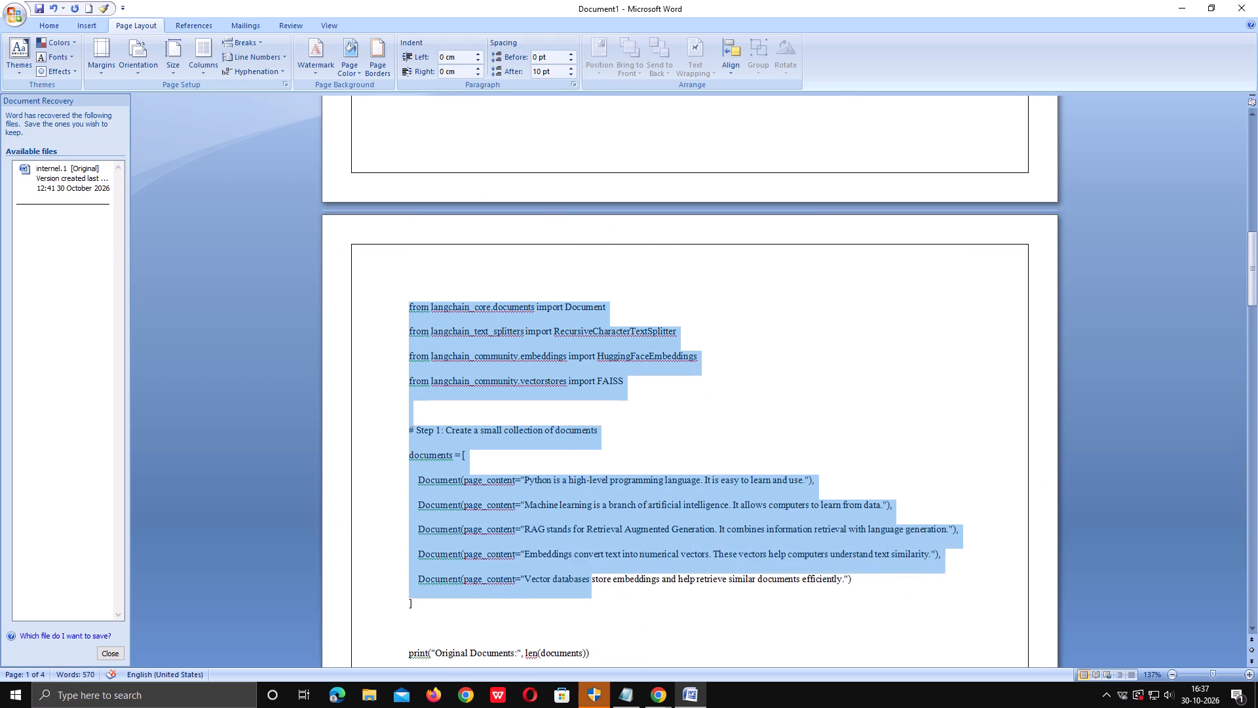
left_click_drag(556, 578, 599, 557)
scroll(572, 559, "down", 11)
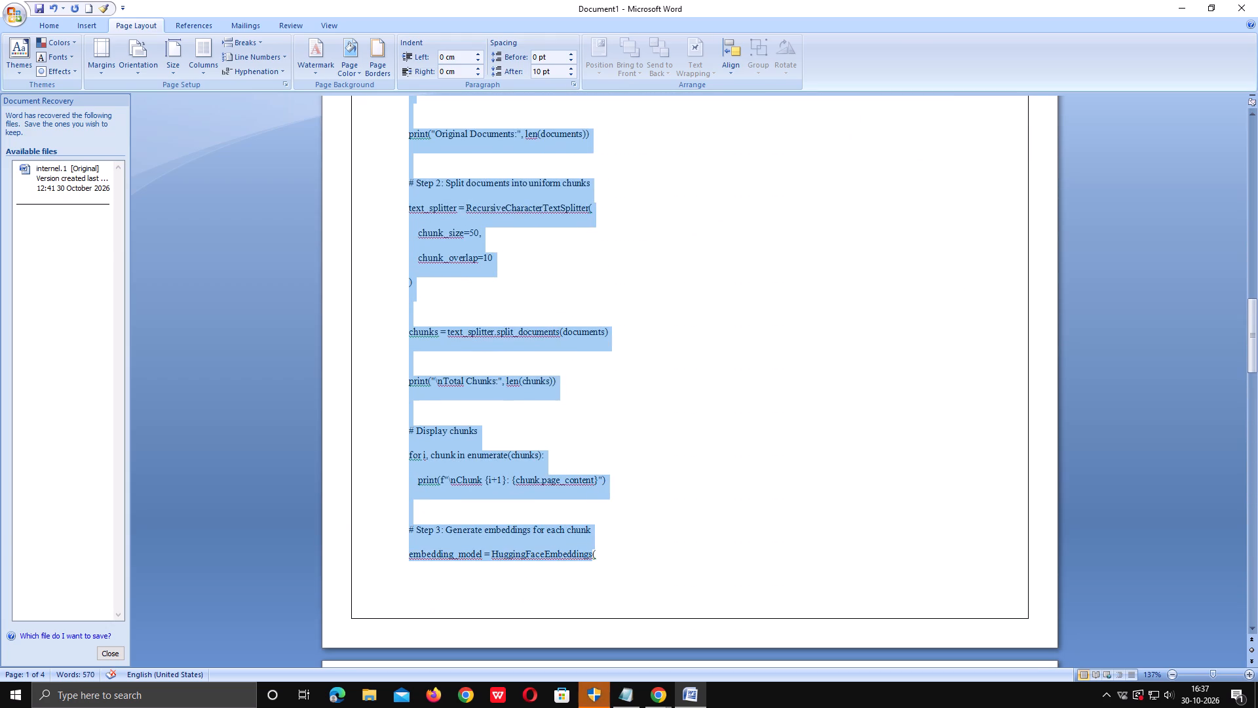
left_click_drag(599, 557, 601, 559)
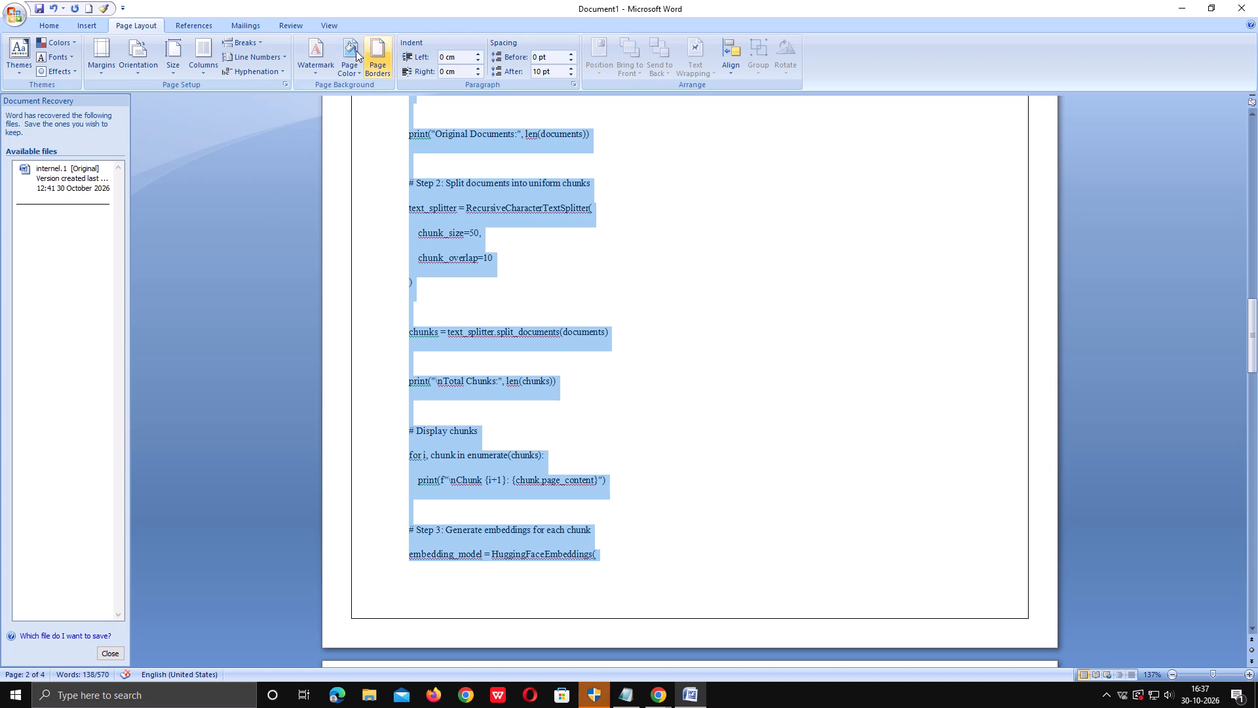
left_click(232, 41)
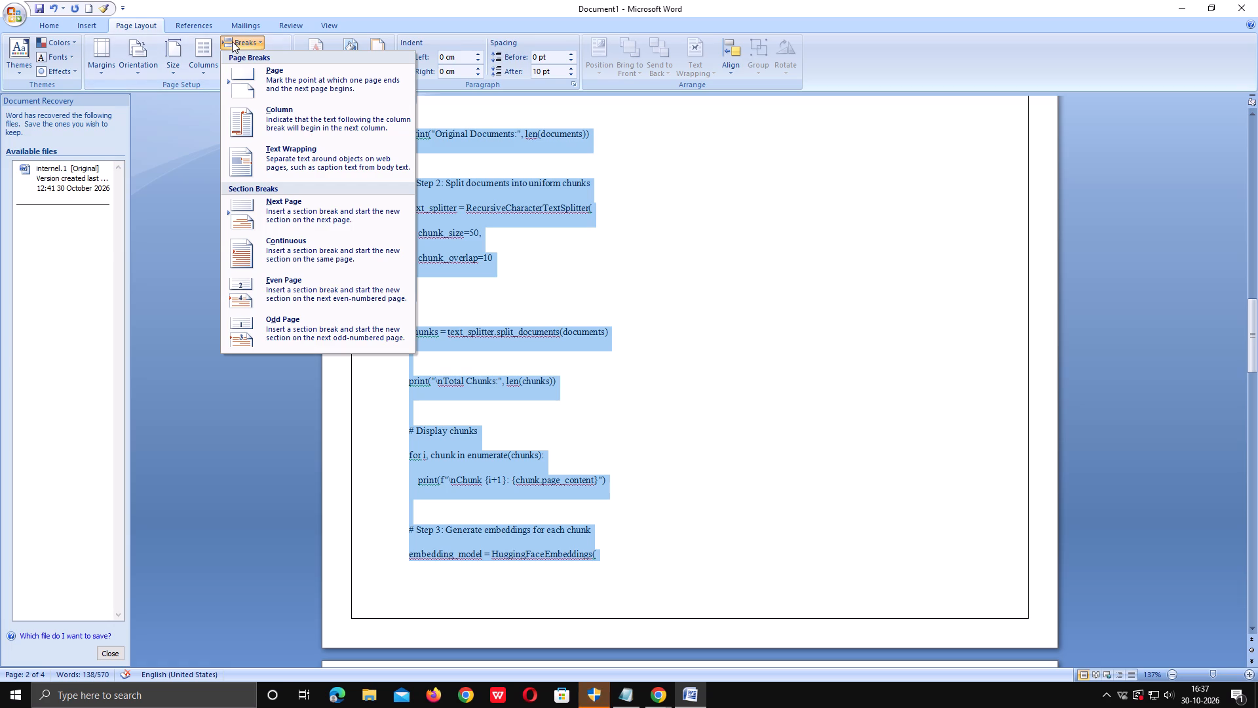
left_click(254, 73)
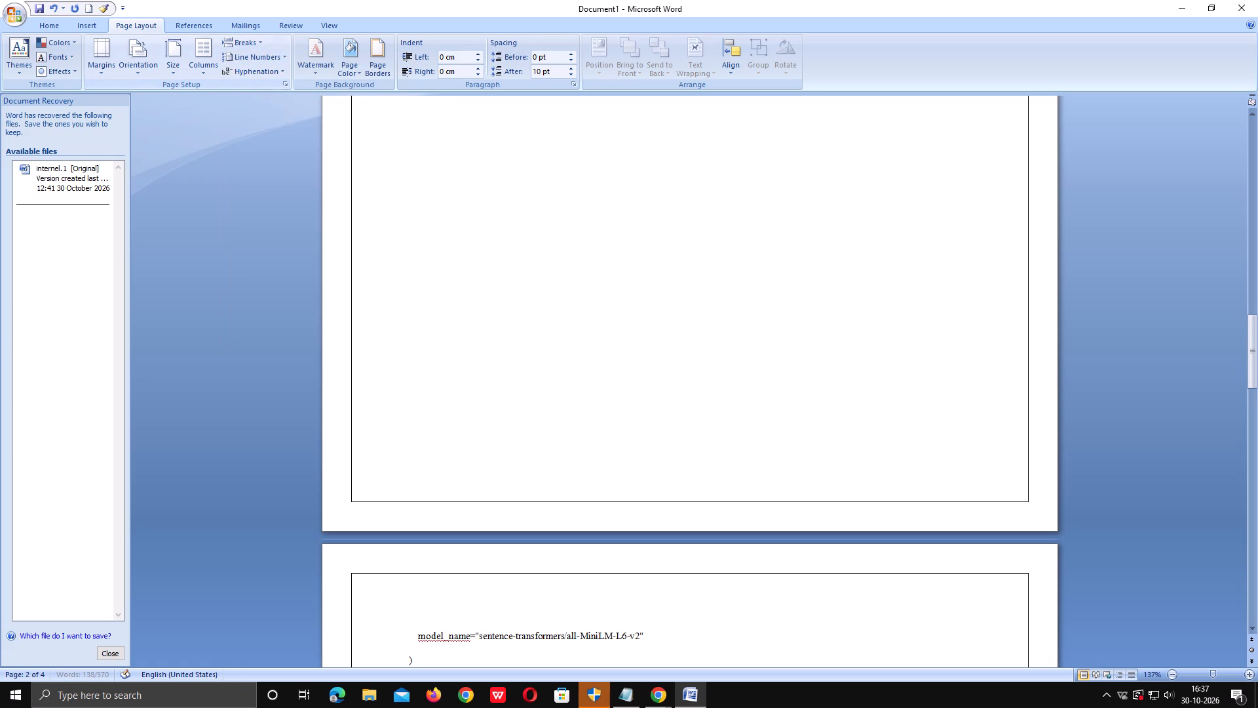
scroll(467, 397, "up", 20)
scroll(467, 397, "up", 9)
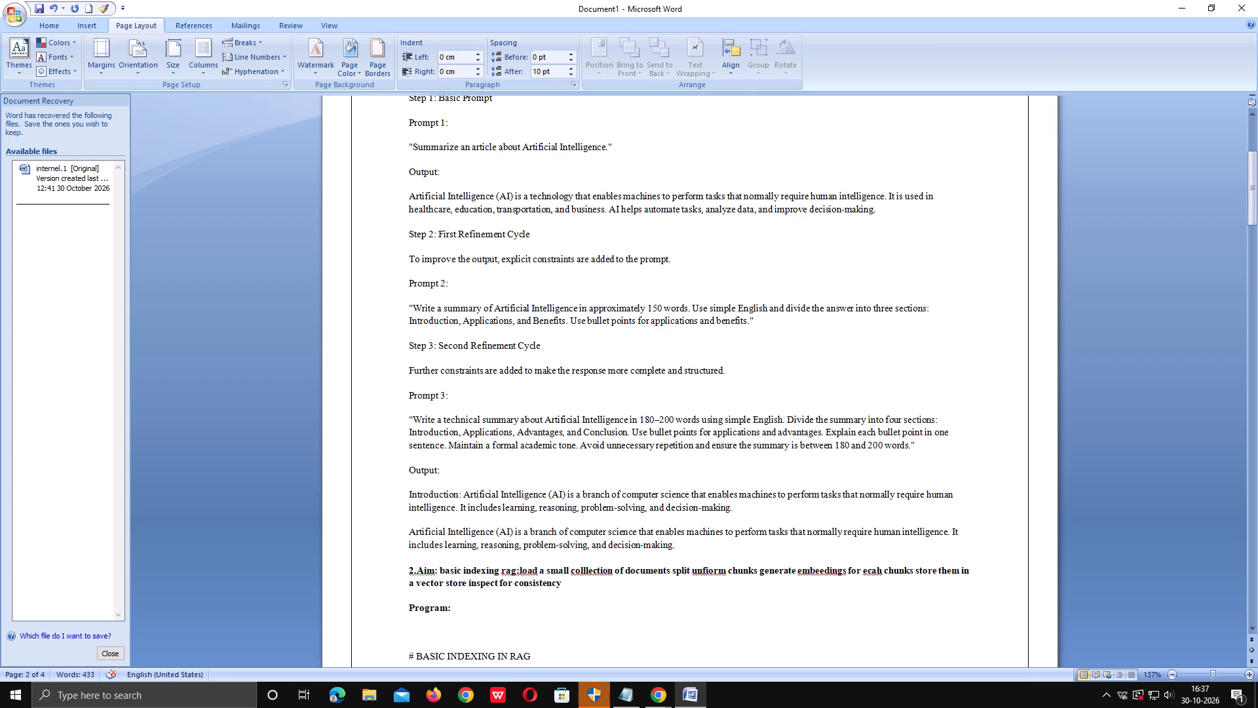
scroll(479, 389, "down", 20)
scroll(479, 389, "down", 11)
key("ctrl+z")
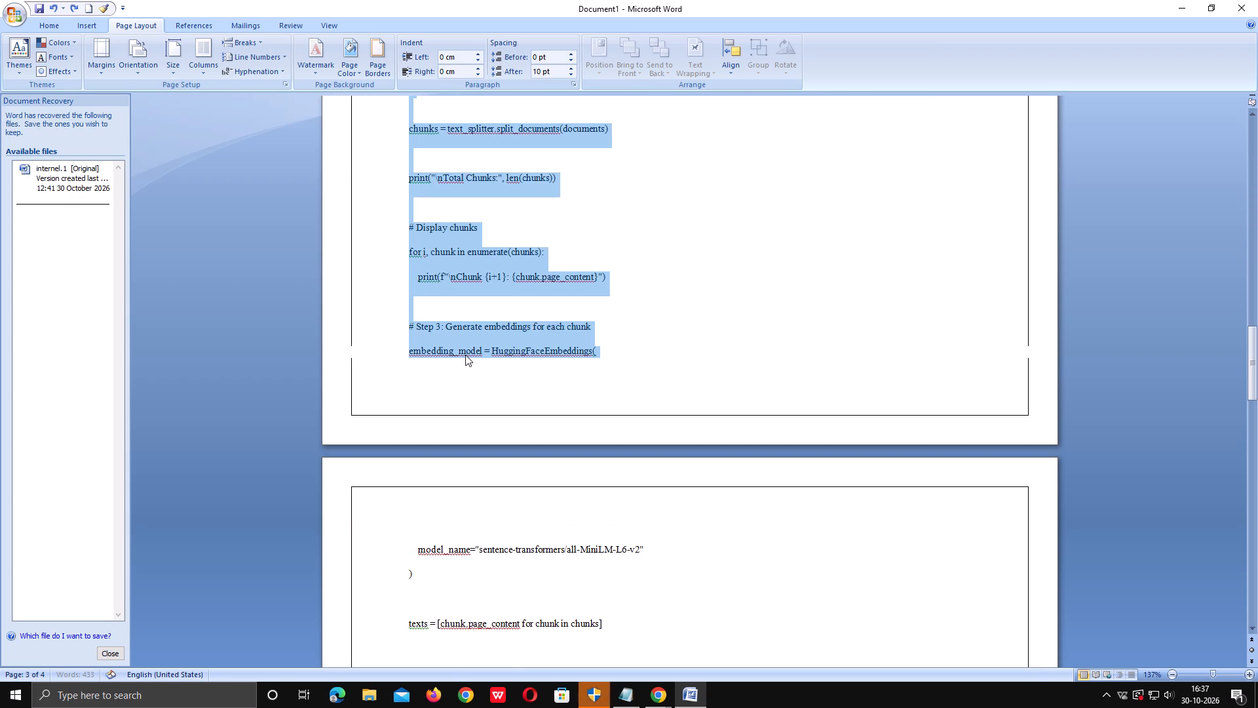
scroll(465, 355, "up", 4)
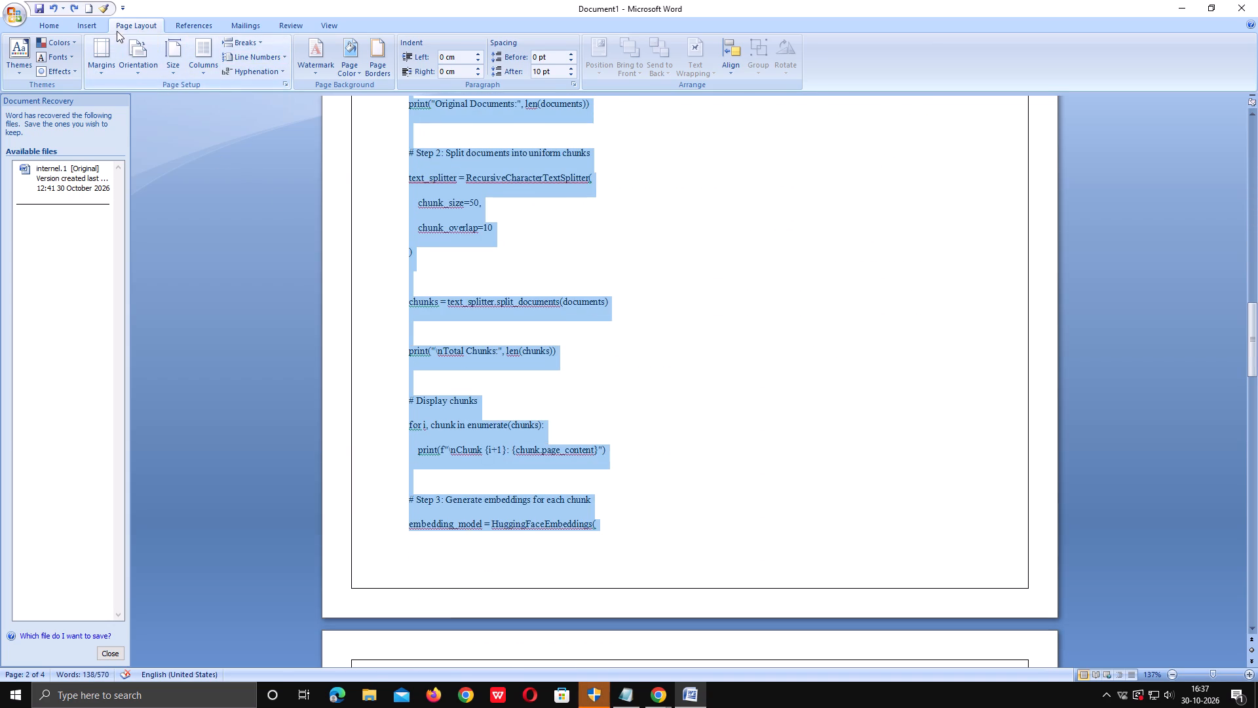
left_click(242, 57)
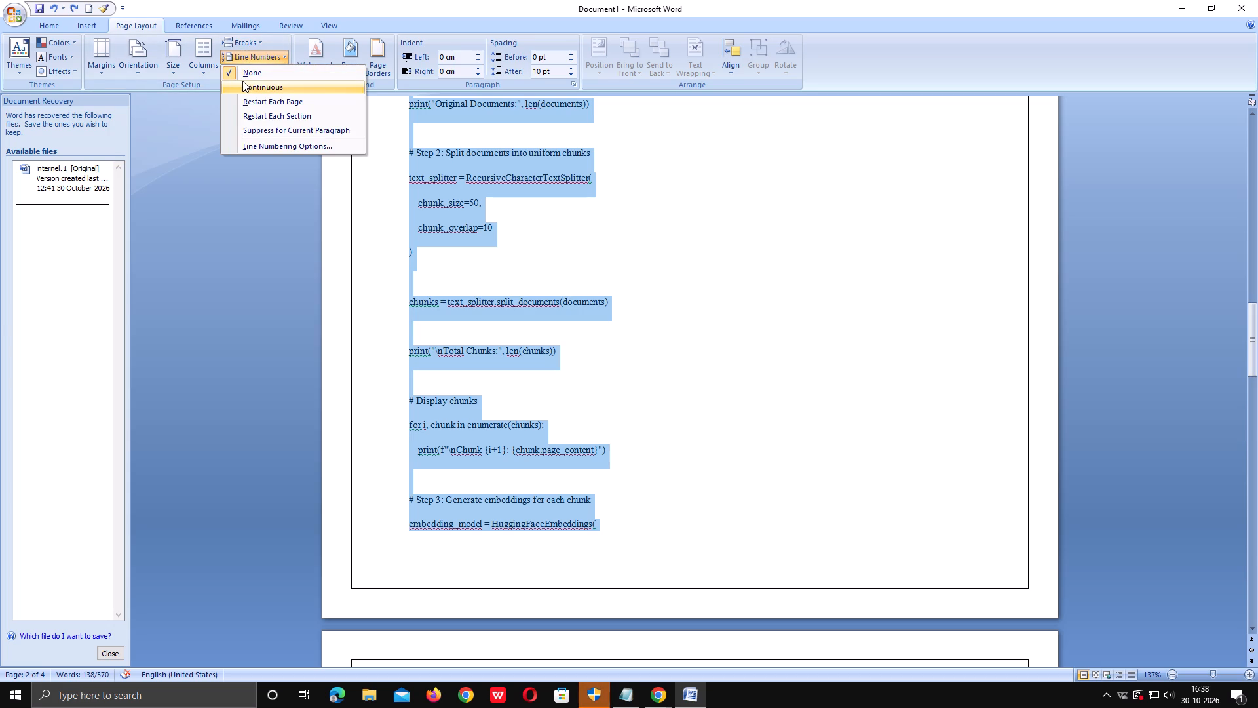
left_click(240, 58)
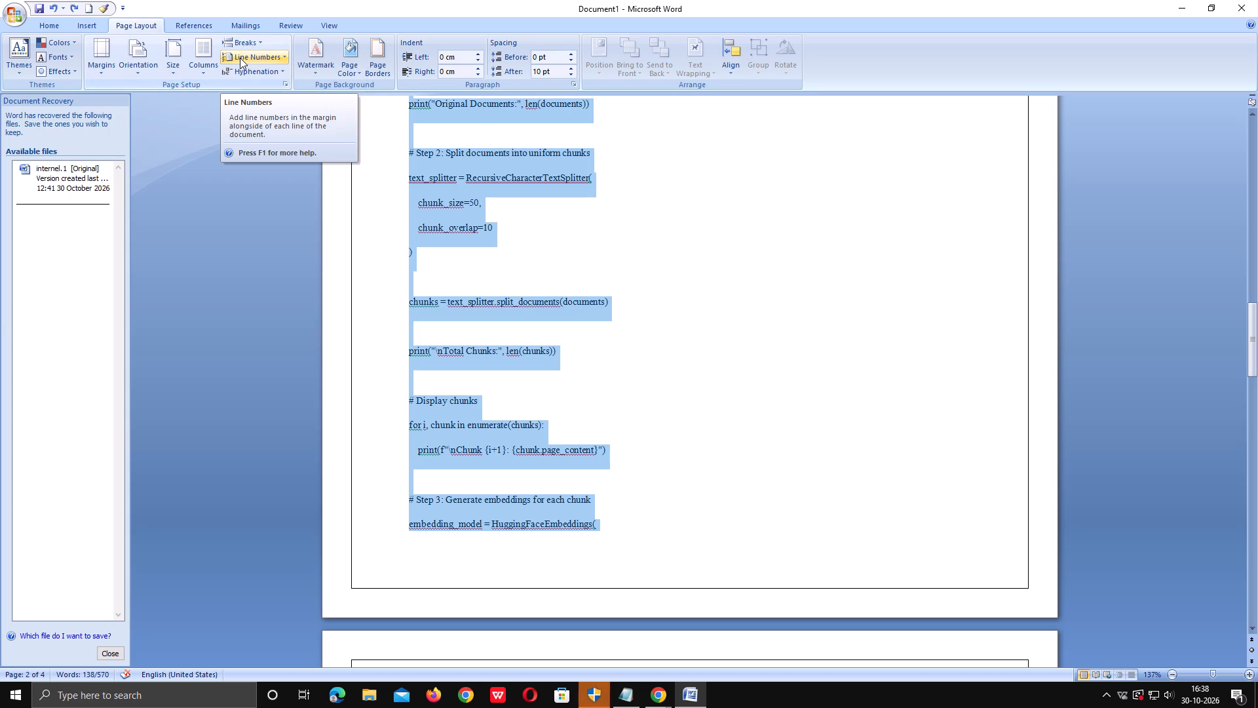
Lay out the whole document text in two columns.
left_click(790, 309)
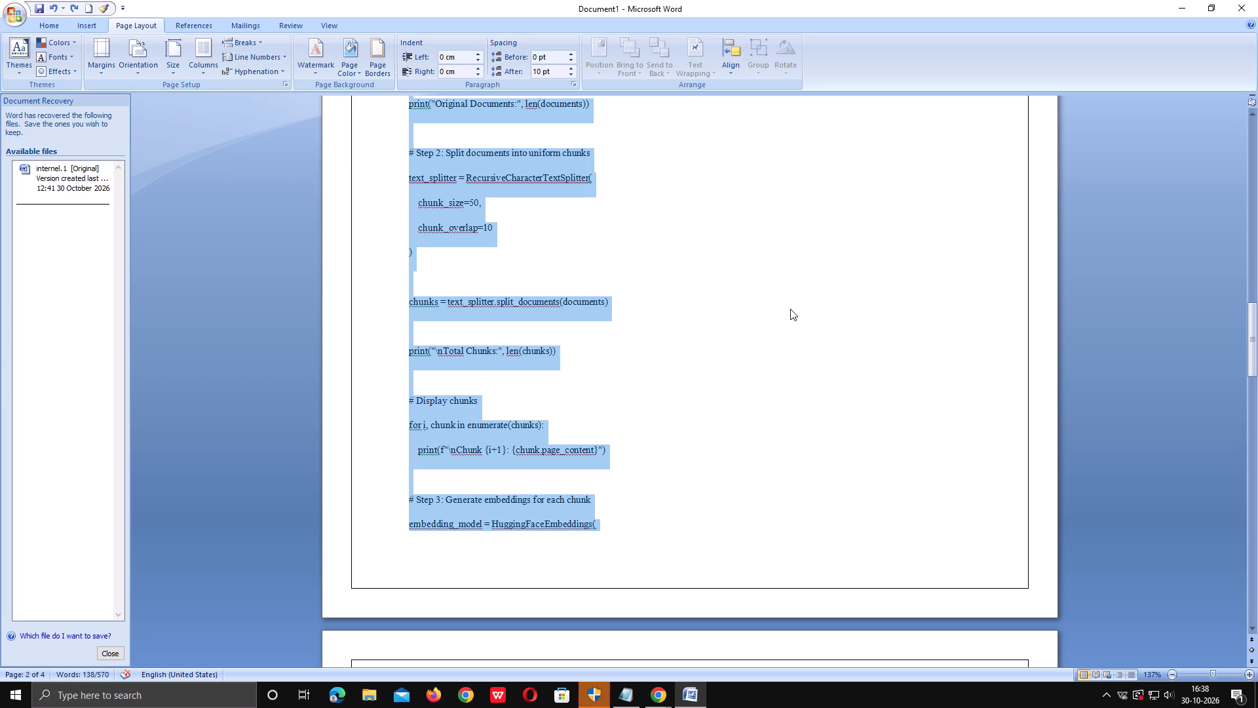
left_click(197, 56)
left_click(200, 121)
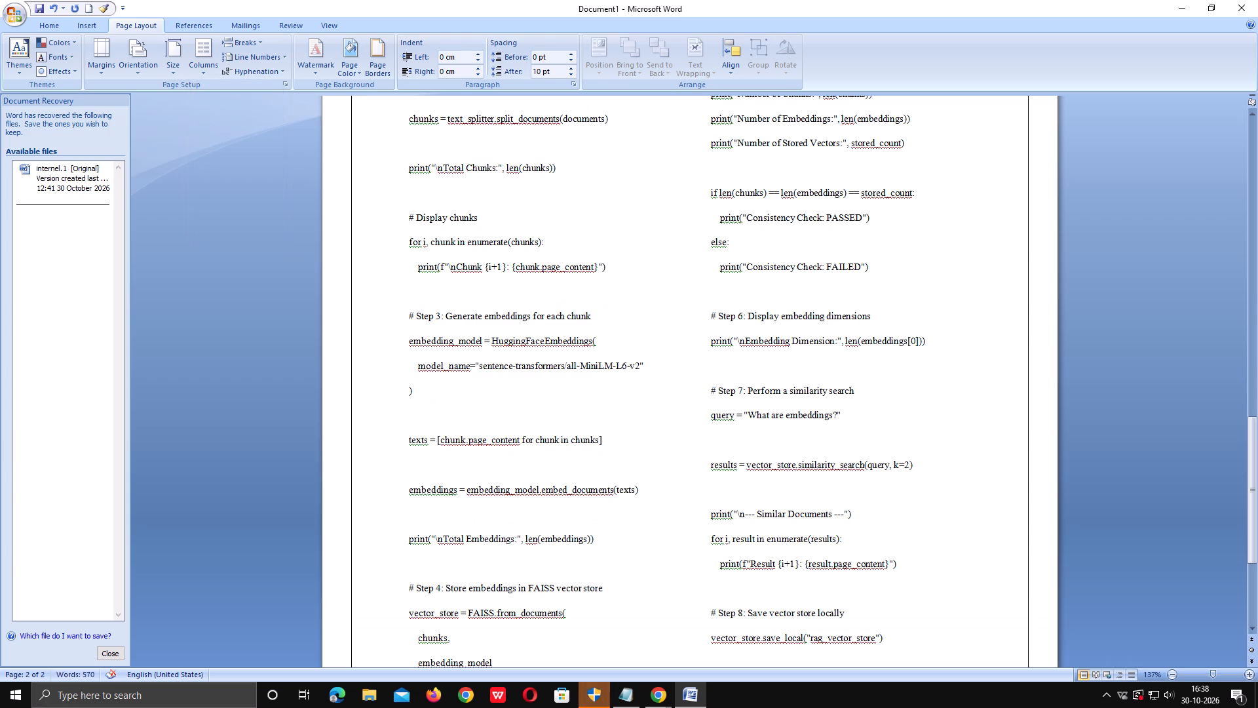
Look through the two-column layout from the name heading to the end of the program code.
scroll(673, 341, "up", 19)
scroll(702, 289, "up", 7)
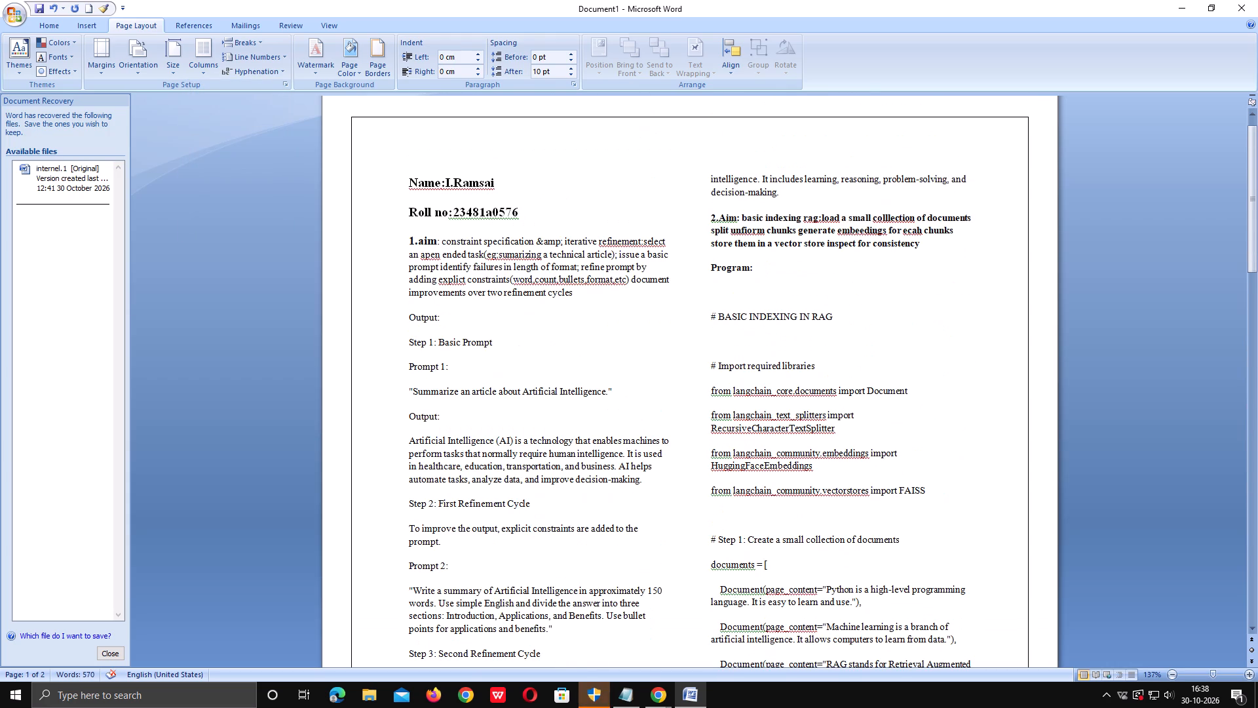
scroll(702, 289, "up", 6)
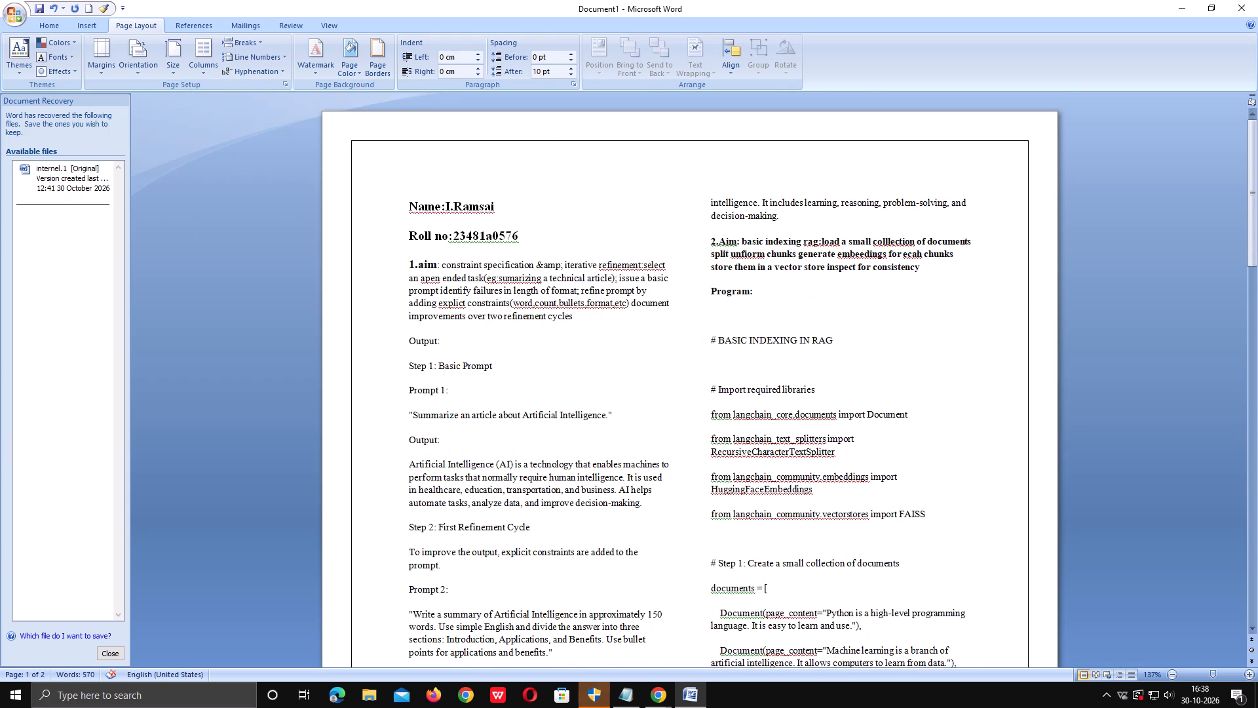
scroll(702, 289, "down", 13)
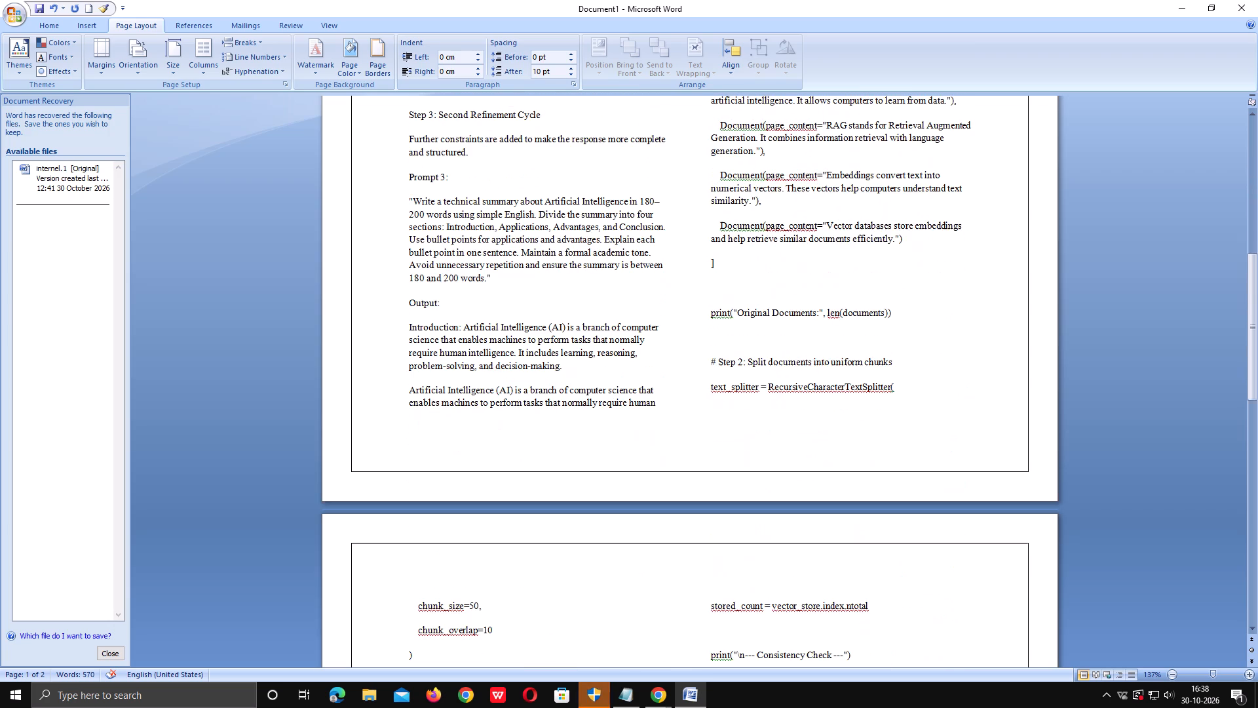
scroll(702, 289, "down", 12)
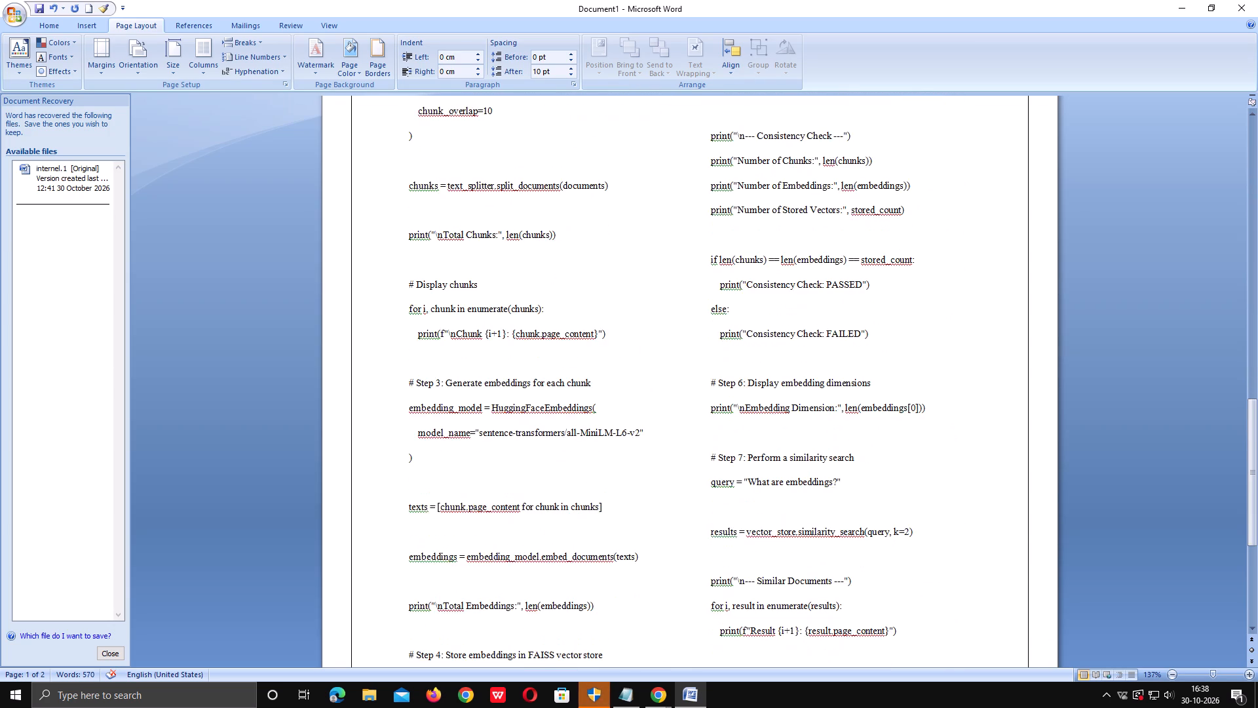
scroll(702, 289, "down", 13)
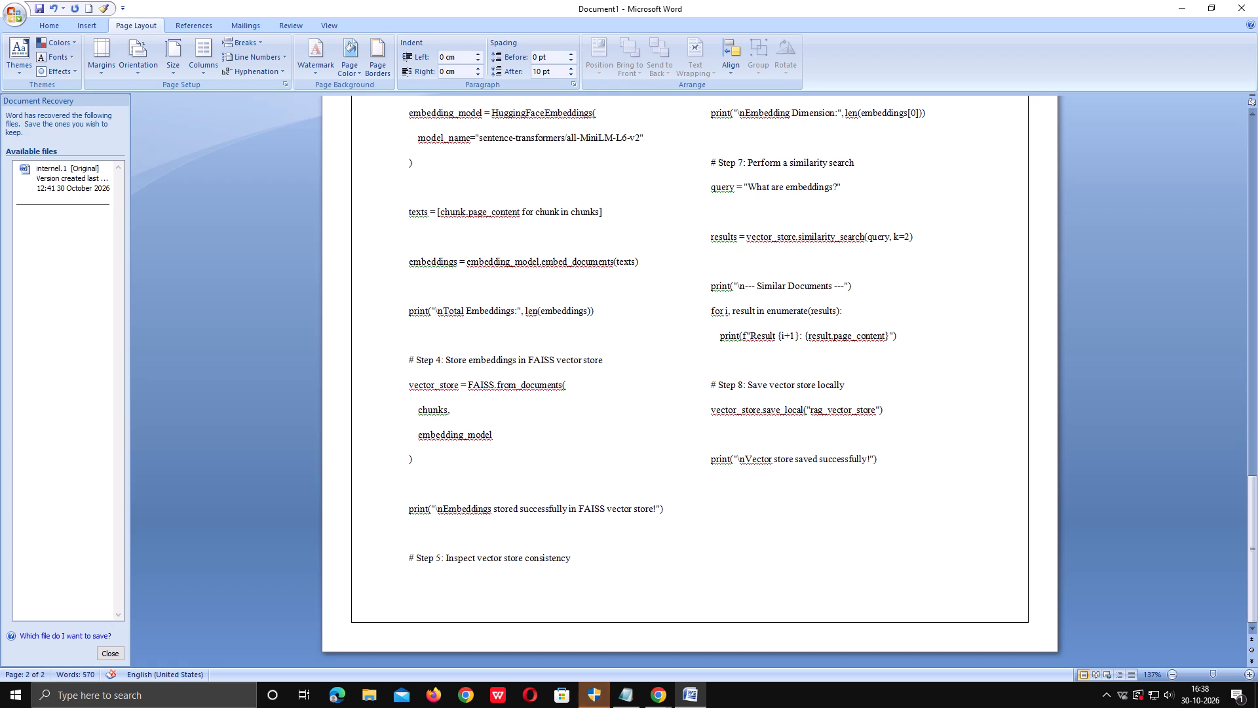
Add an "output:" line below the final "Vector store saved successfully!" print statement, with an empty line after it.
left_click(951, 463)
scroll(930, 421, "up", 20)
scroll(930, 421, "up", 13)
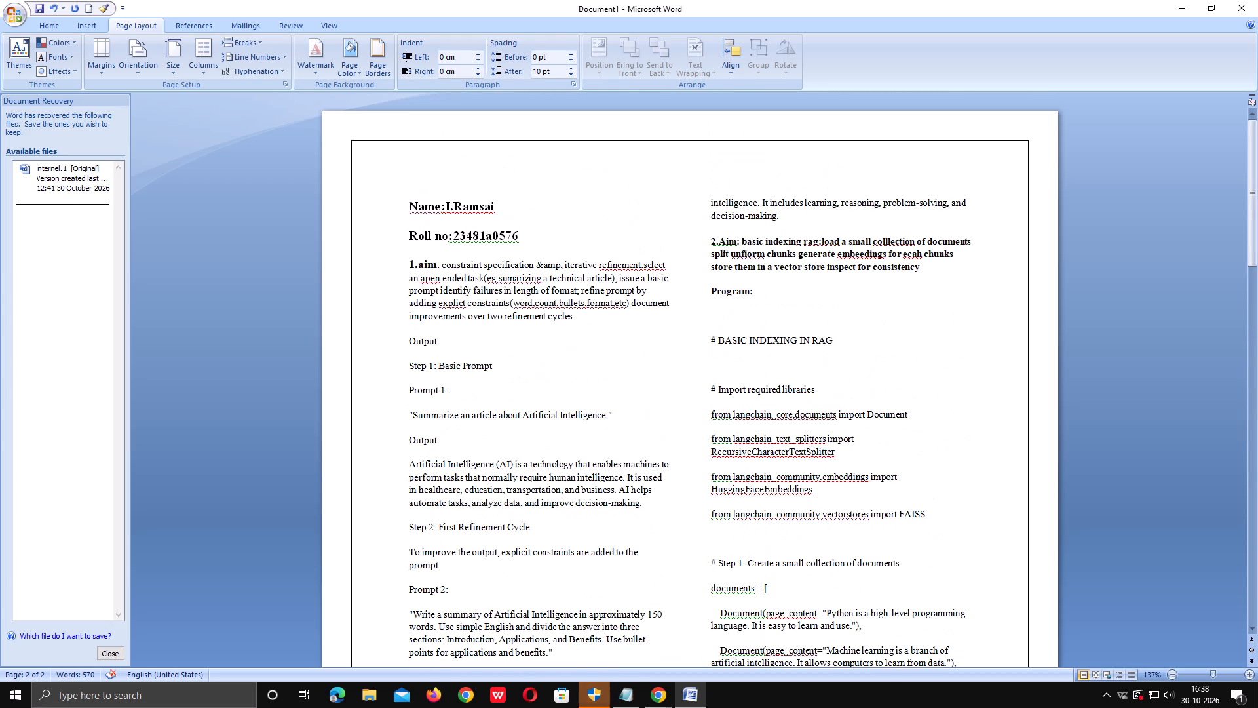
scroll(752, 315, "down", 7)
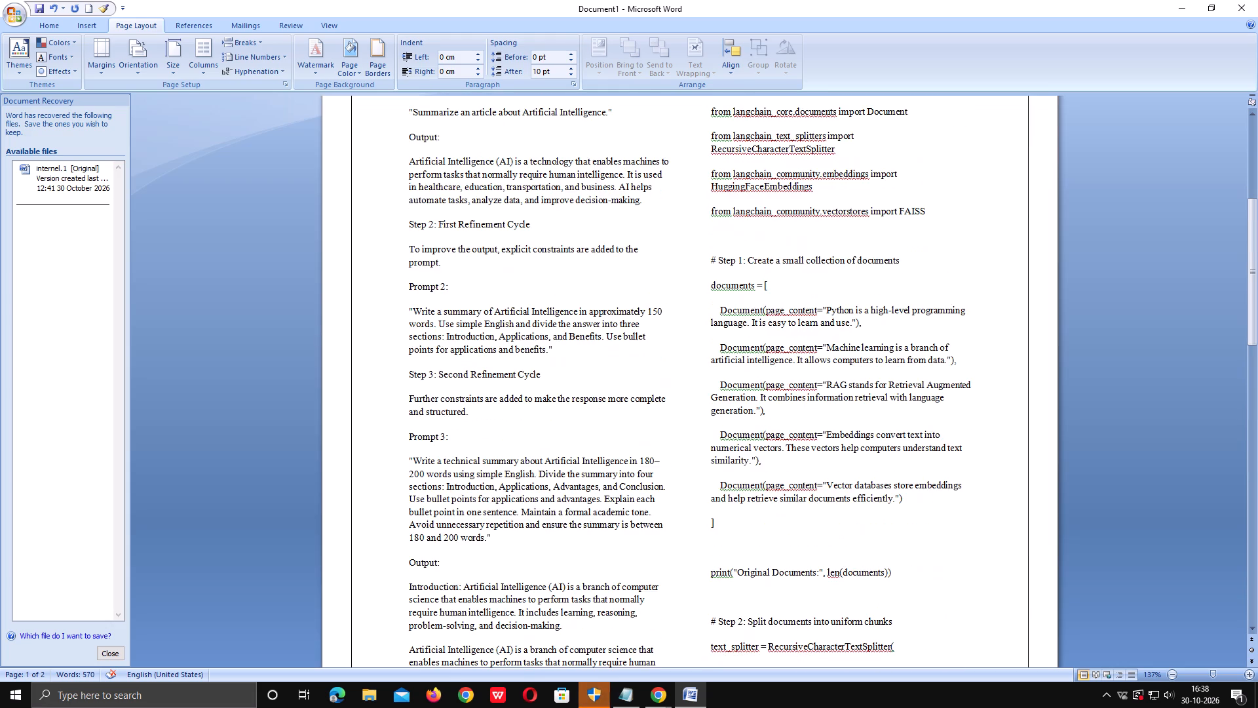
scroll(752, 310, "down", 14)
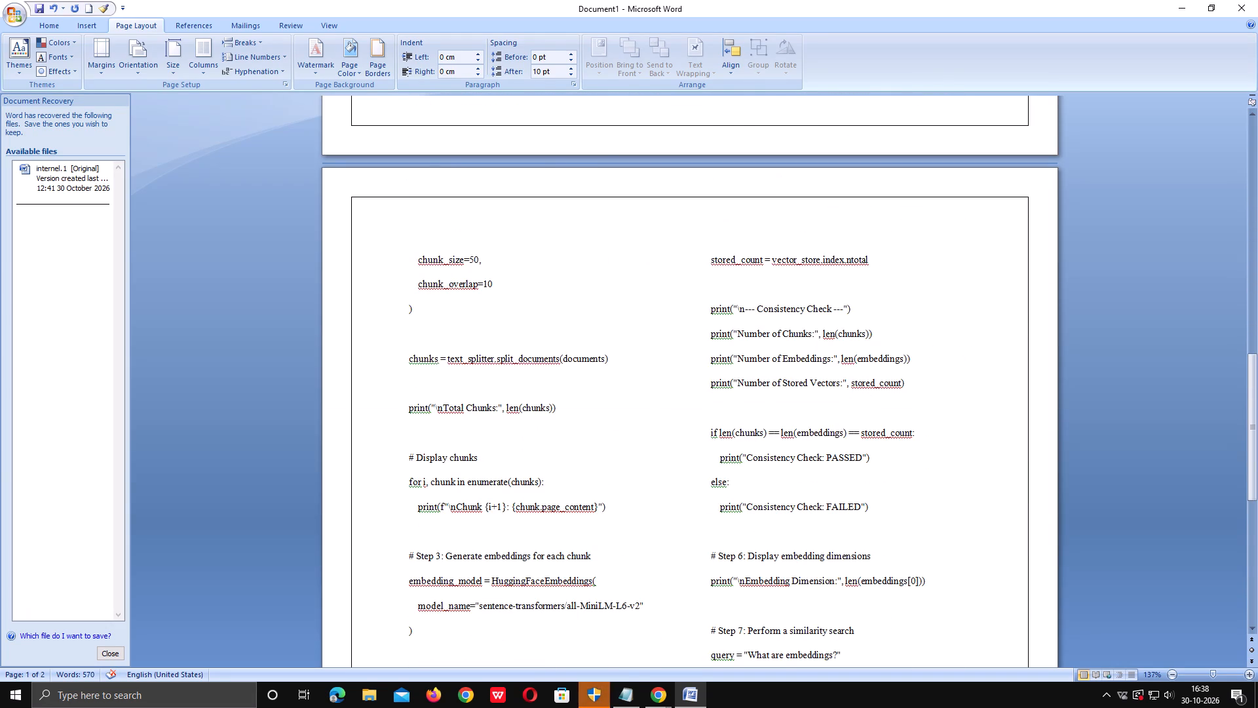
scroll(752, 310, "down", 13)
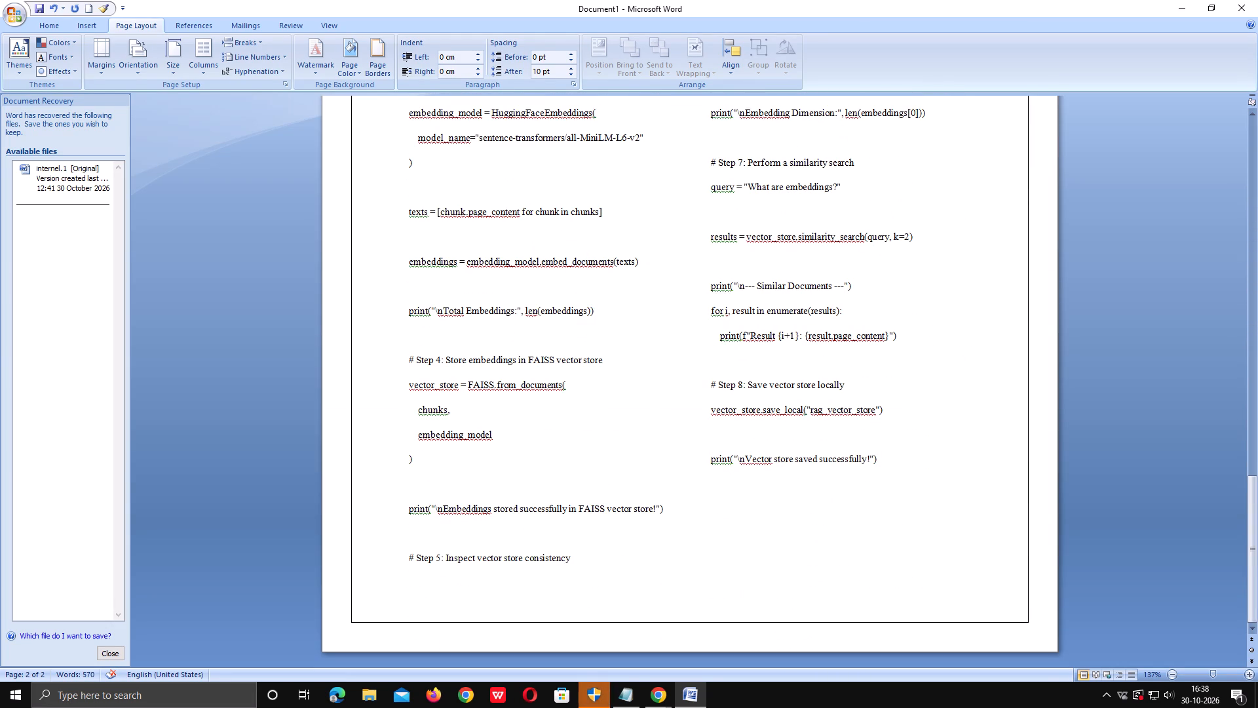
key("Return")
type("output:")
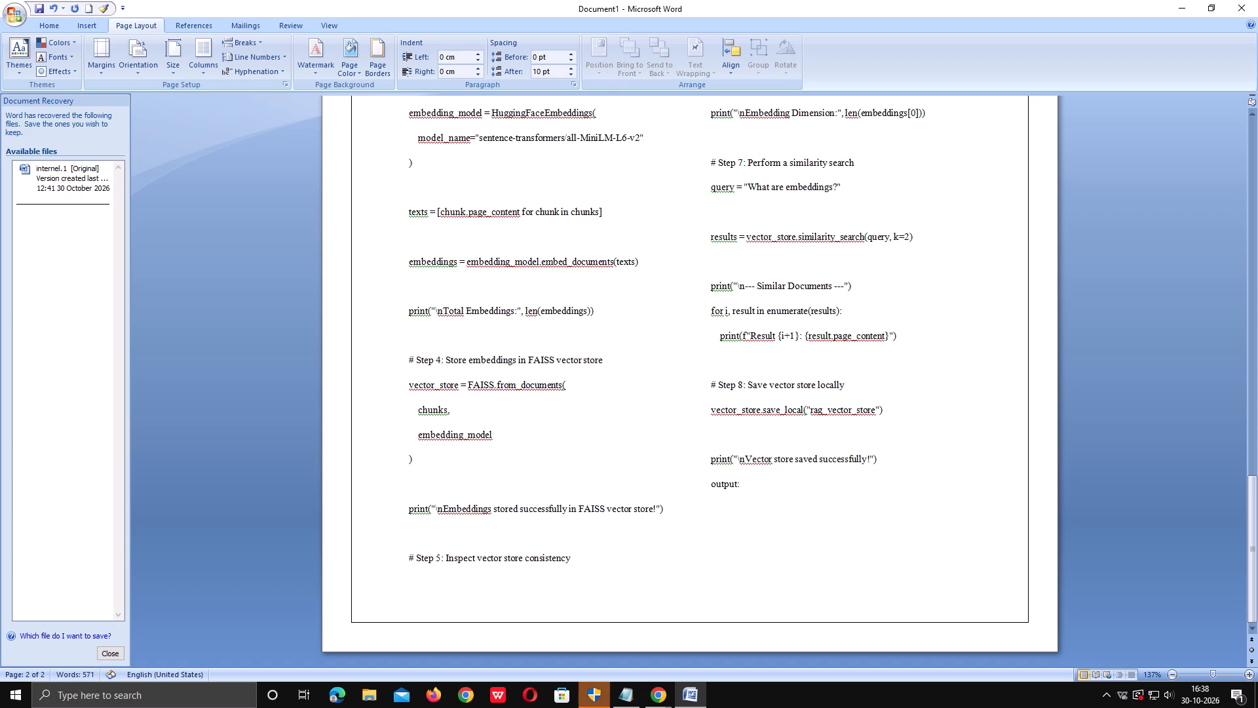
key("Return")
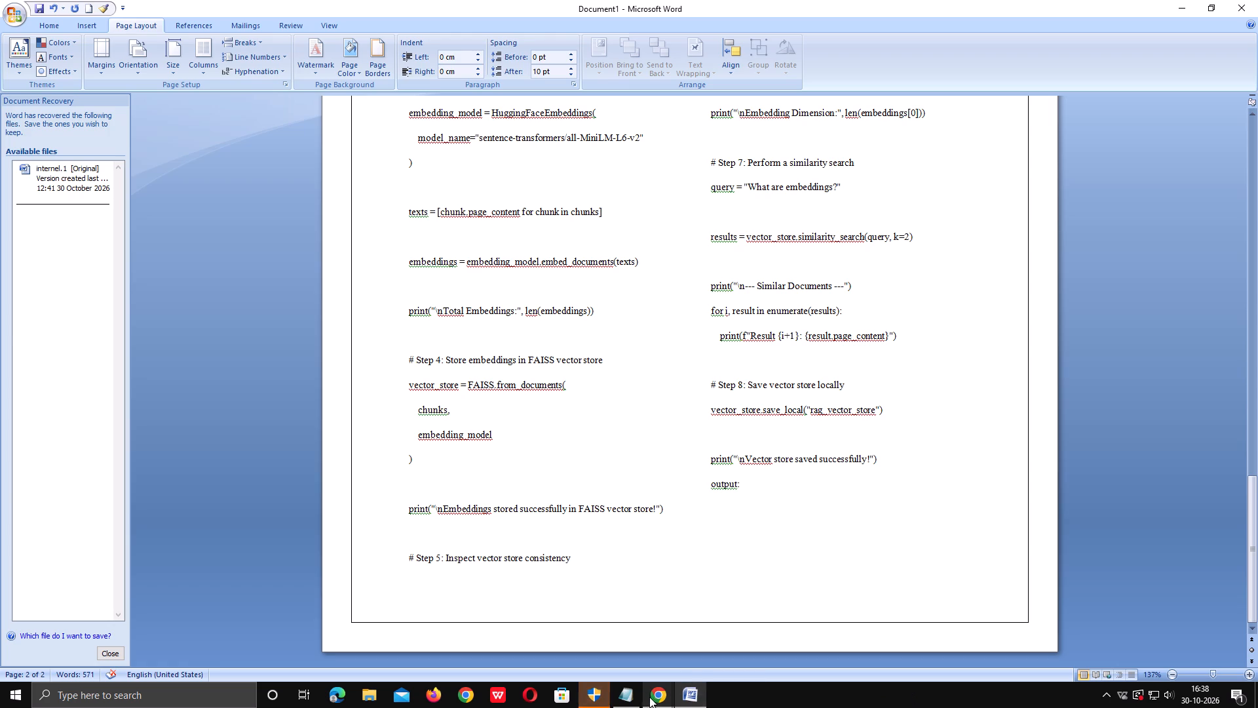
Switch to Notepad and copy the results from "output:" through "Embeddings stored successfully in FAISS vector store!".
left_click(611, 700)
left_click(330, 509)
scroll(573, 487, "down", 2)
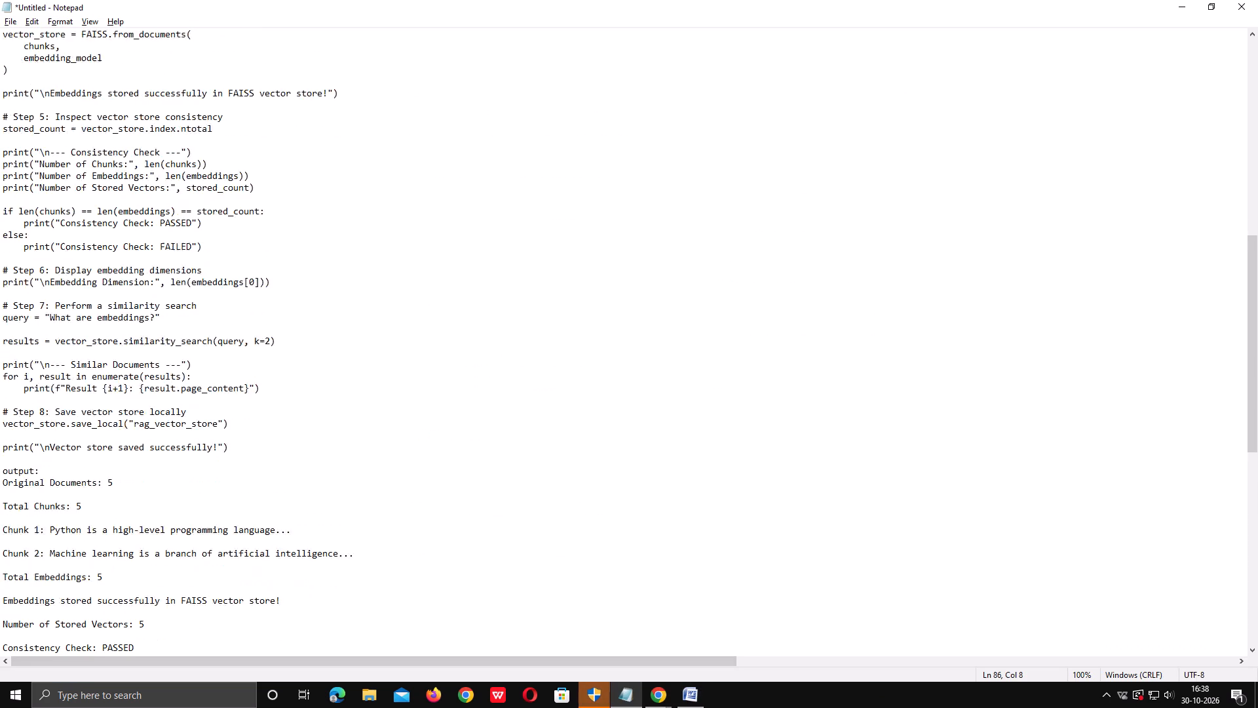
left_click_drag(0, 434, 91, 585)
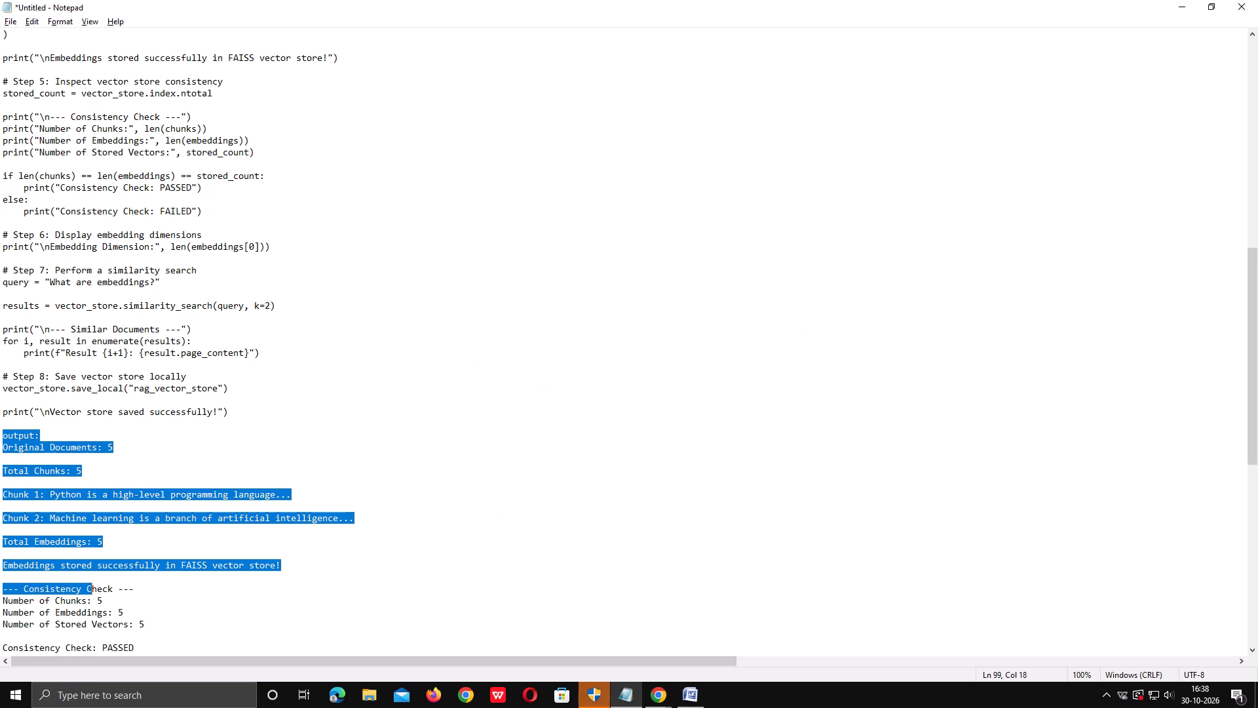
left_click_drag(91, 585, 173, 571)
scroll(174, 566, "down", 2)
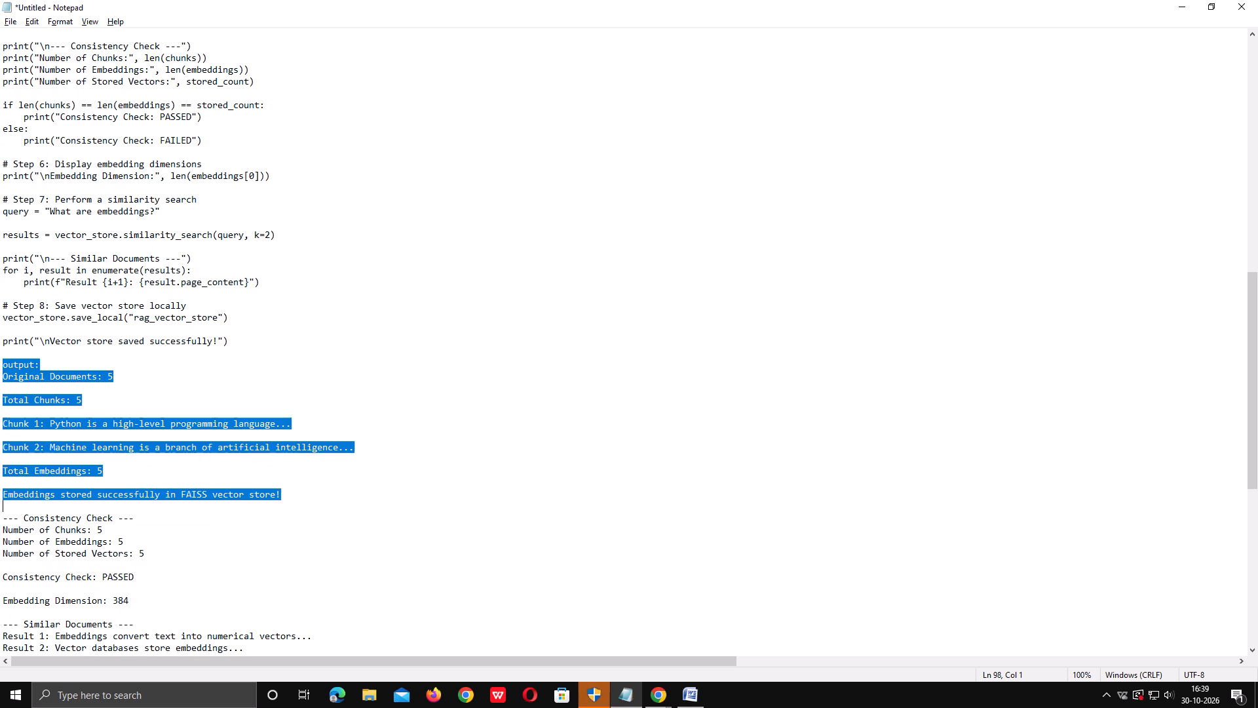
scroll(174, 557, "down", 1)
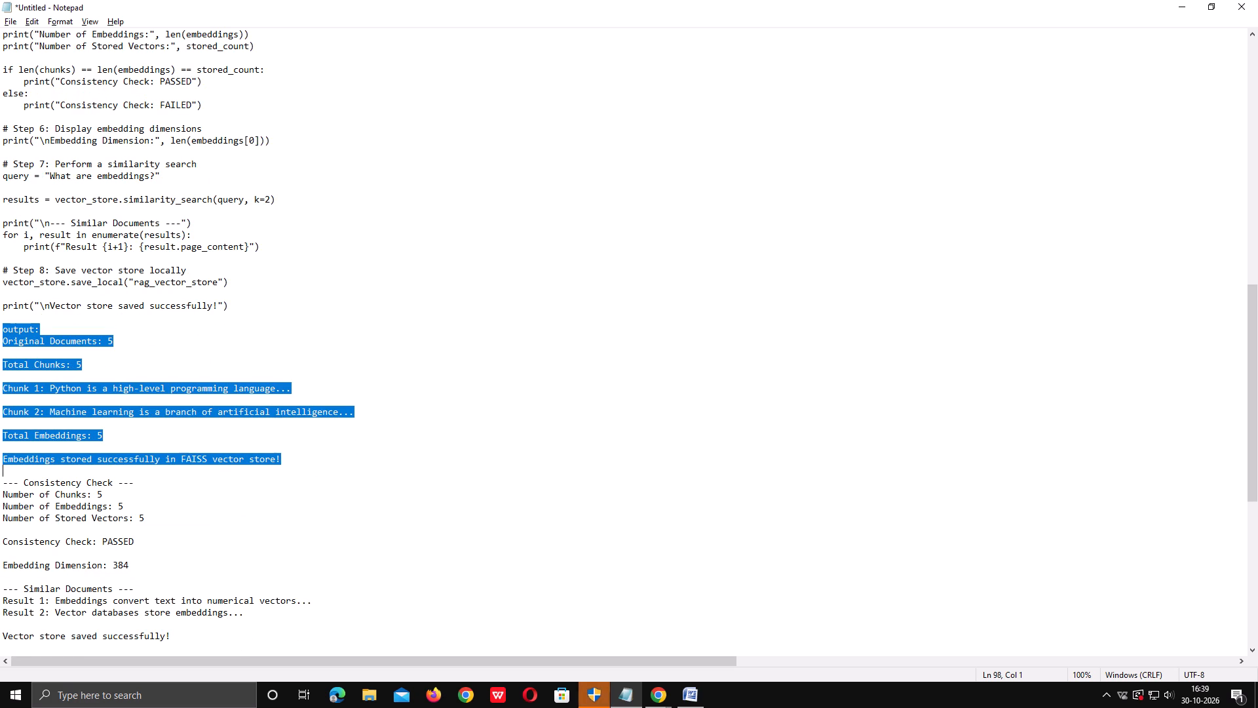
scroll(174, 557, "down", 3)
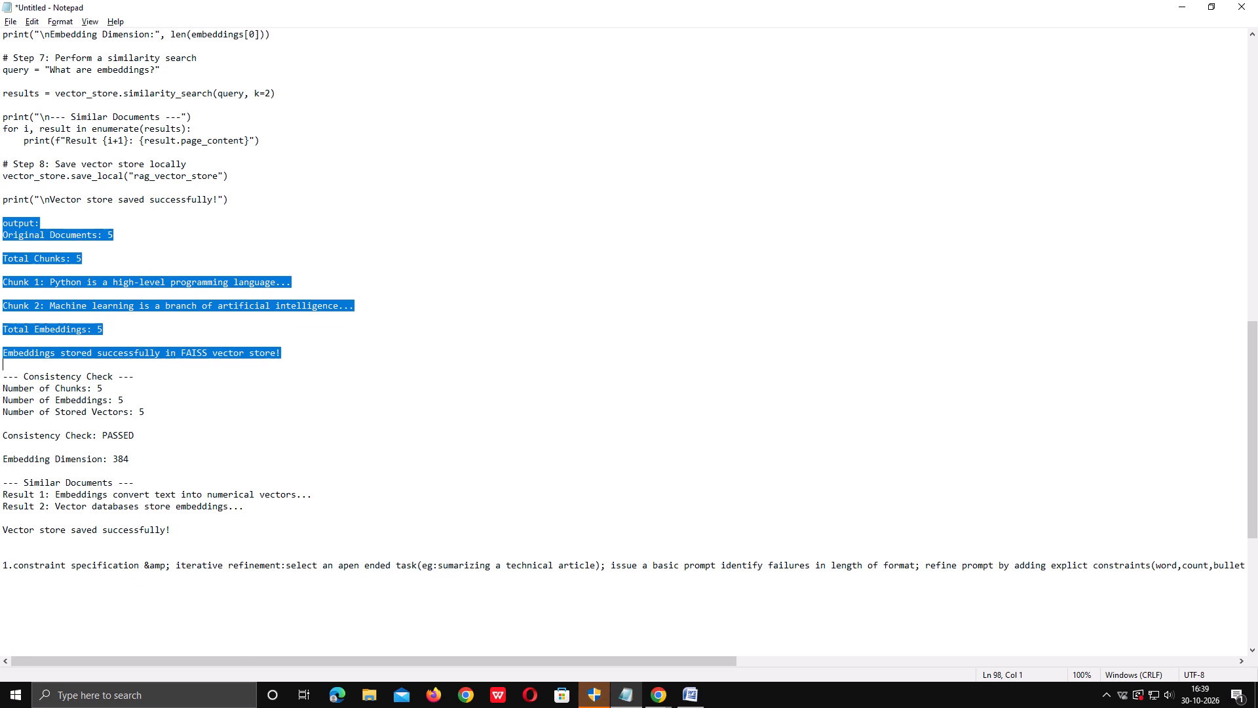
key("ctrl+c")
key("ctrl+c")
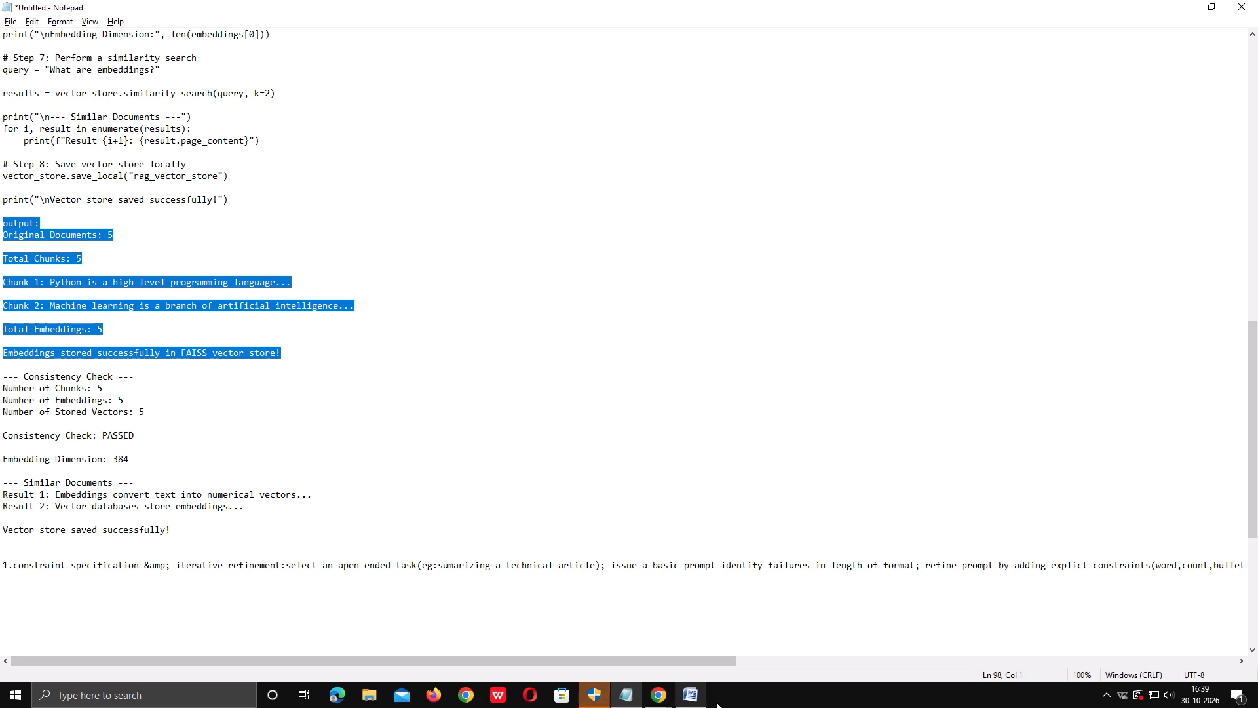
Switch back to Word and paste the copied results below the "output:" line.
left_click(696, 702)
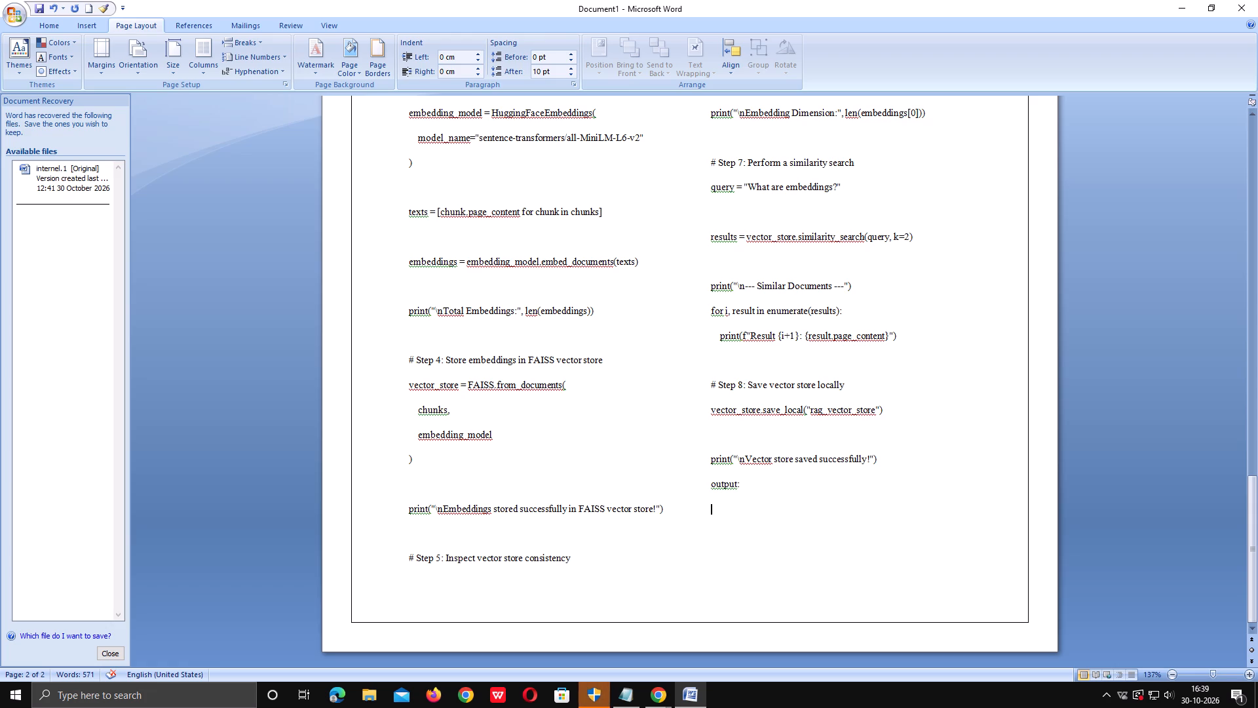
key("ctrl+v")
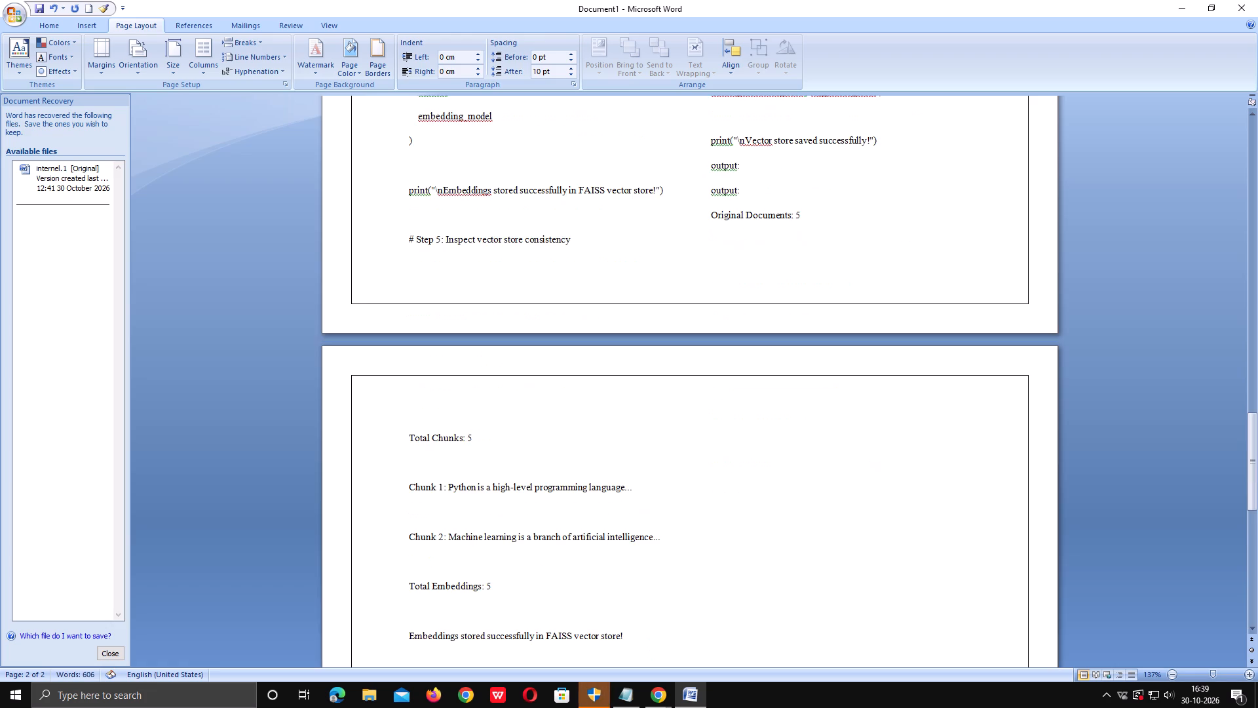
scroll(651, 644, "up", 3)
scroll(651, 644, "down", 9)
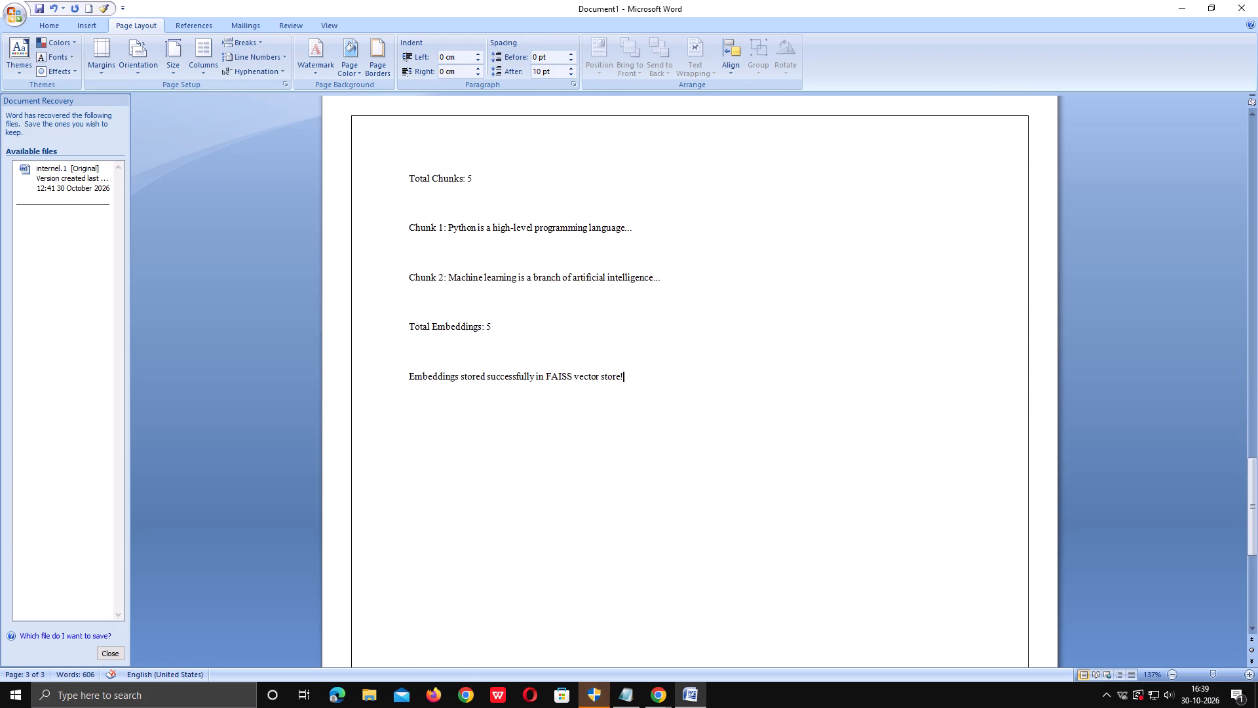
Look through the whole document from the name heading to the pasted output results.
scroll(651, 627, "up", 20)
scroll(651, 627, "up", 20)
scroll(651, 627, "up", 2)
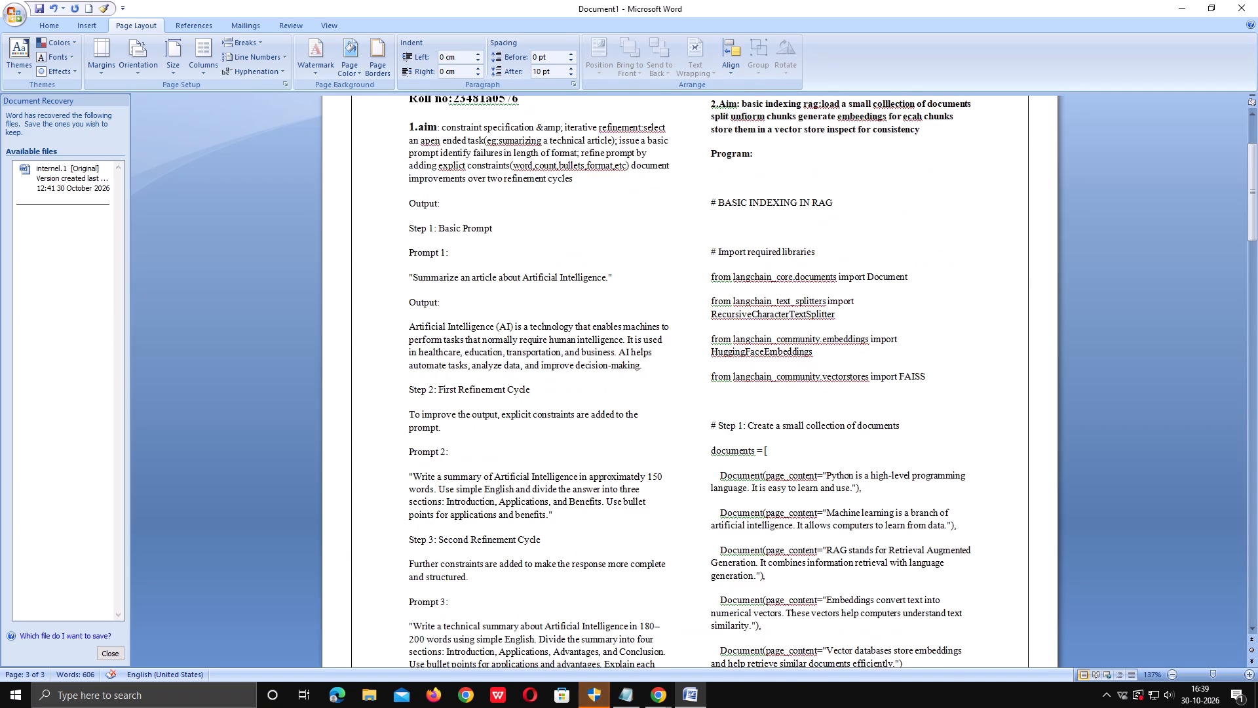
scroll(651, 627, "up", 10)
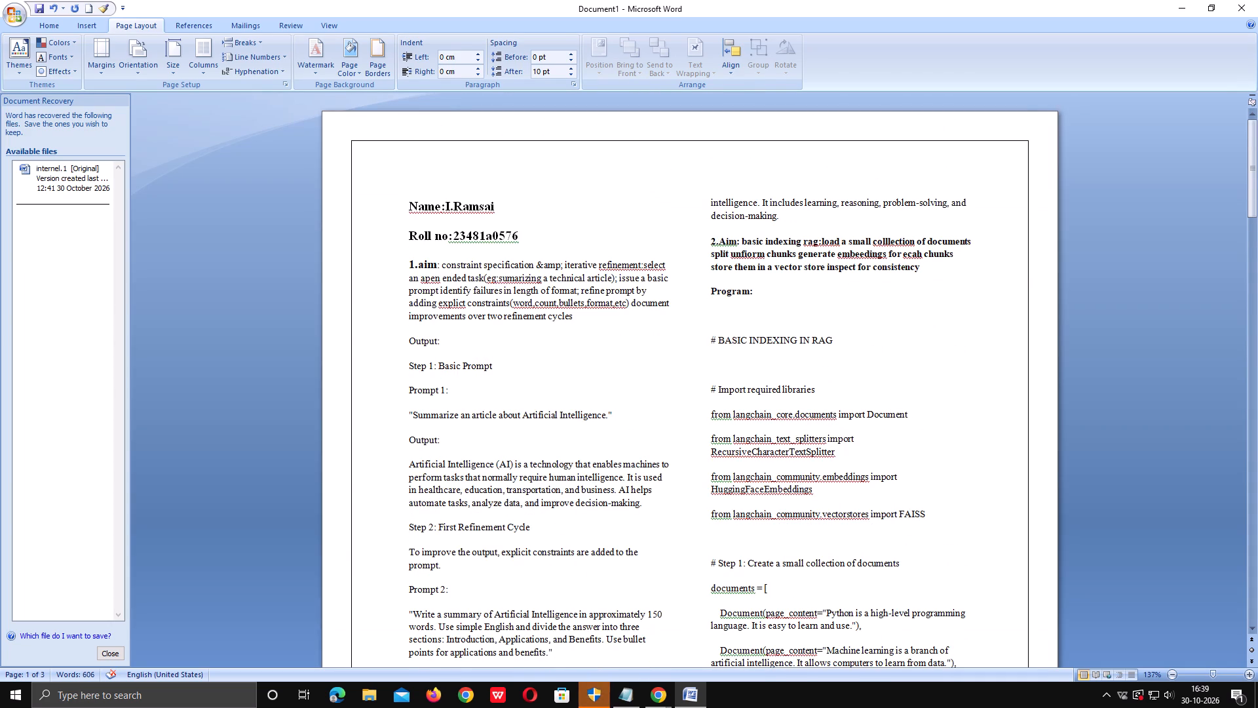
scroll(671, 570, "down", 20)
scroll(671, 570, "down", 20)
scroll(671, 570, "down", 10)
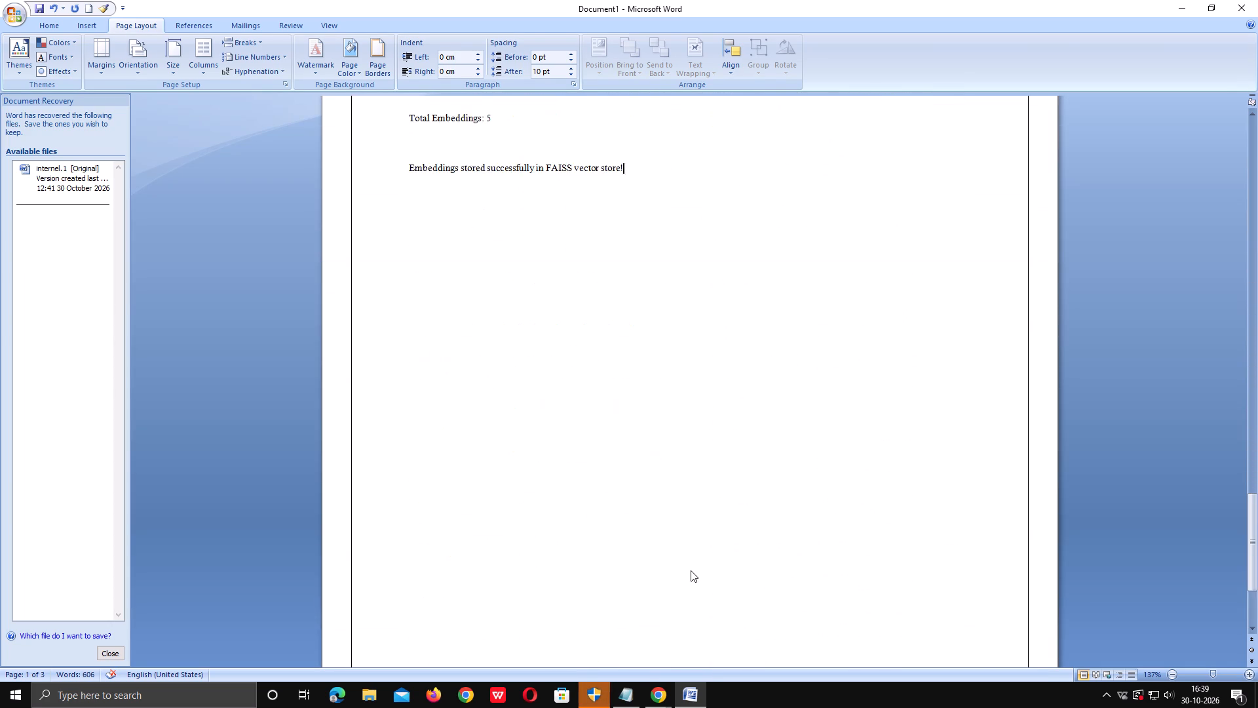
scroll(691, 570, "down", 8)
scroll(691, 570, "up", 20)
scroll(691, 570, "up", 15)
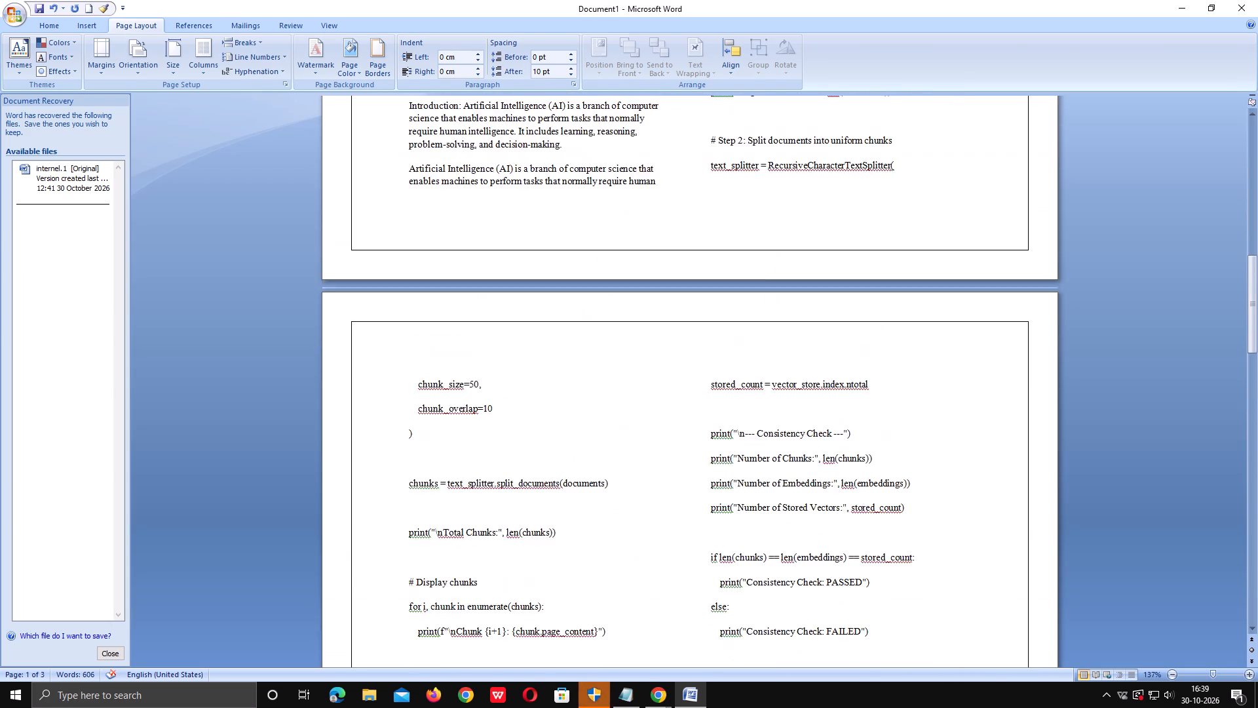
scroll(691, 570, "up", 20)
scroll(691, 570, "up", 3)
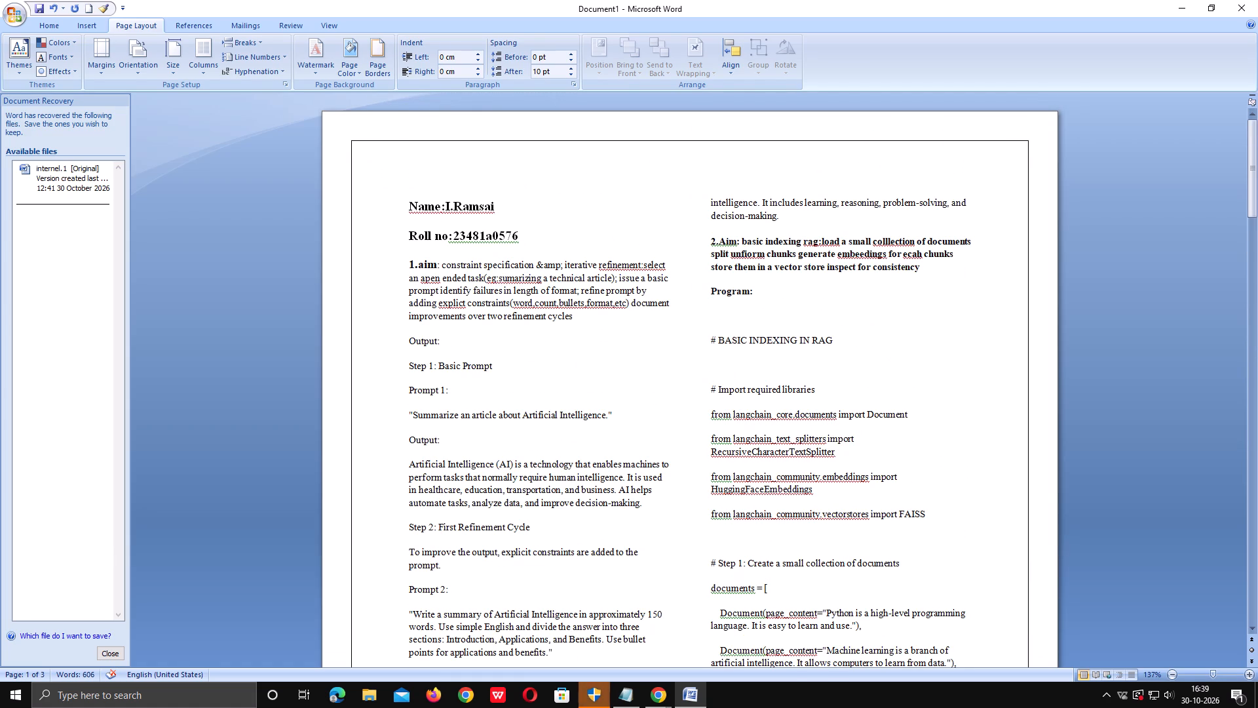
scroll(544, 297, "down", 5)
scroll(539, 290, "down", 20)
scroll(539, 290, "down", 12)
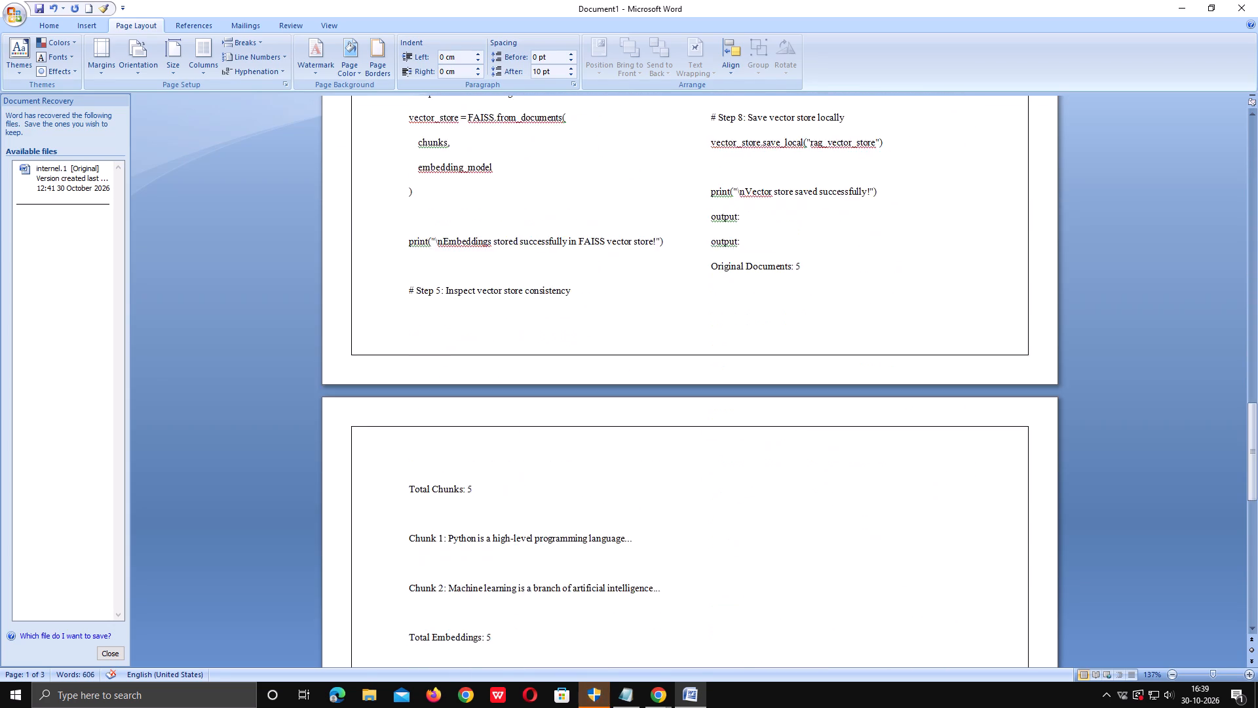
scroll(539, 290, "down", 8)
Delete the empty lines between the pasted results from "Total Chunks: 5" down to "Embeddings stored successfully in FAISS vector store!".
left_click(408, 396)
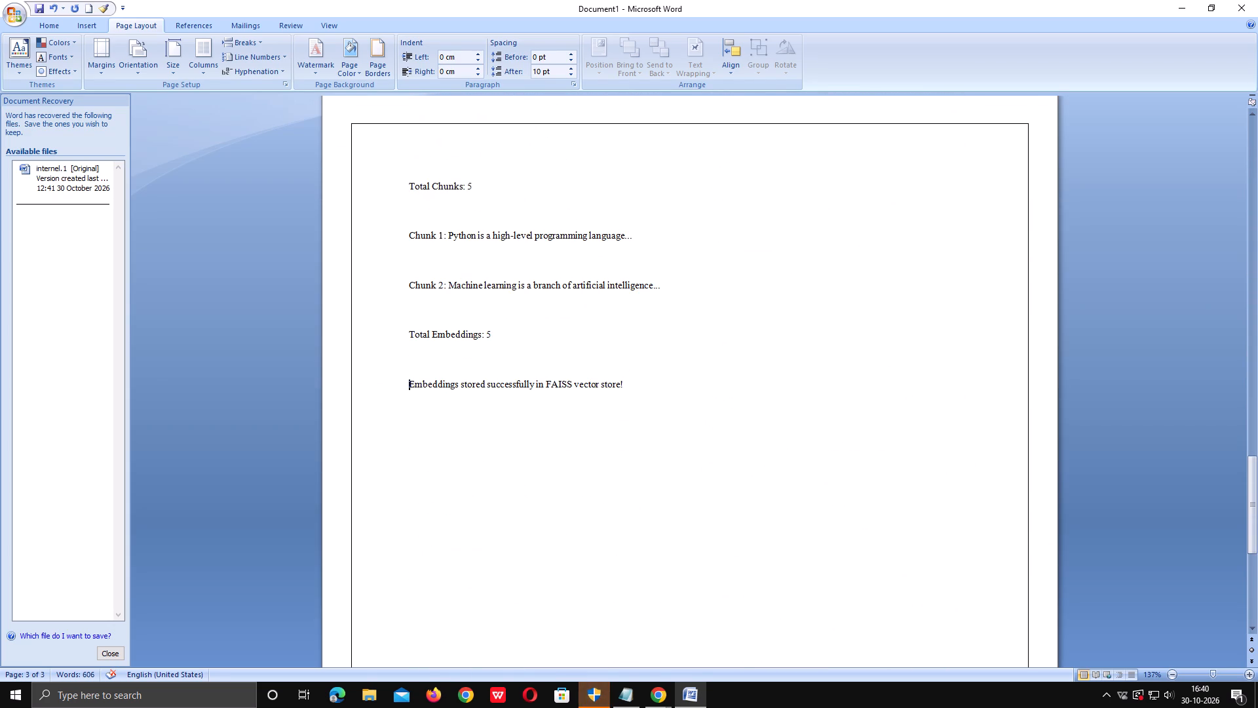
key("BackSpace")
left_click(403, 335)
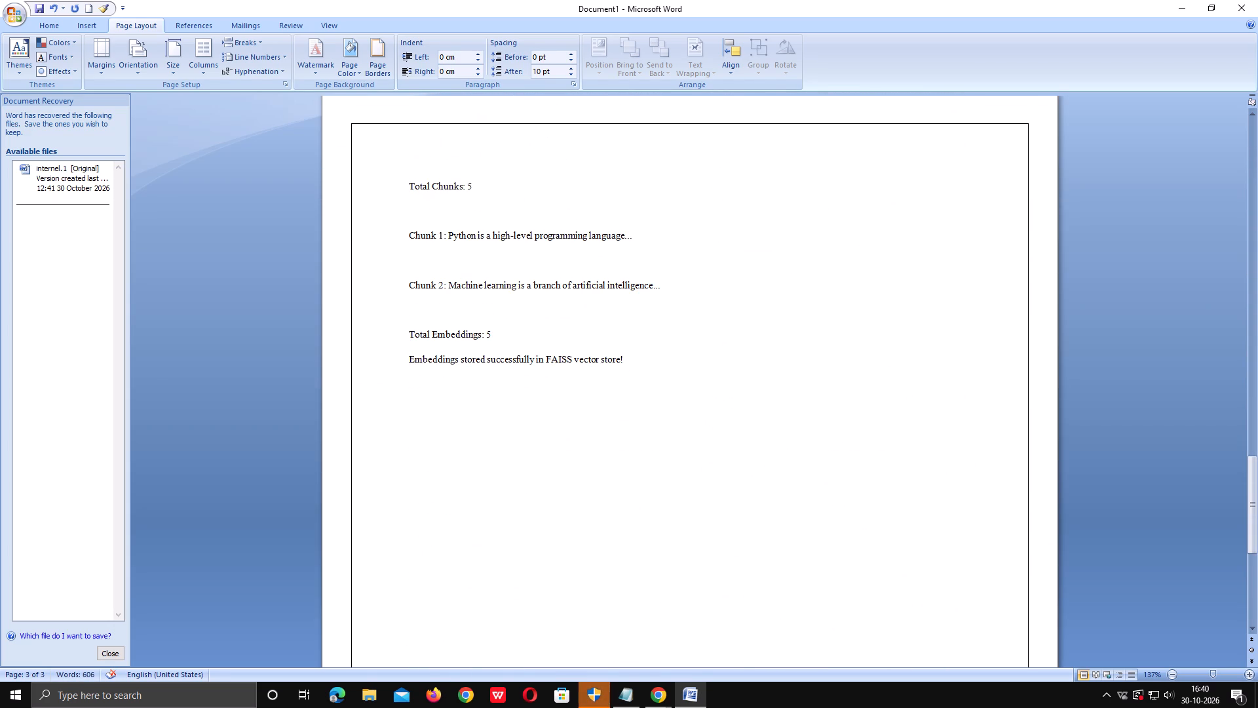
key("BackSpace")
left_click(410, 281)
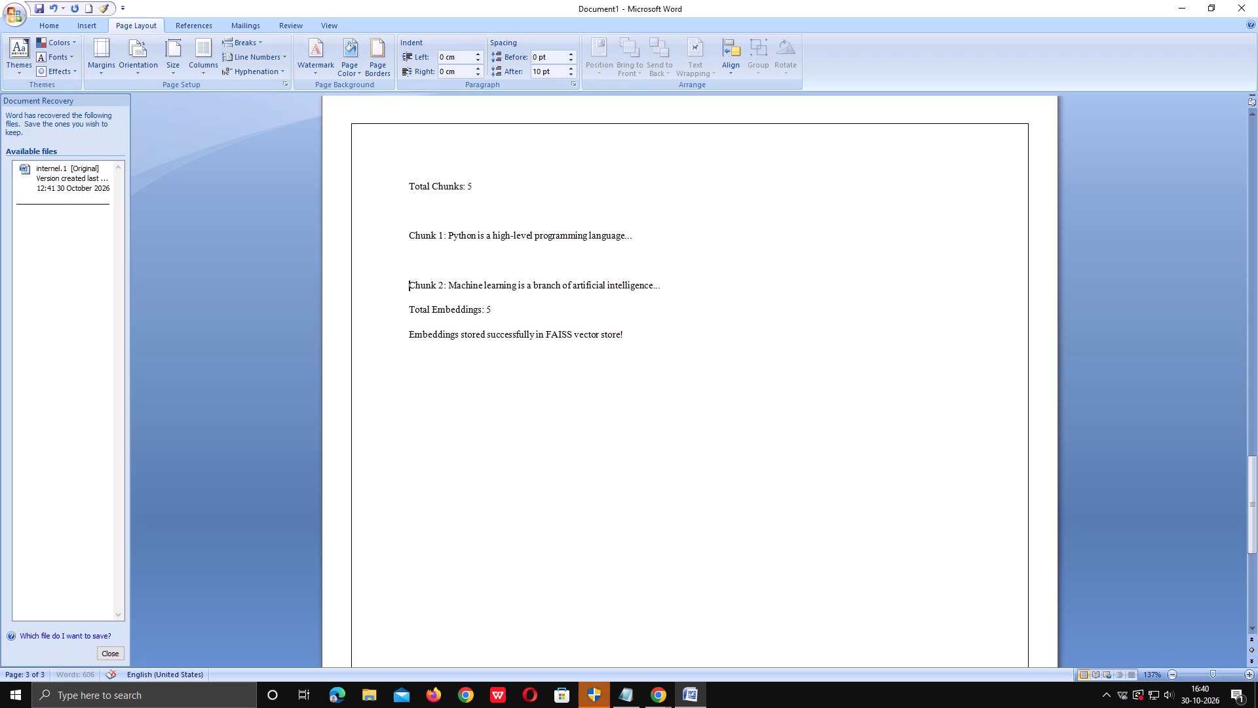
key("BackSpace")
left_click(407, 241)
key("BackSpace")
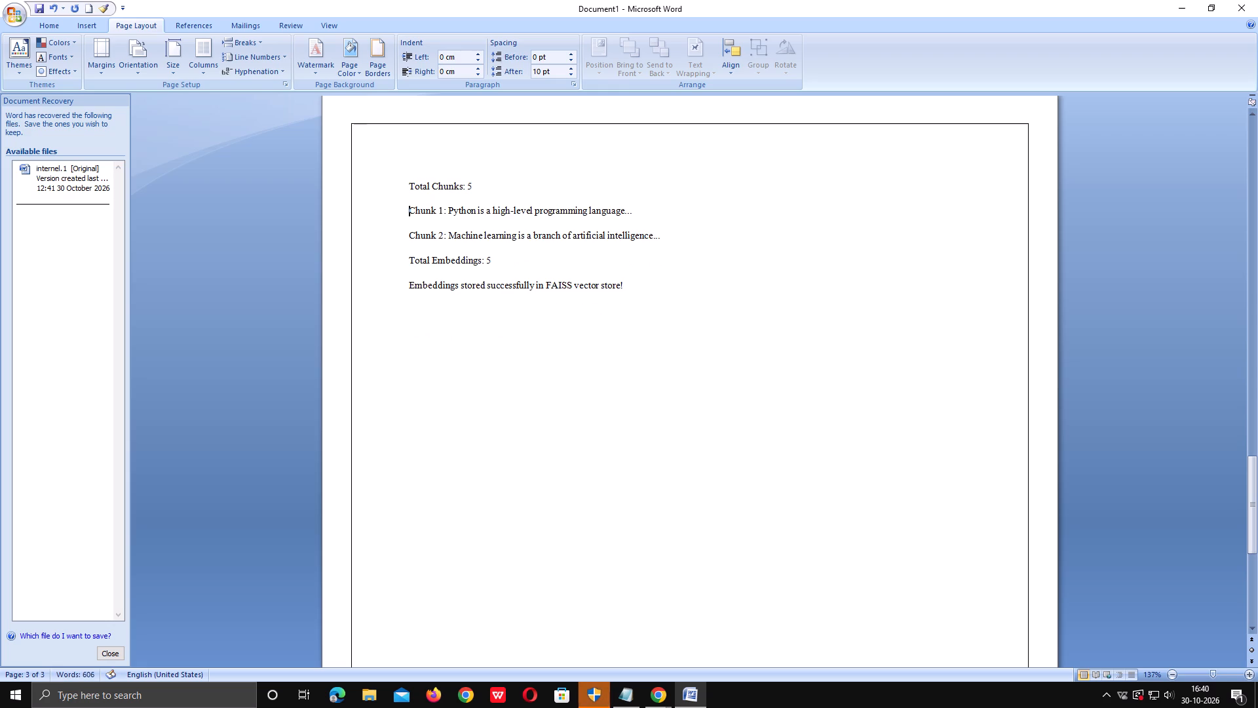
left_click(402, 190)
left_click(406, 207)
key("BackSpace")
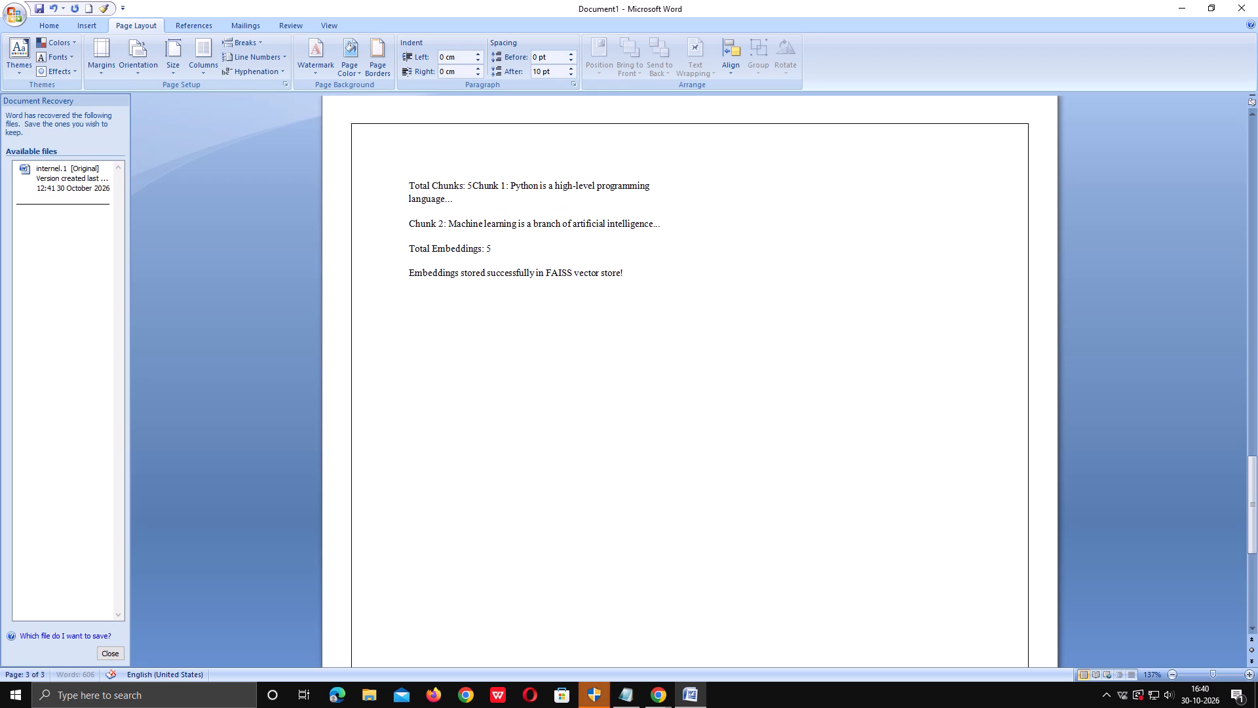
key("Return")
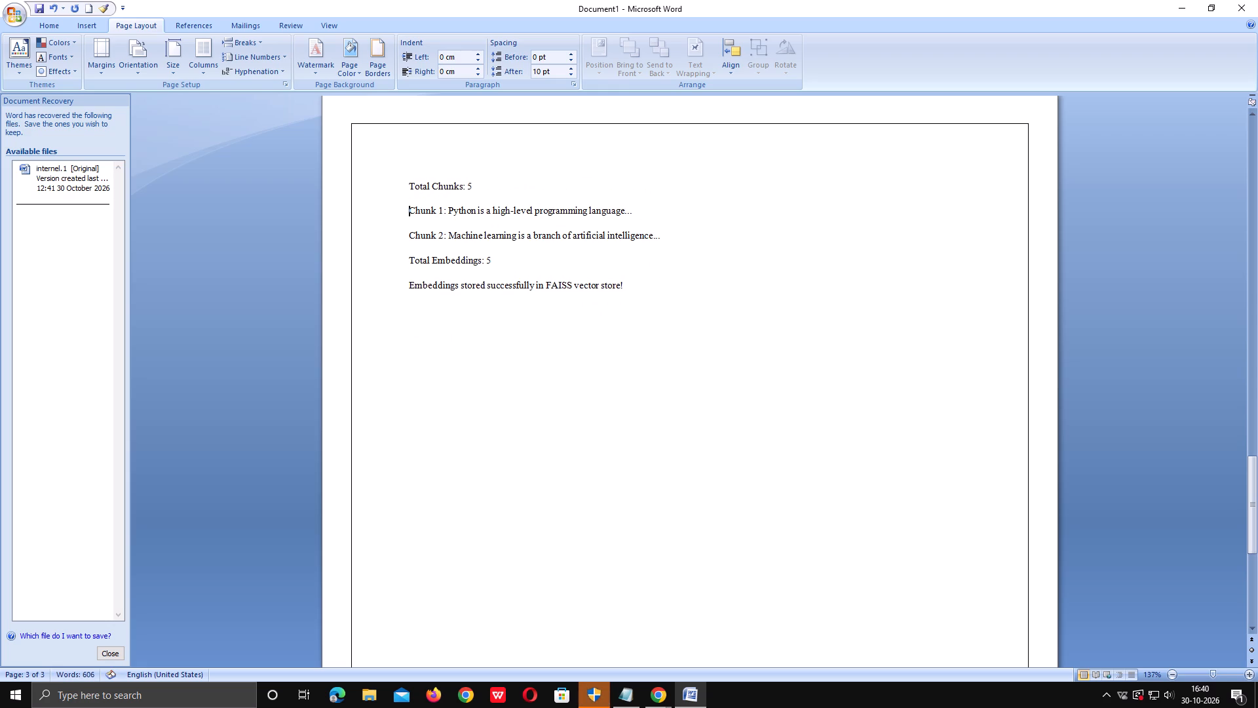
Delete the empty line between "Original Documents: 5" and "Total Chunks: 5" in the pasted output.
left_click(406, 191)
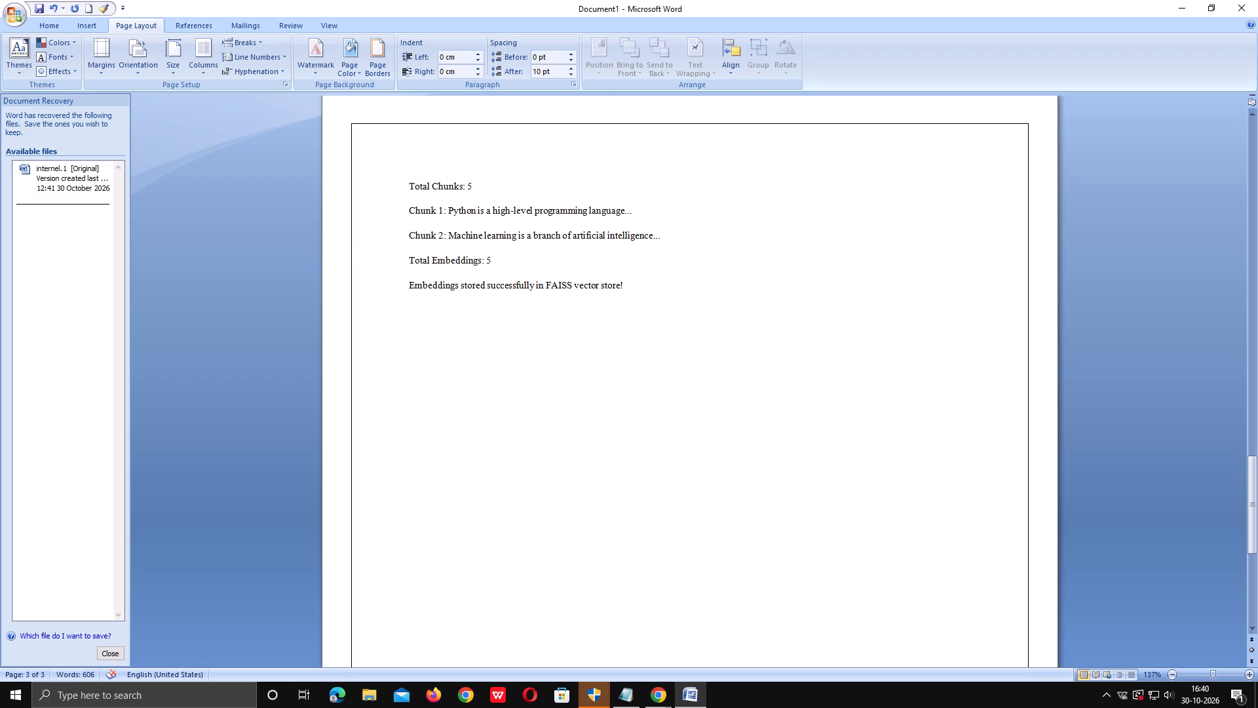
key("BackSpace")
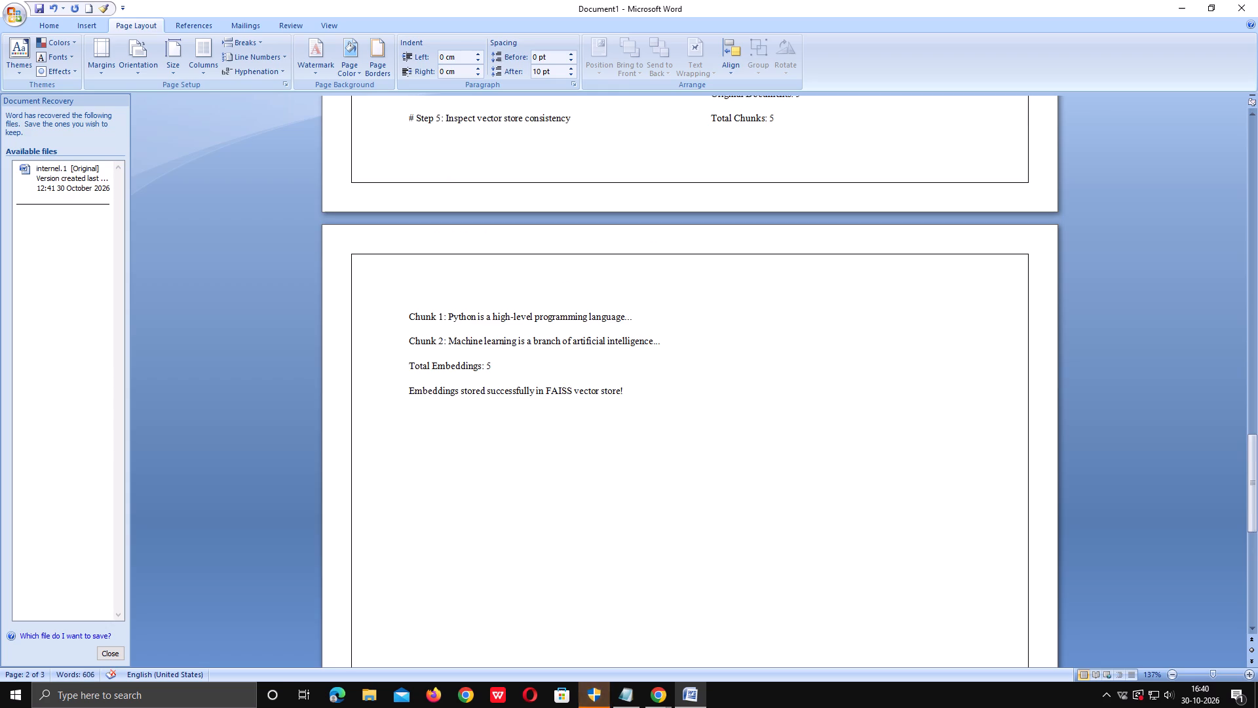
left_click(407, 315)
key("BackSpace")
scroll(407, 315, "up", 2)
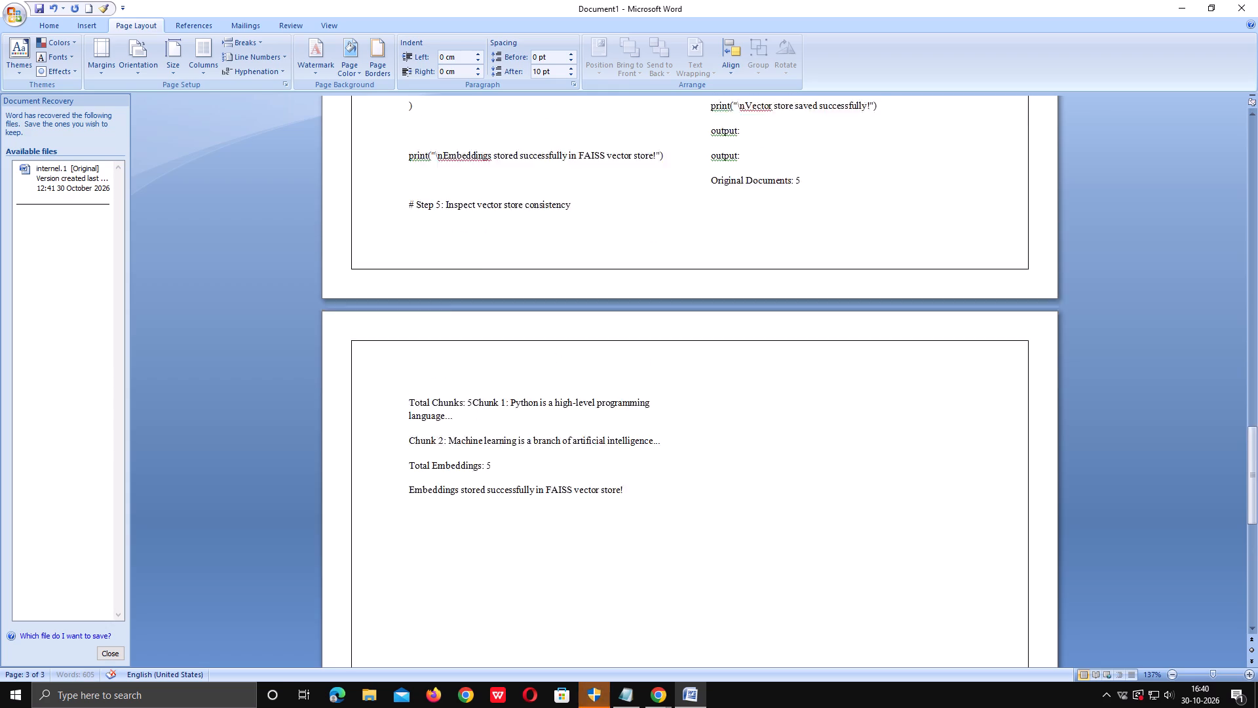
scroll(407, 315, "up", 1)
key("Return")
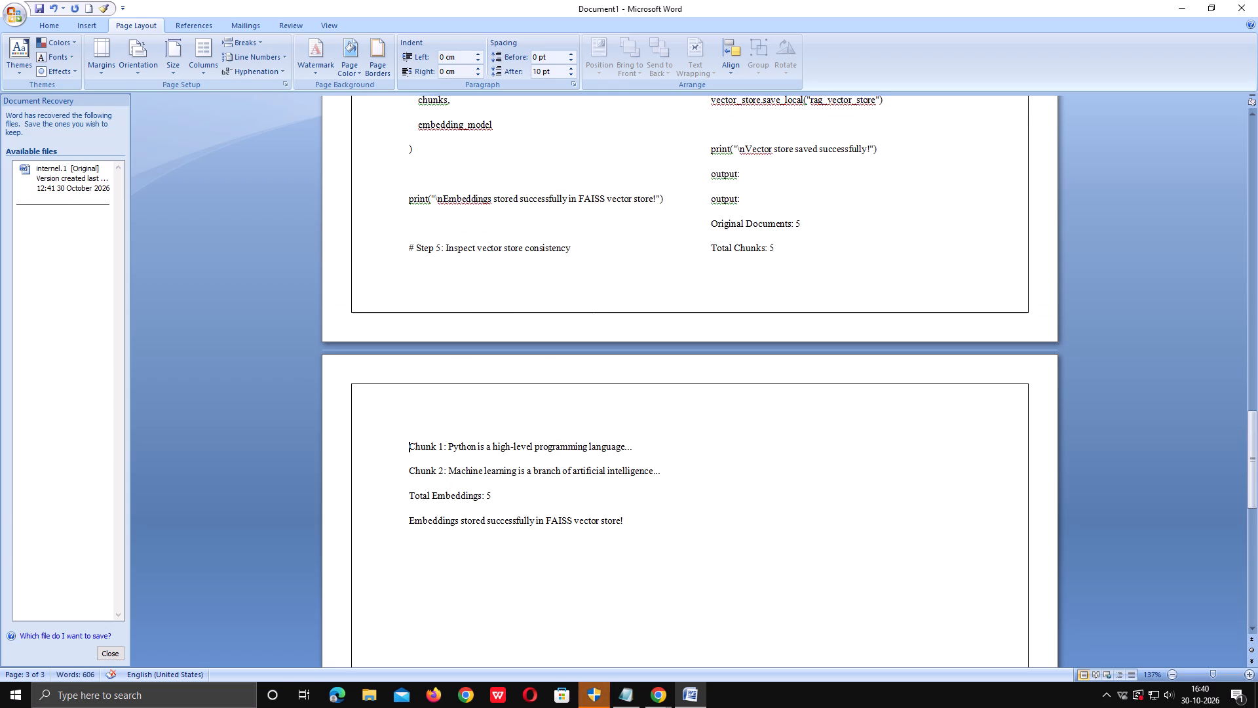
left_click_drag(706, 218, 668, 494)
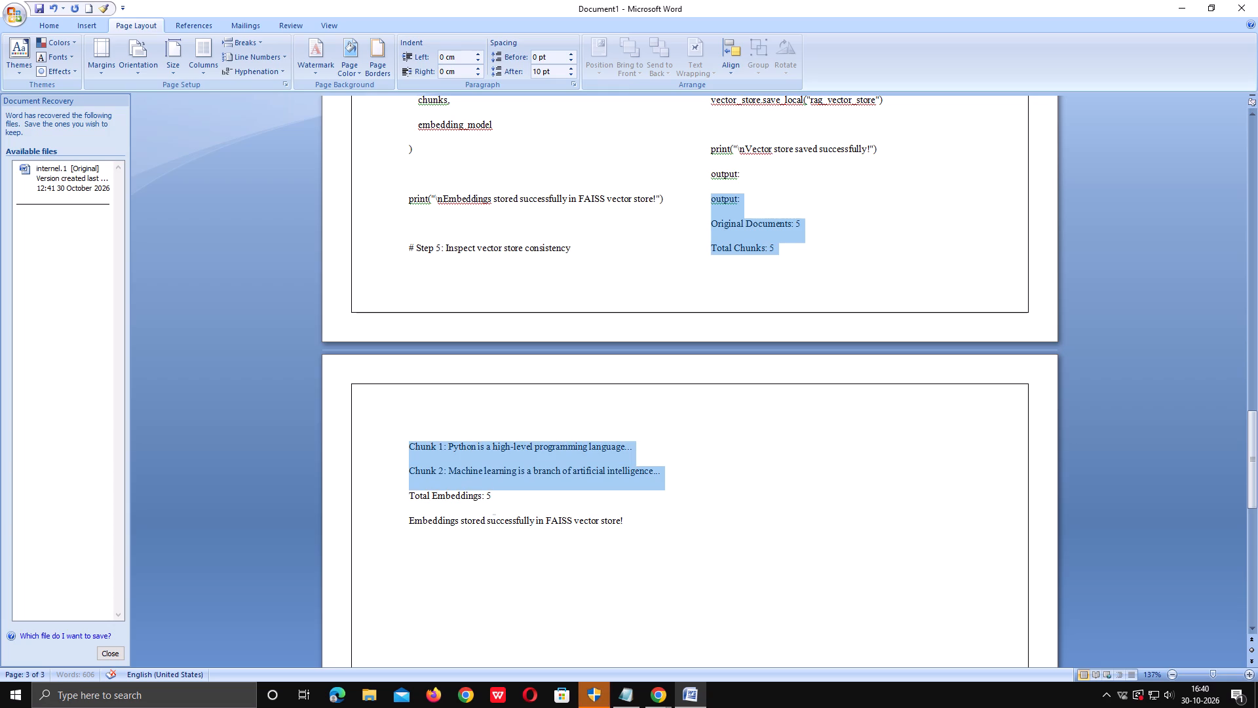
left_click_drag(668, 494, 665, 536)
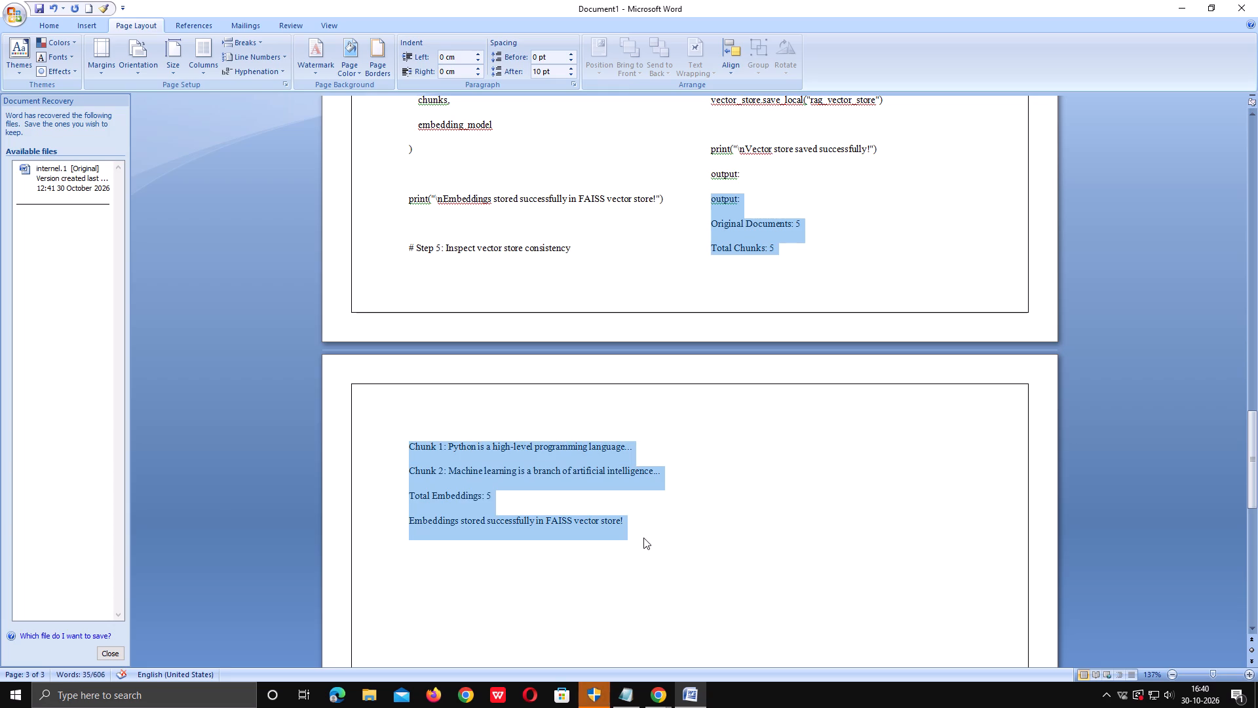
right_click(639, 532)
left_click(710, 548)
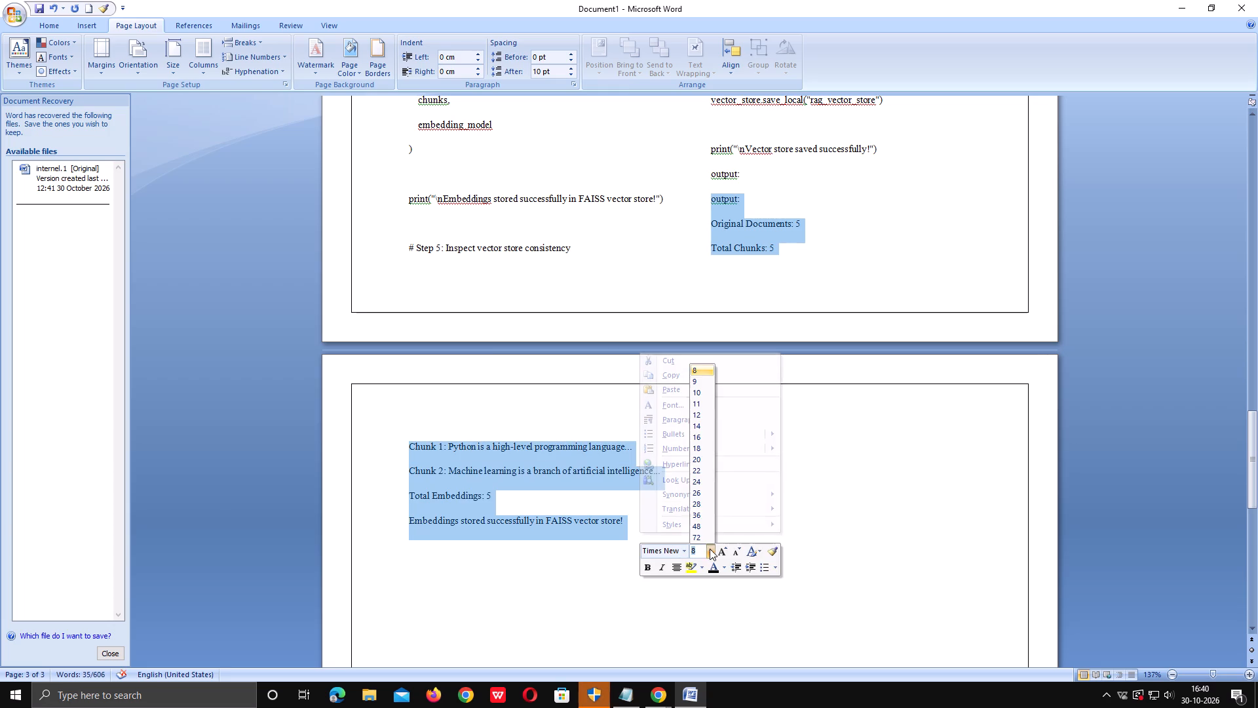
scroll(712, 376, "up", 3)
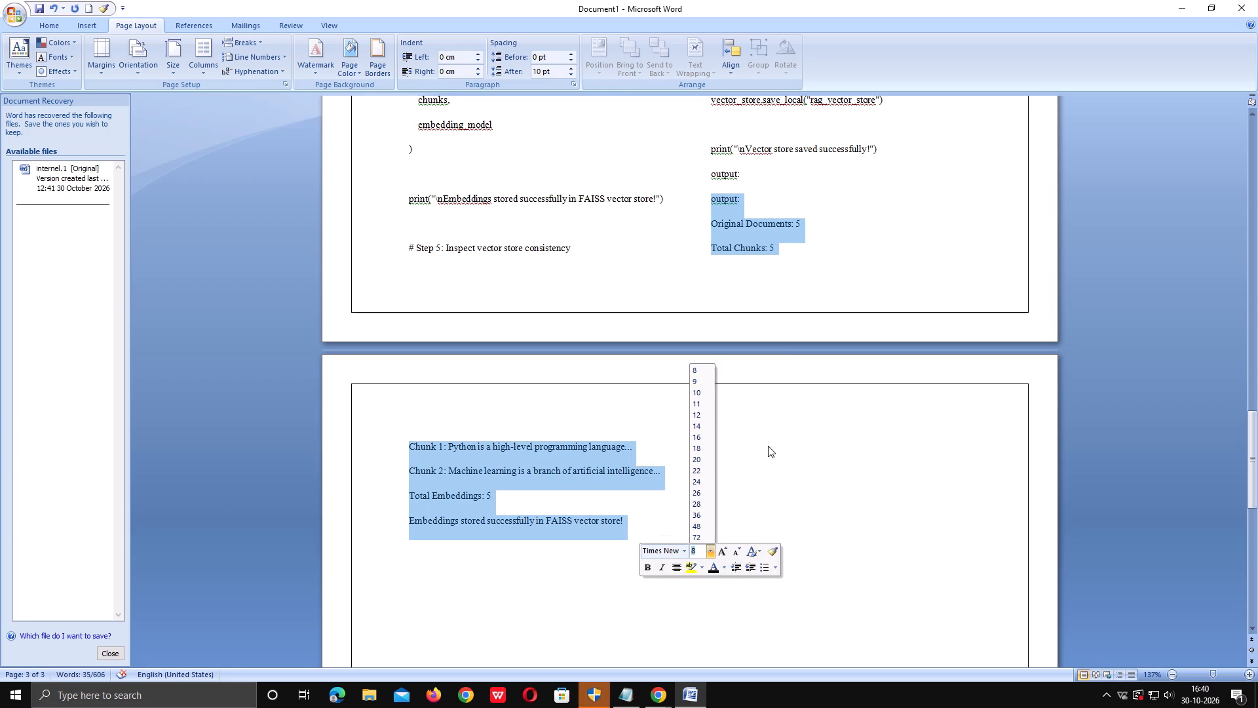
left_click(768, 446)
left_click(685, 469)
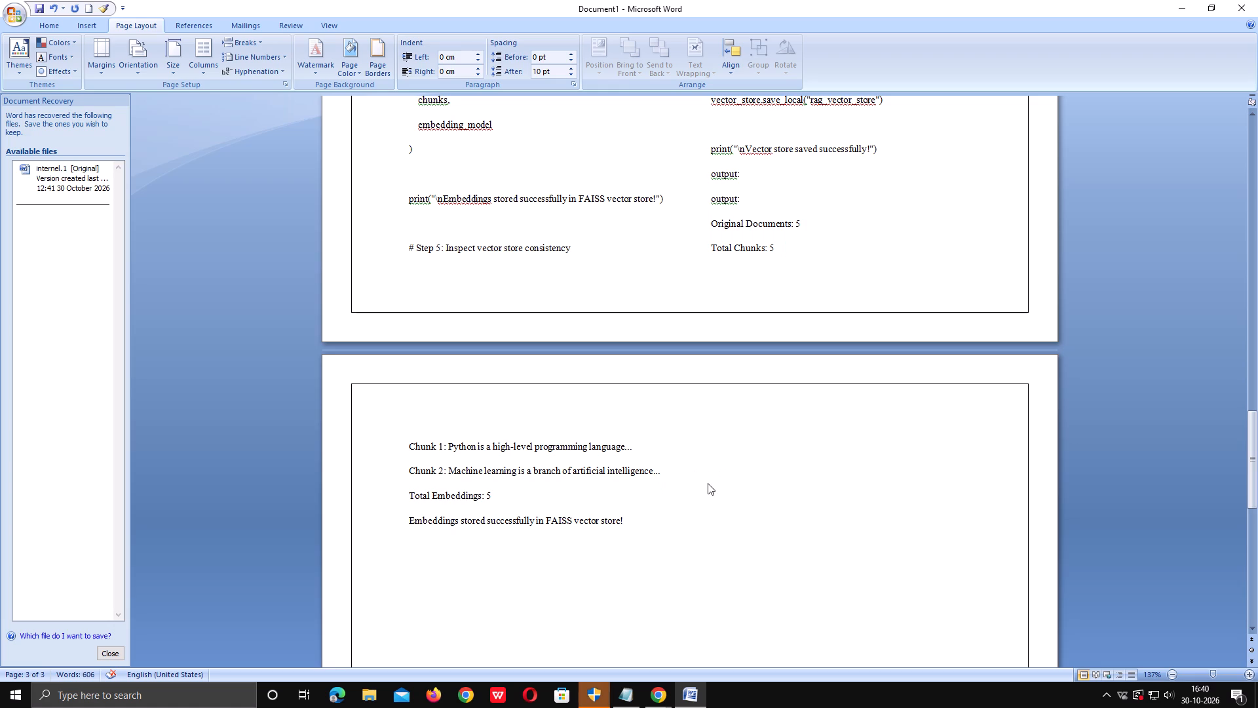
Start saving the document and enter the student's roll number as the file name.
scroll(714, 456, "up", 17)
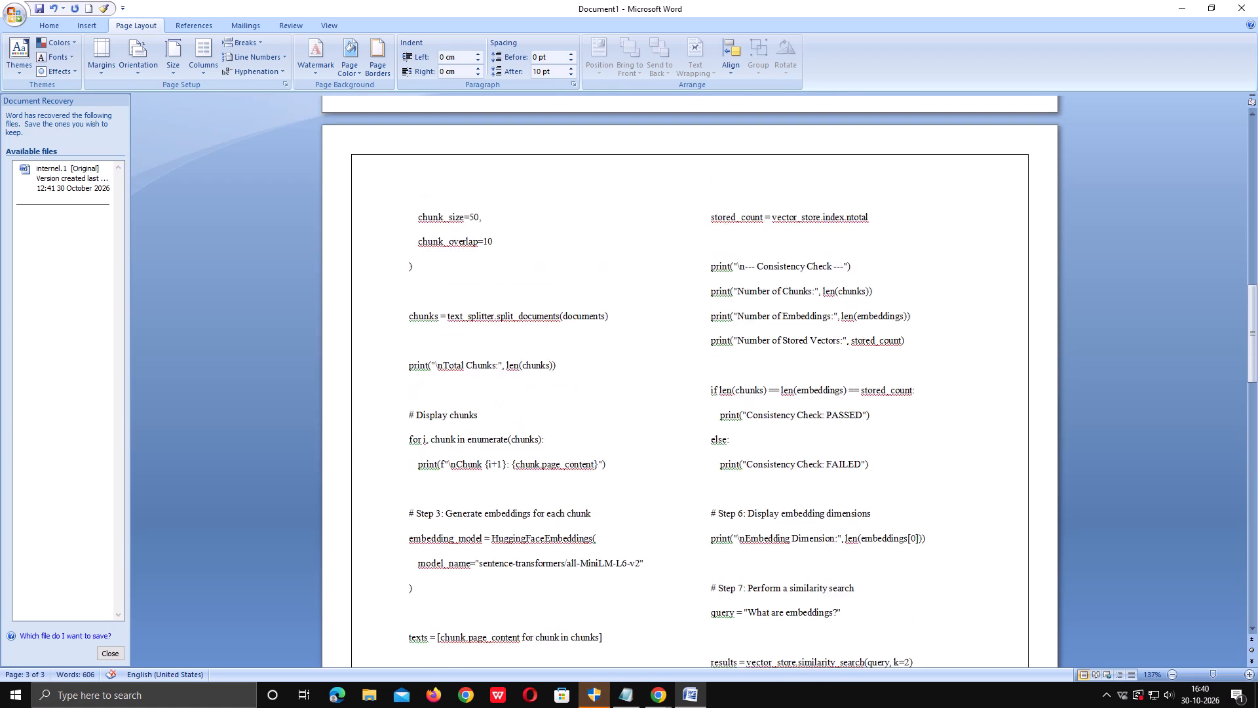
scroll(712, 456, "up", 20)
scroll(712, 456, "up", 5)
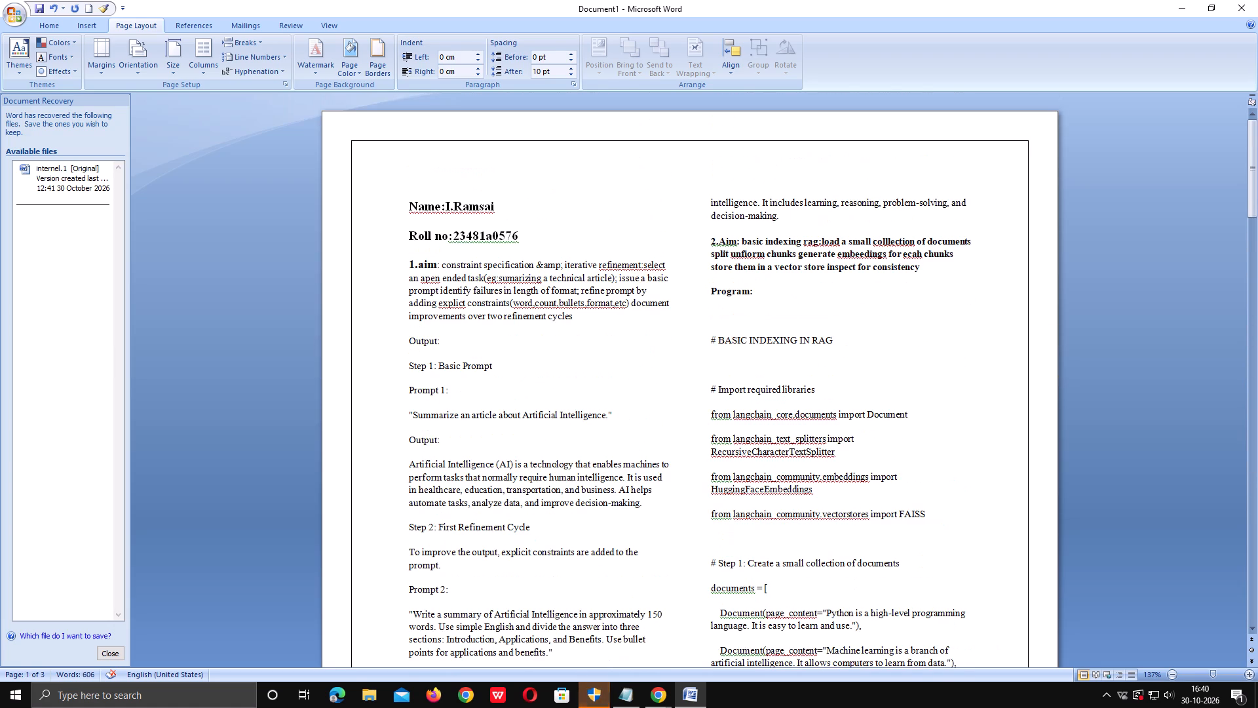
key("ctrl+s")
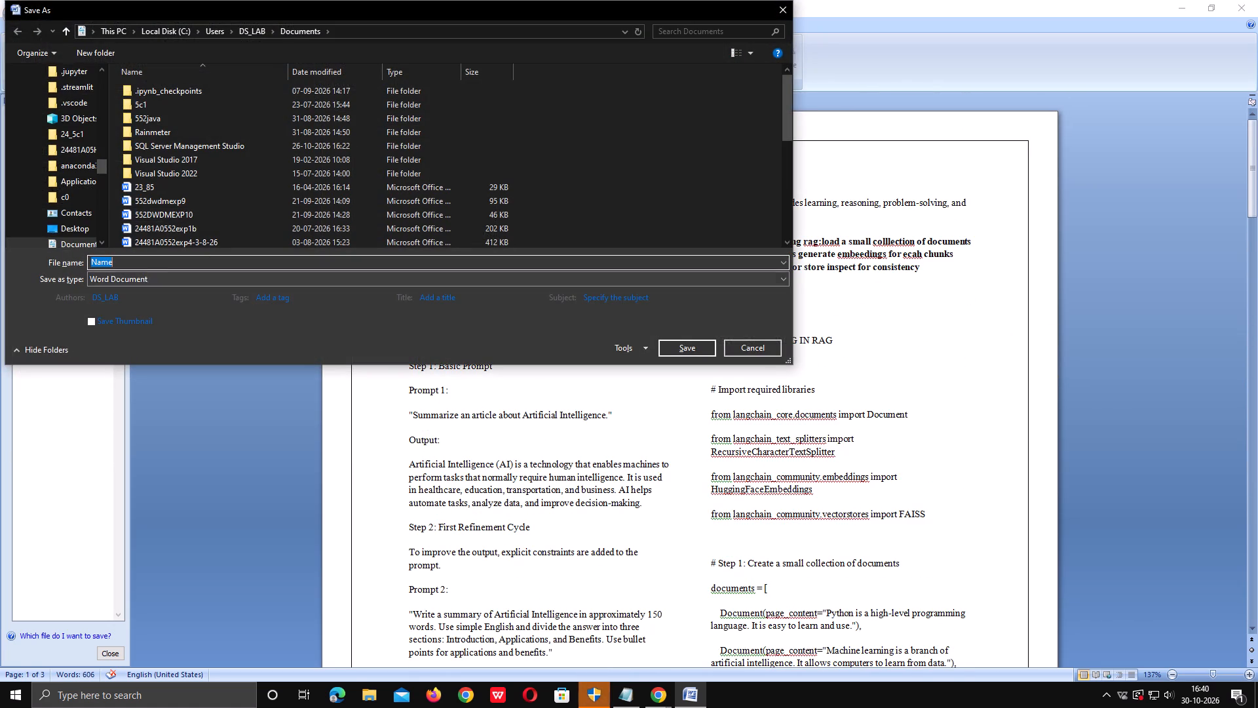
left_click(142, 264)
key("BackSpace")
key("BackSpace")
key("BackSpace")
key("BackSpace")
key("BackSpace")
key("BackSpace")
key("BackSpace")
key("BackSpace")
key("BackSpace")
key("BackSpace")
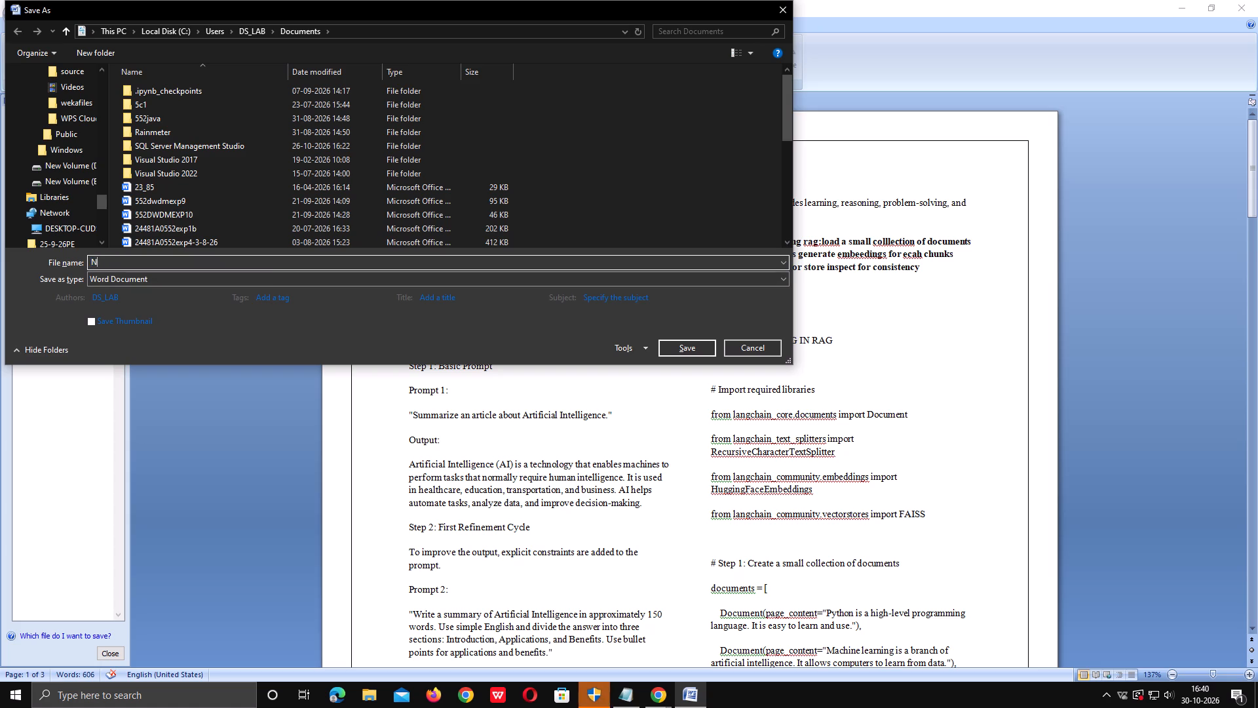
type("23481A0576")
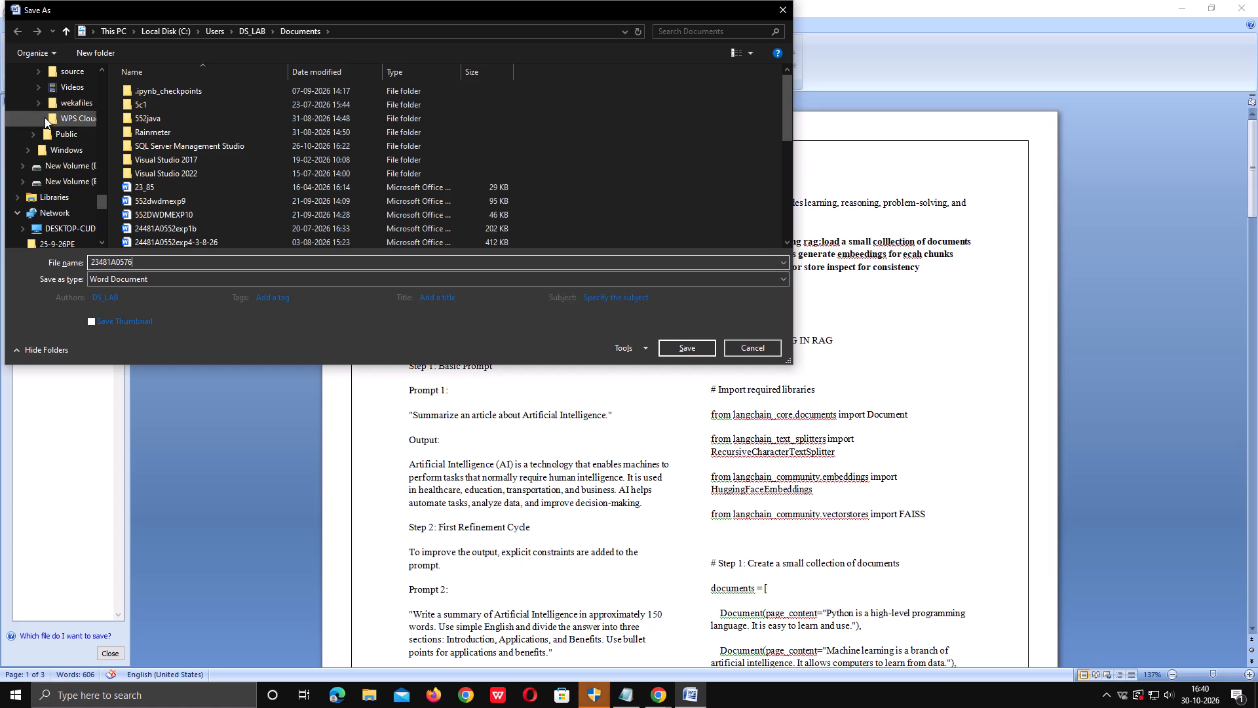
Choose the Desktop as the location and save the file there as a Word Document.
scroll(53, 118, "up", 4)
scroll(54, 118, "up", 20)
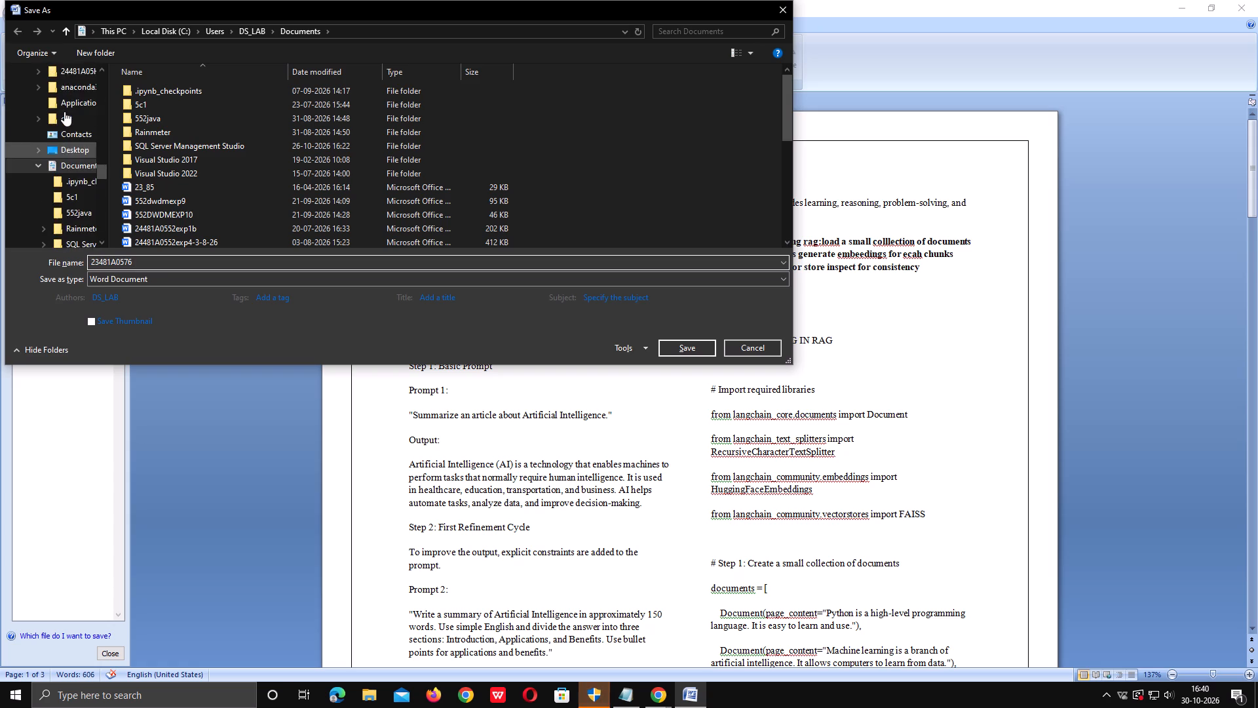
scroll(64, 111, "up", 20)
scroll(64, 111, "up", 12)
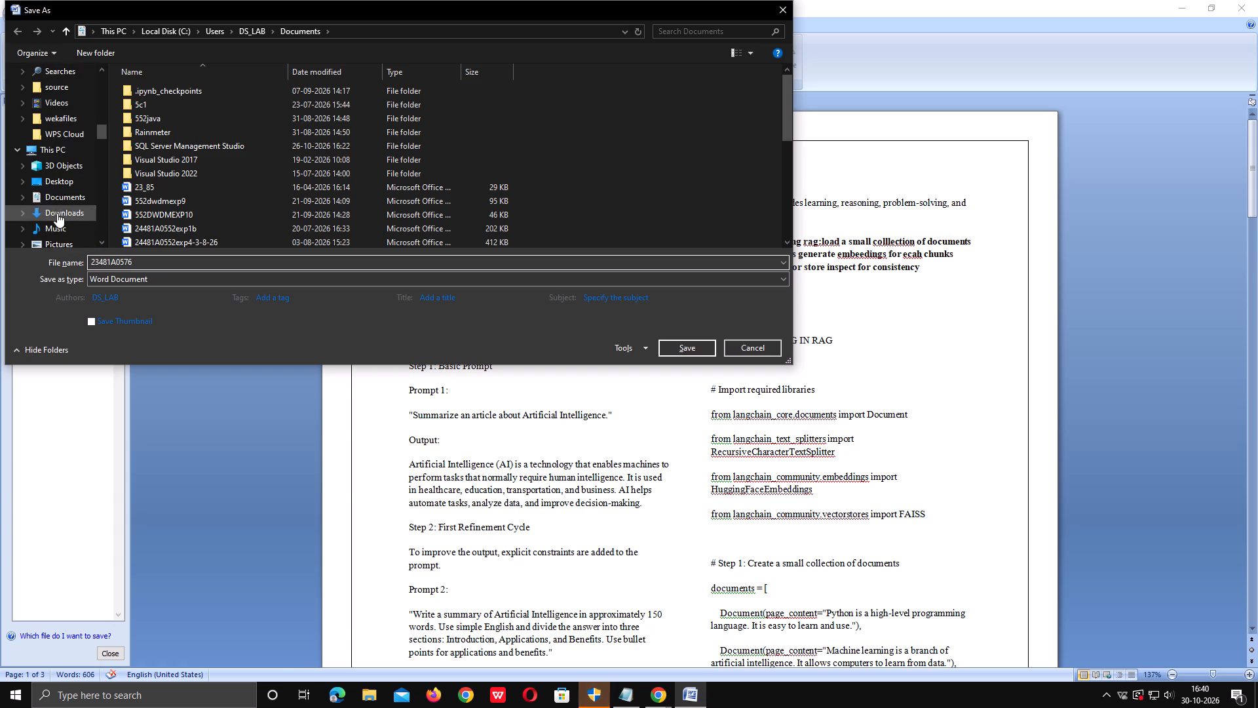
scroll(69, 191, "down", 4)
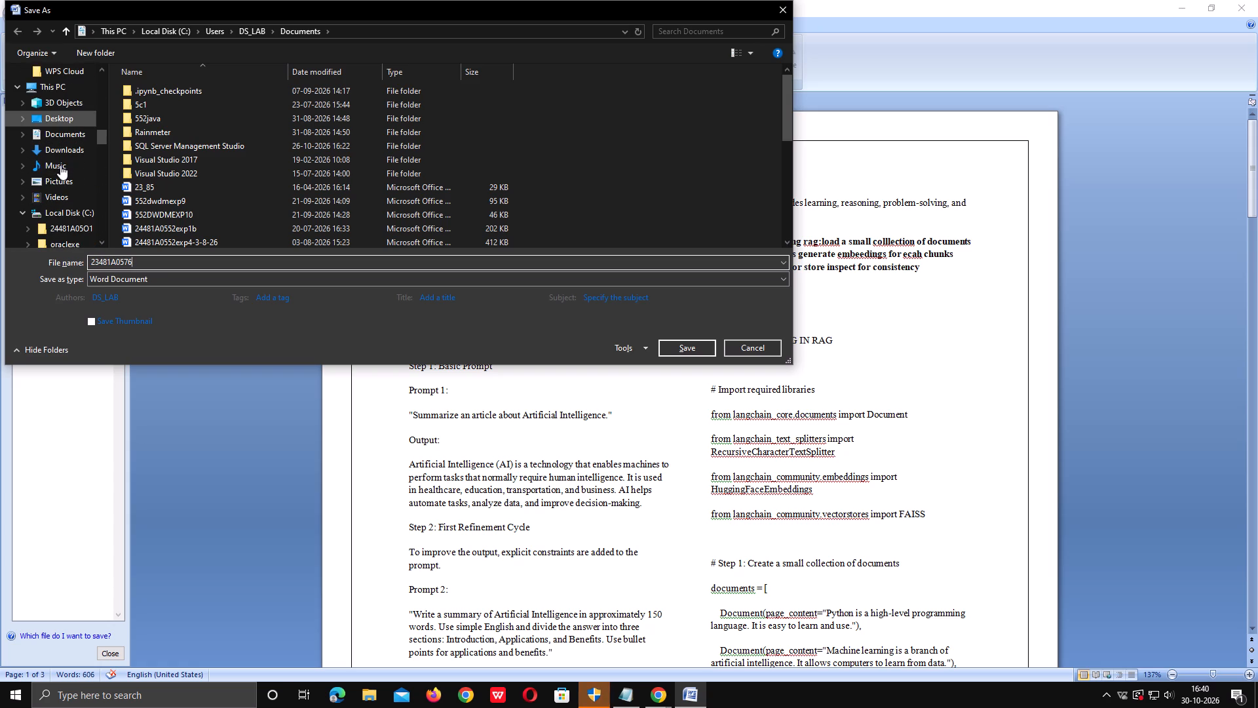
scroll(60, 165, "down", 2)
scroll(60, 165, "up", 16)
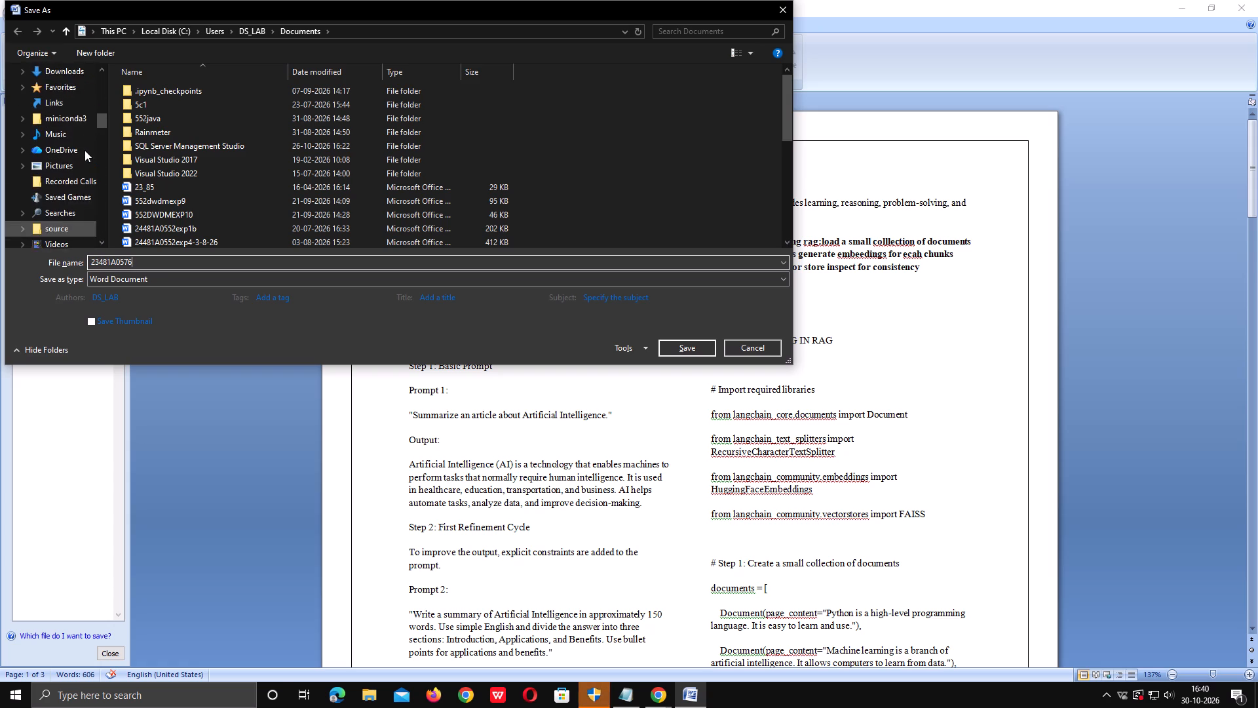
scroll(85, 150, "up", 20)
scroll(85, 150, "up", 4)
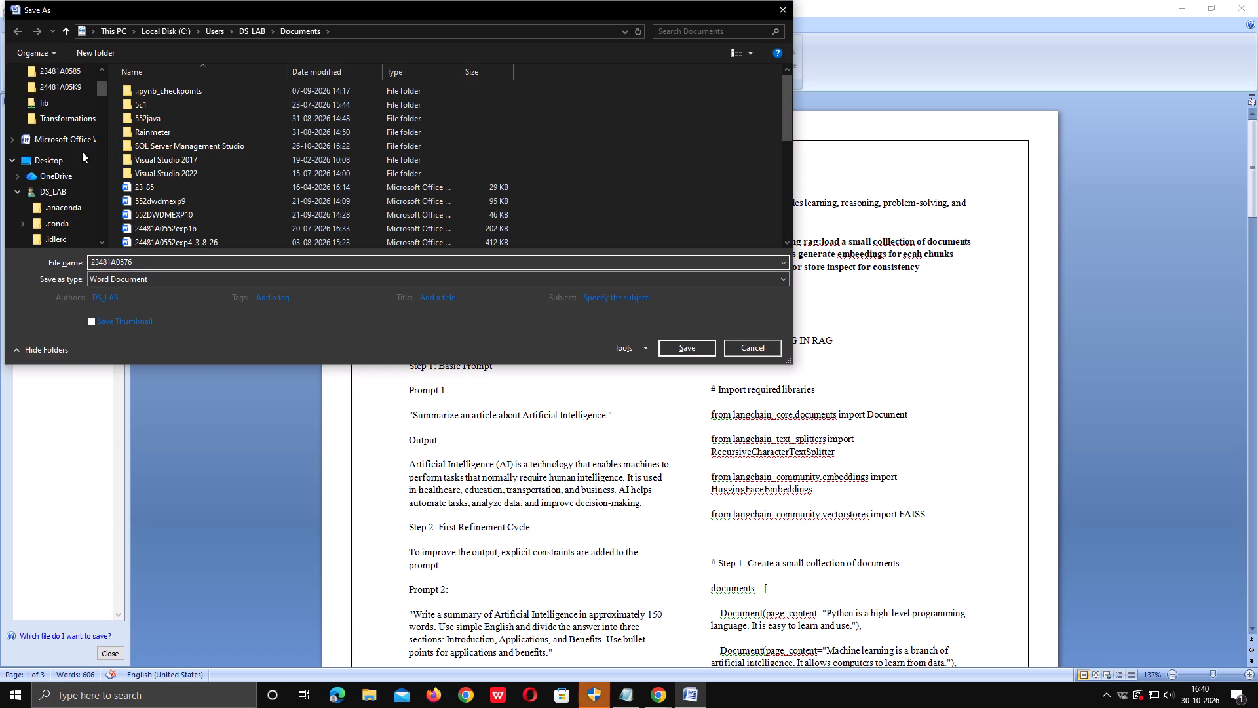
left_click(75, 157)
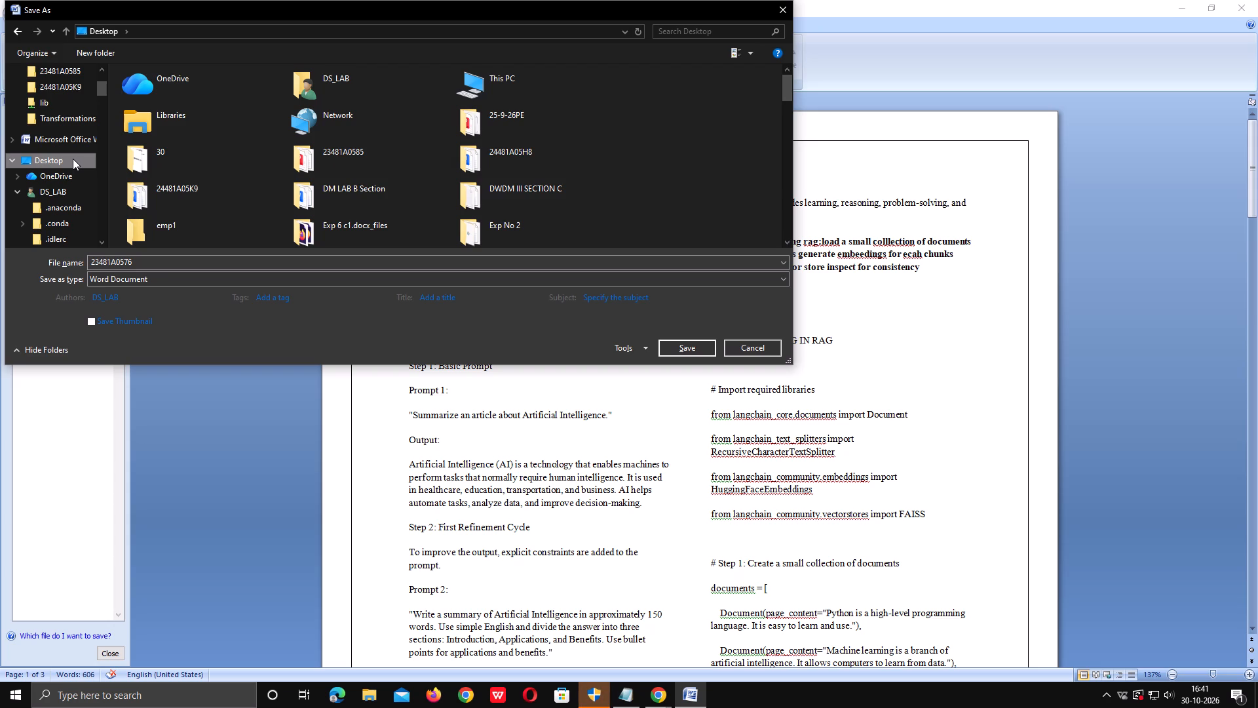
left_click(73, 159)
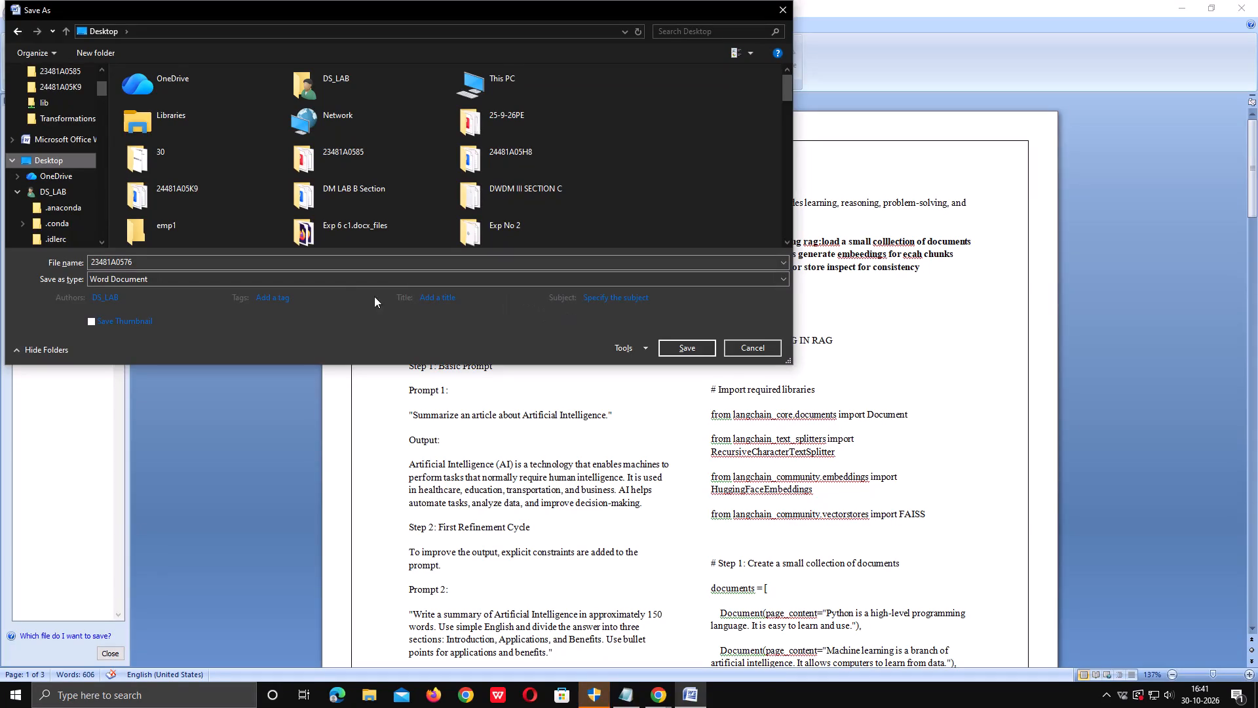
left_click(674, 345)
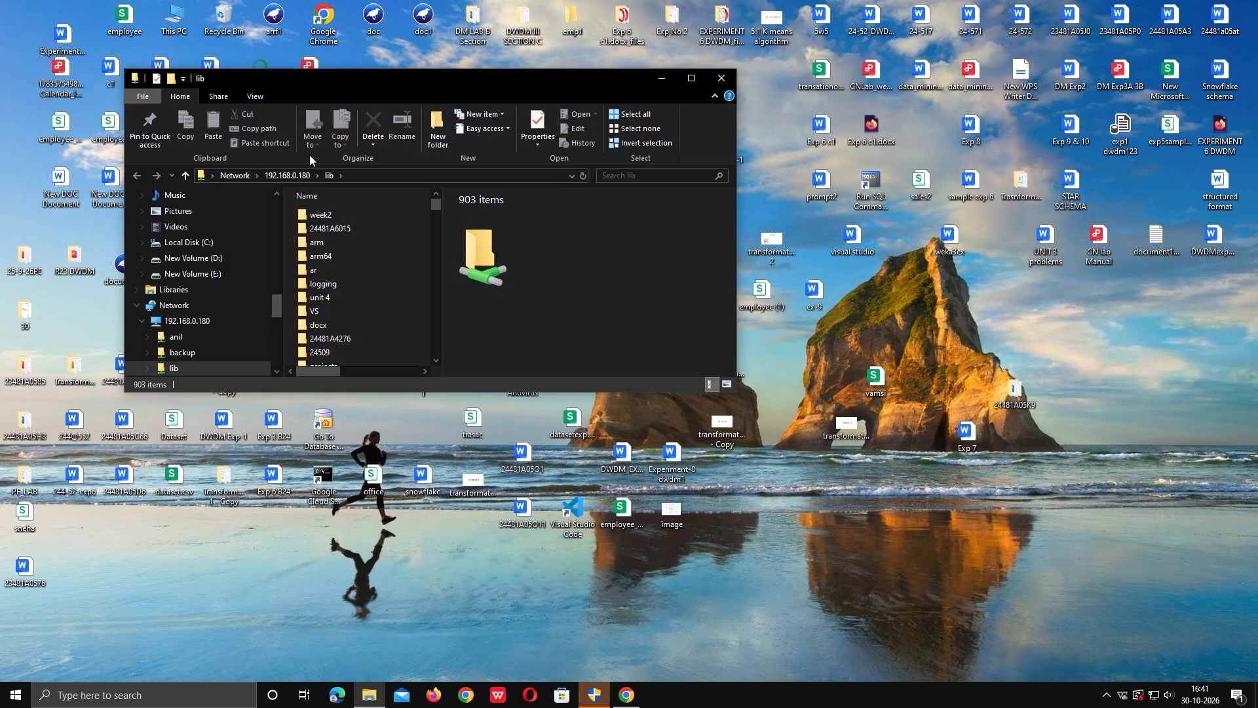
left_click(681, 82)
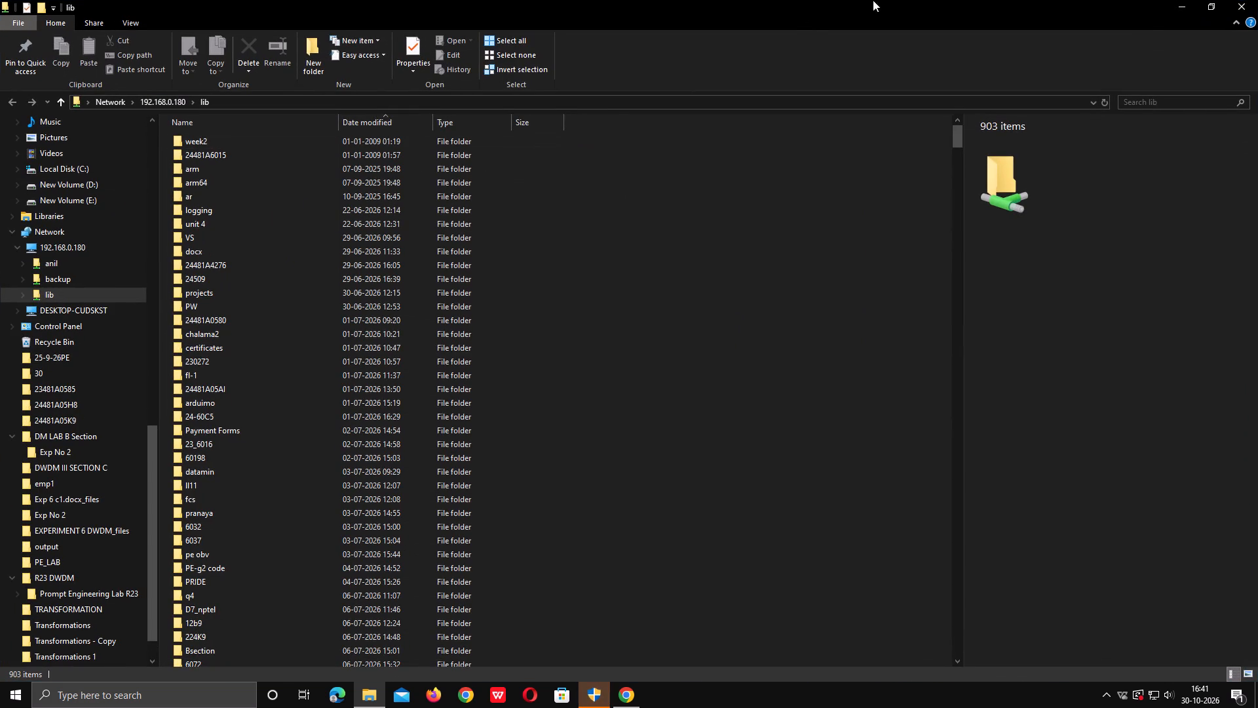
left_click(1186, 100)
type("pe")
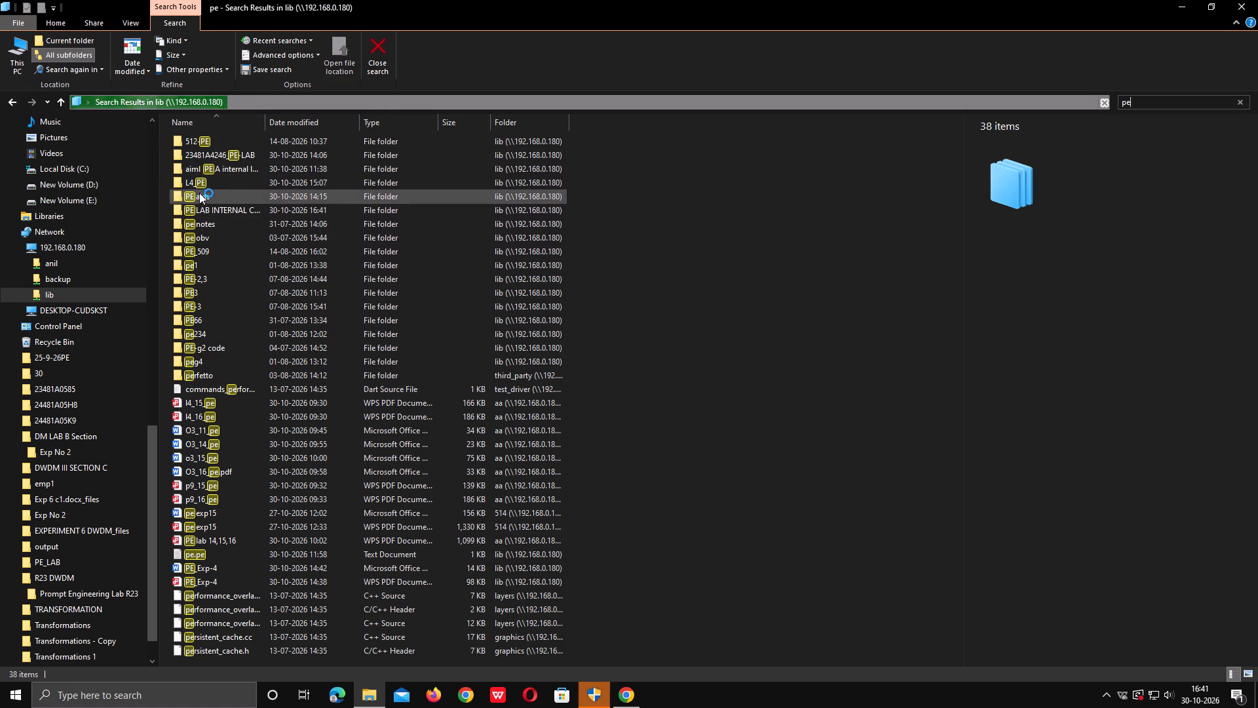
double_click(224, 210)
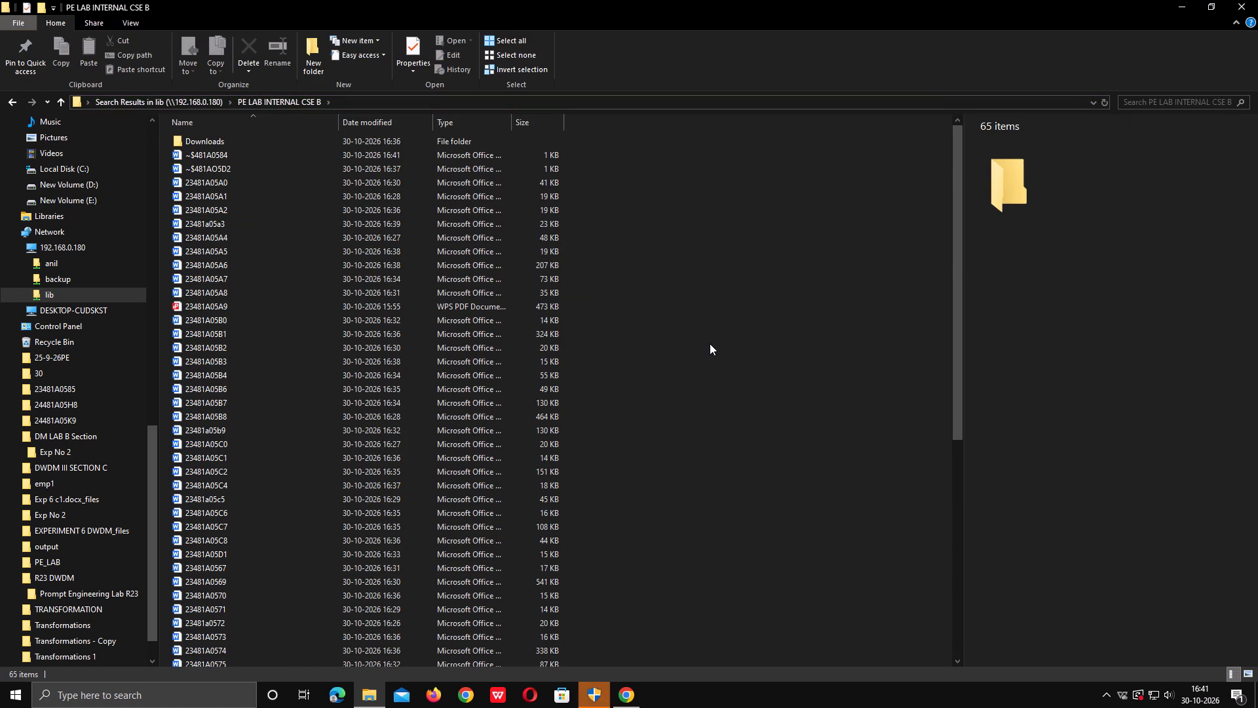
scroll(709, 321, "down", 20)
scroll(709, 321, "down", 10)
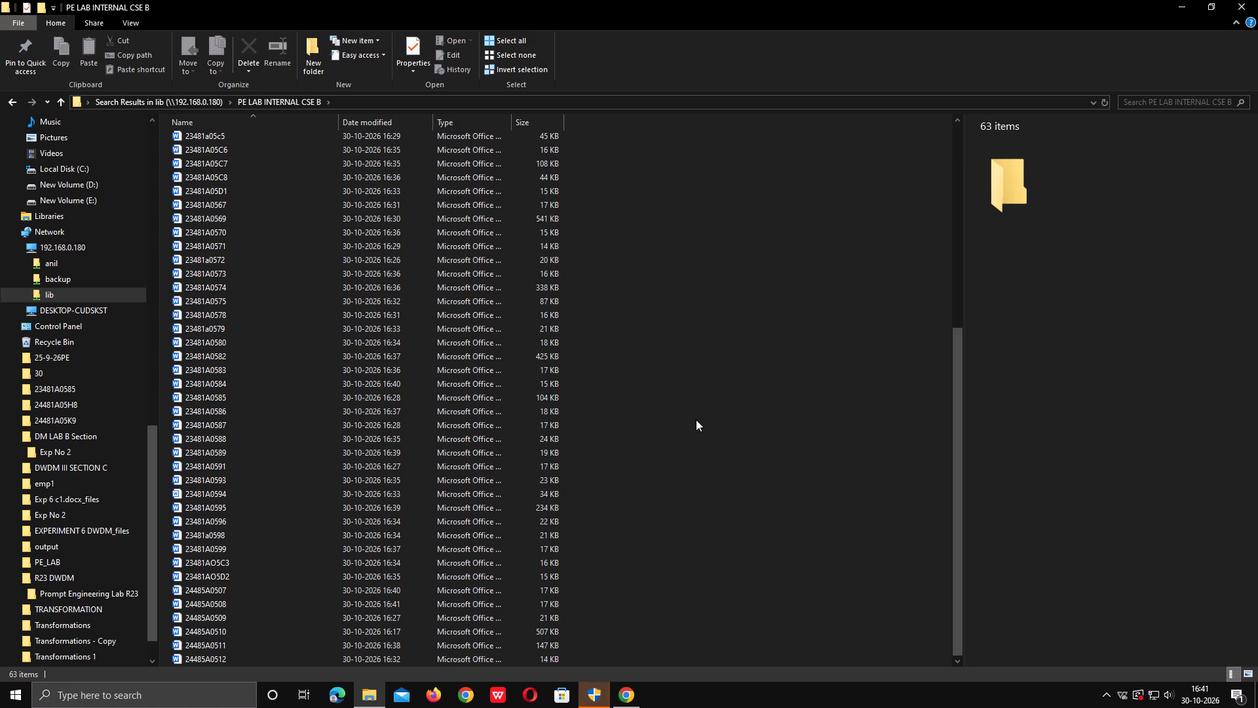
left_click(1179, 2)
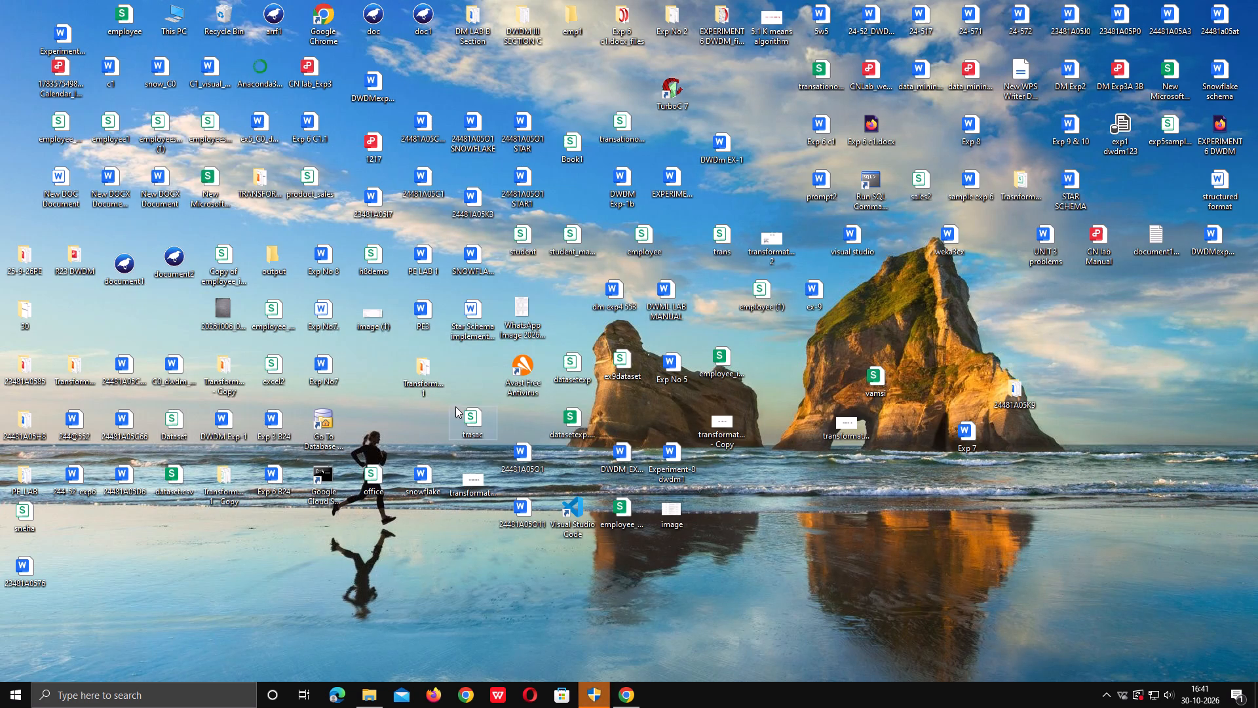
Open the saved roll-number Word document from the Desktop to check its content, and close it.
double_click(2, 587)
double_click(14, 570)
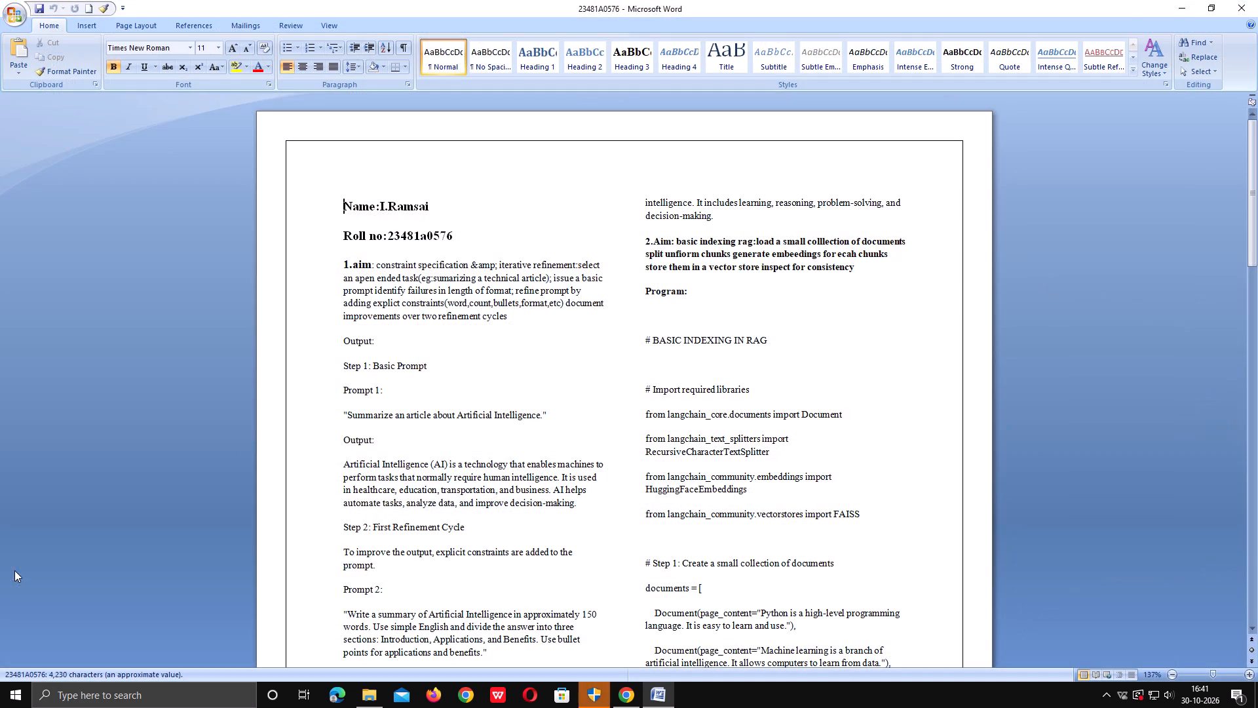
left_click(1228, 0)
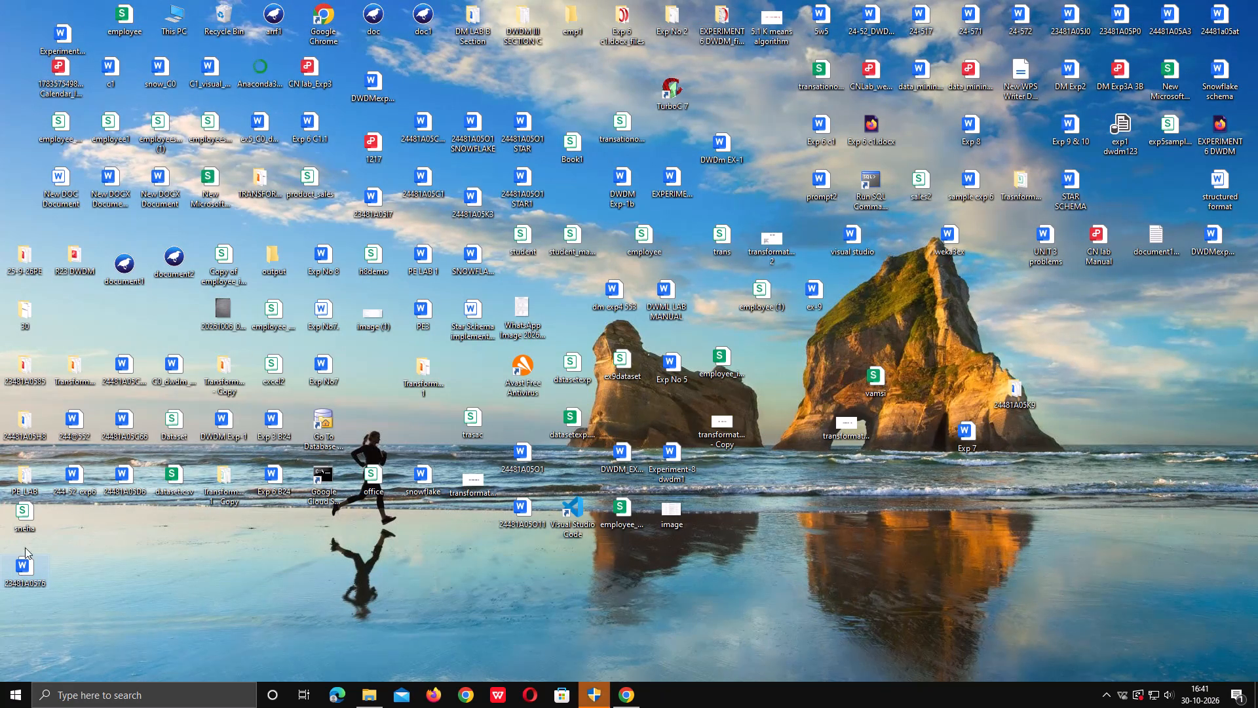
Copy the roll-number Word document from the Desktop into the PE LAB INTERNAL CSE B network folder and close the folder.
right_click(29, 579)
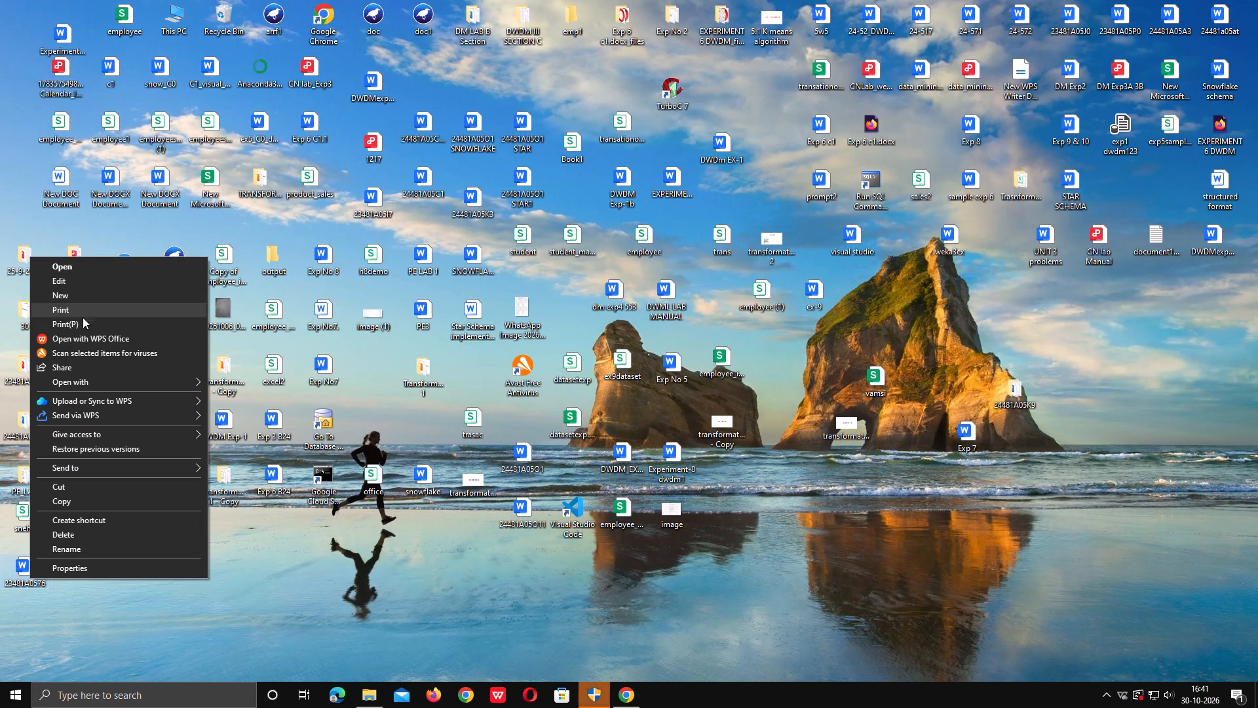
left_click(67, 504)
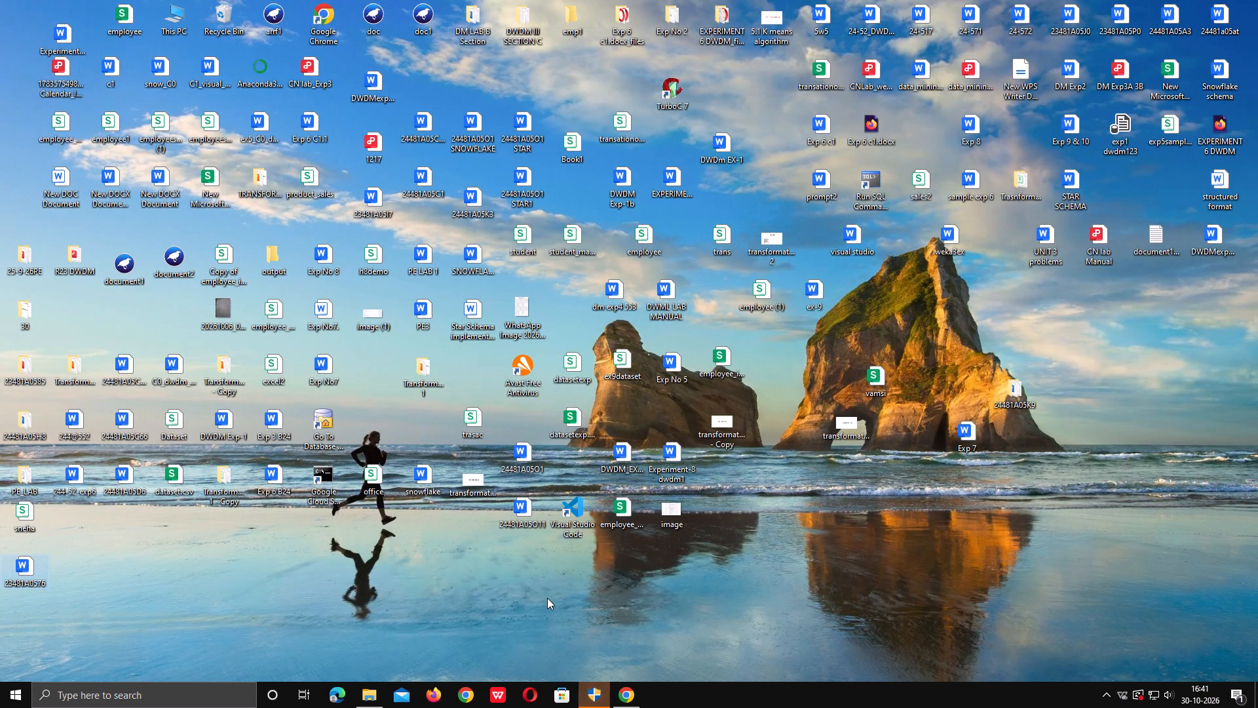
key("alt+Tab")
right_click(704, 538)
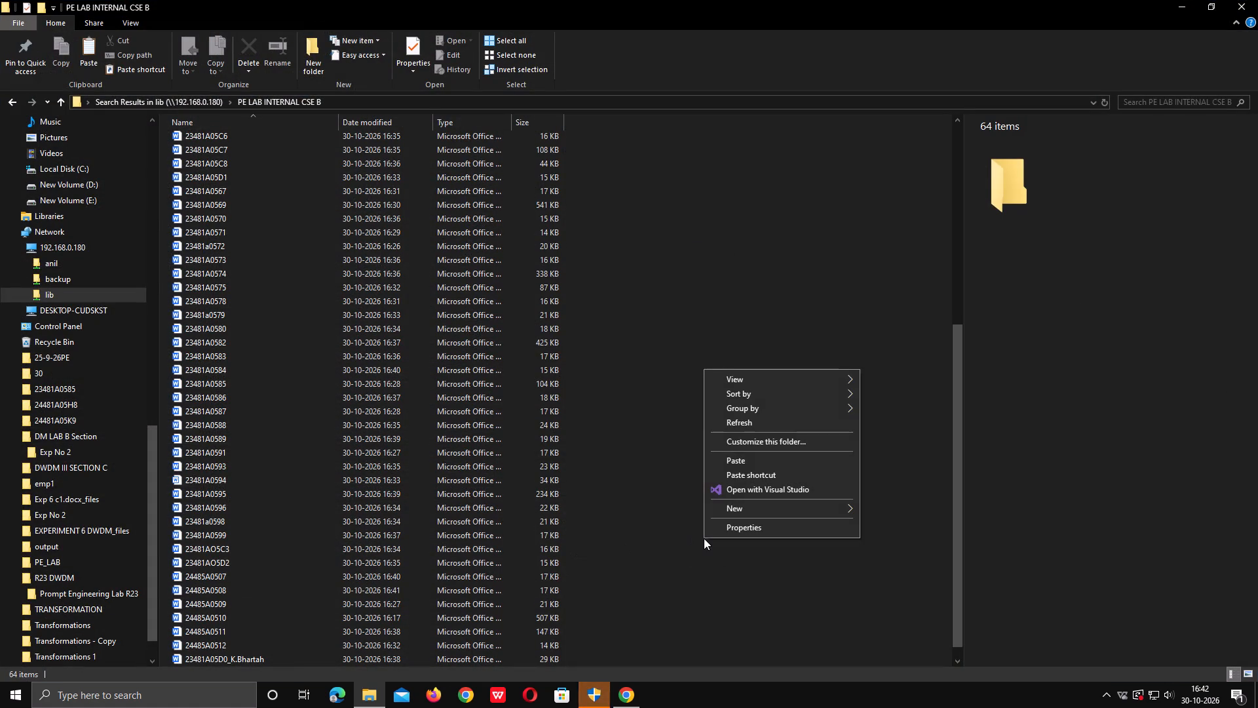
left_click(743, 466)
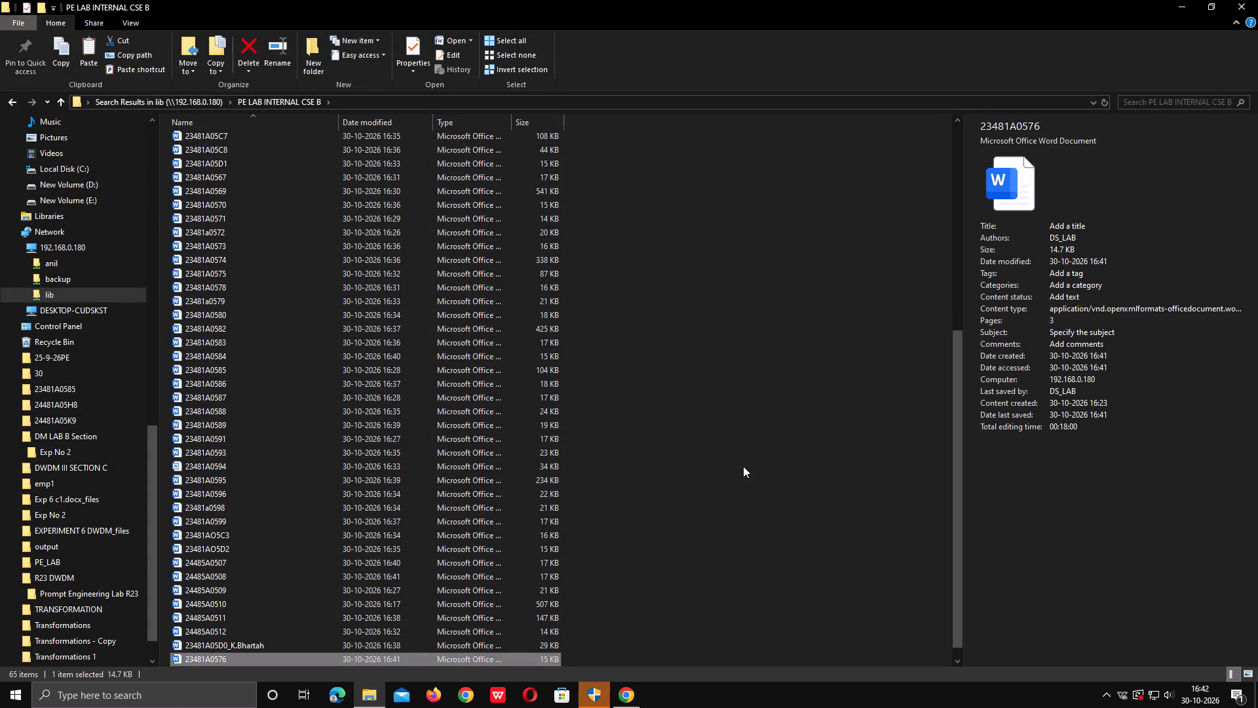
scroll(738, 461, "down", 5)
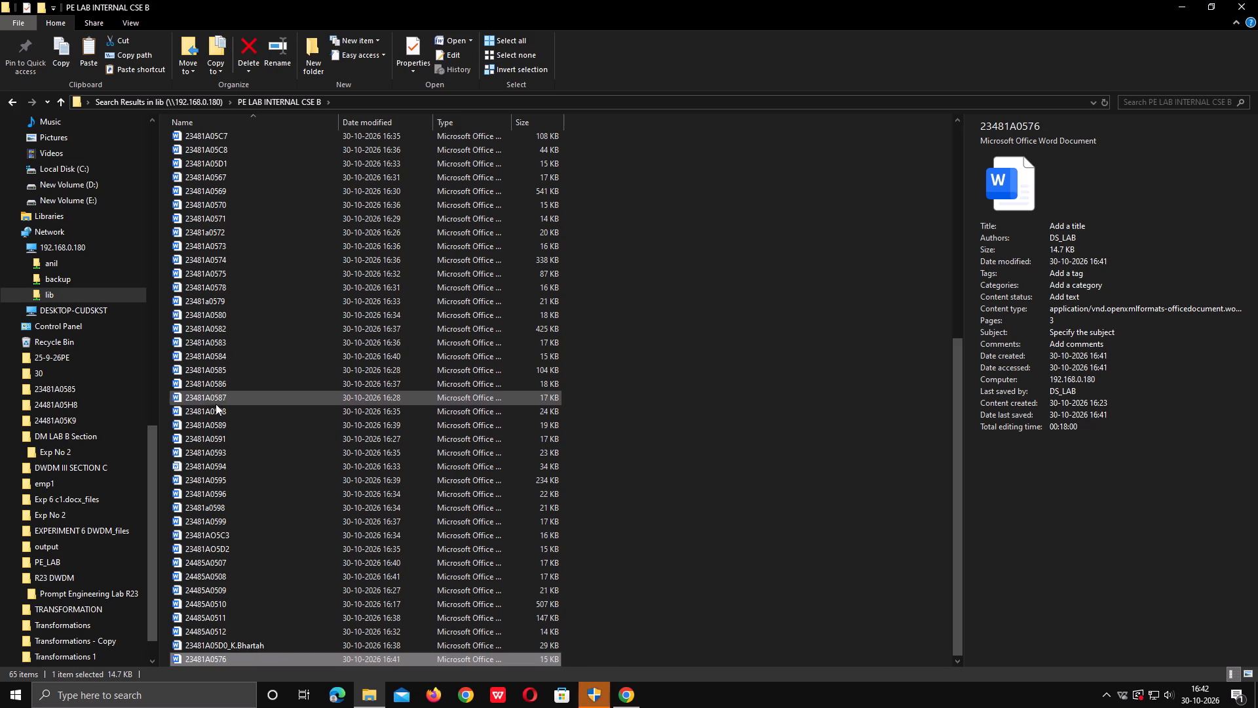
left_click(1257, 0)
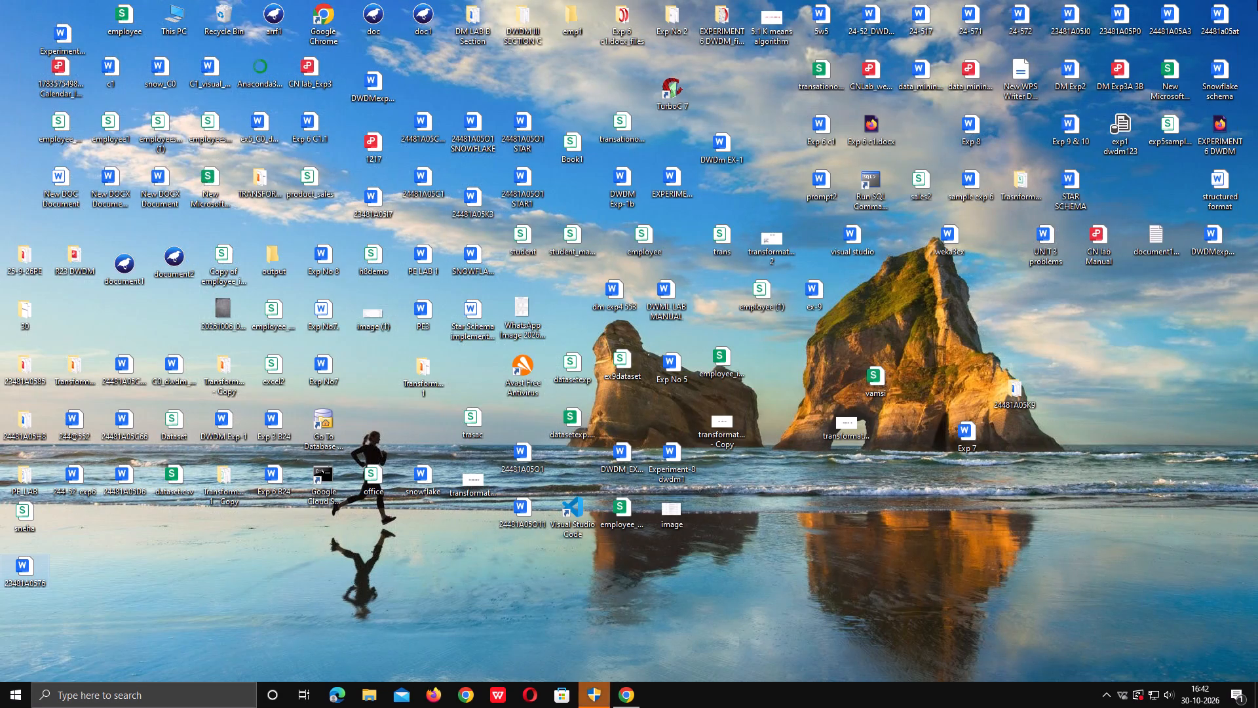
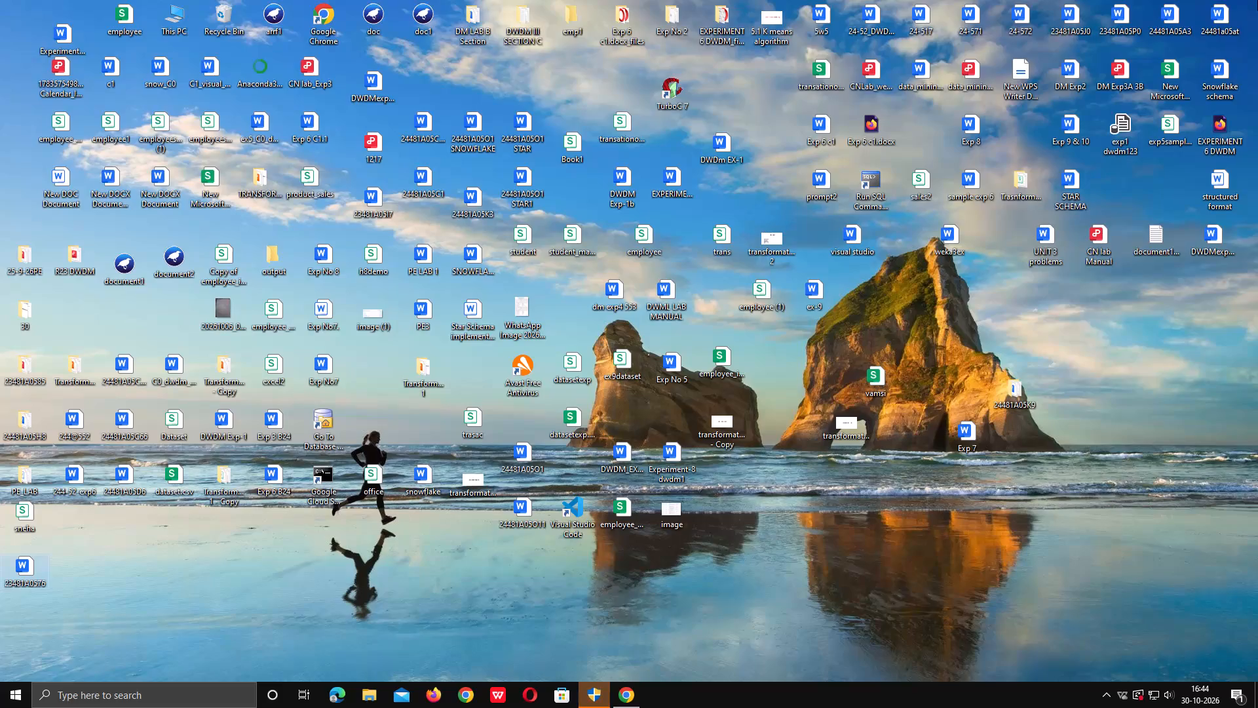
Bring up the Shut Down Windows dialog from the desktop and select Shut down as the action for the computer.
key("alt+F4")
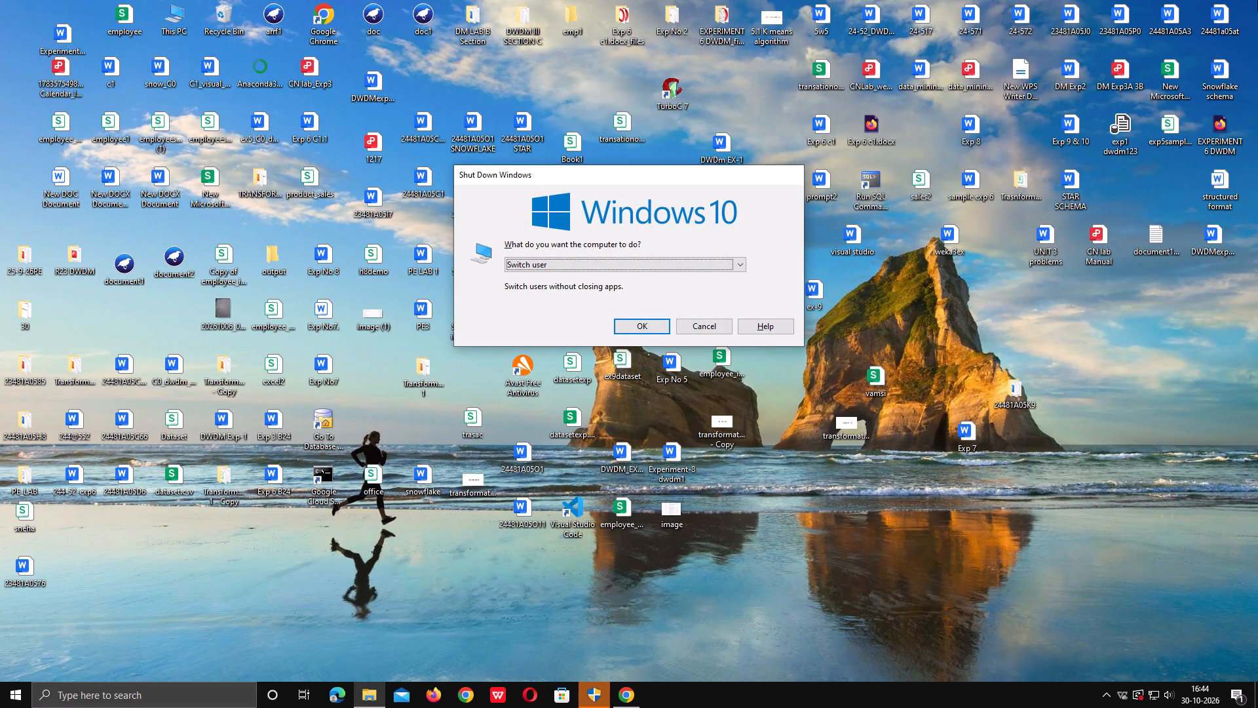
key("Down")
key("Down")
key("Down")
key("Up")
key("Down")
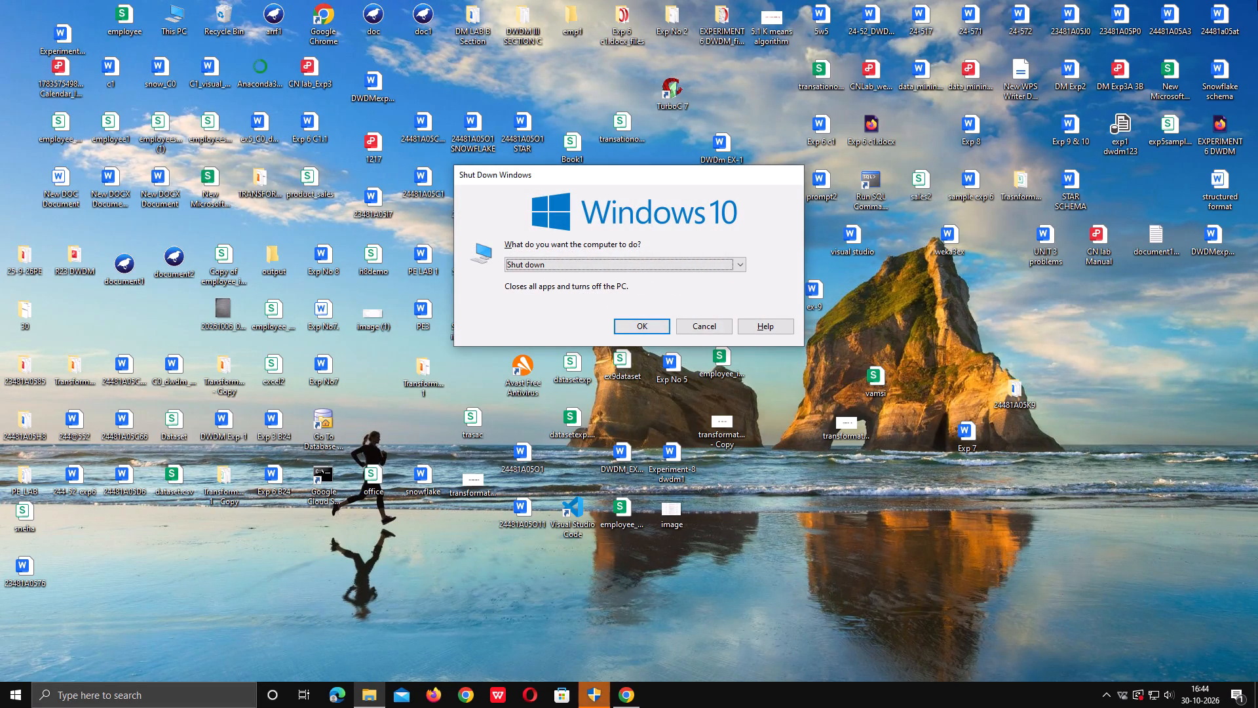